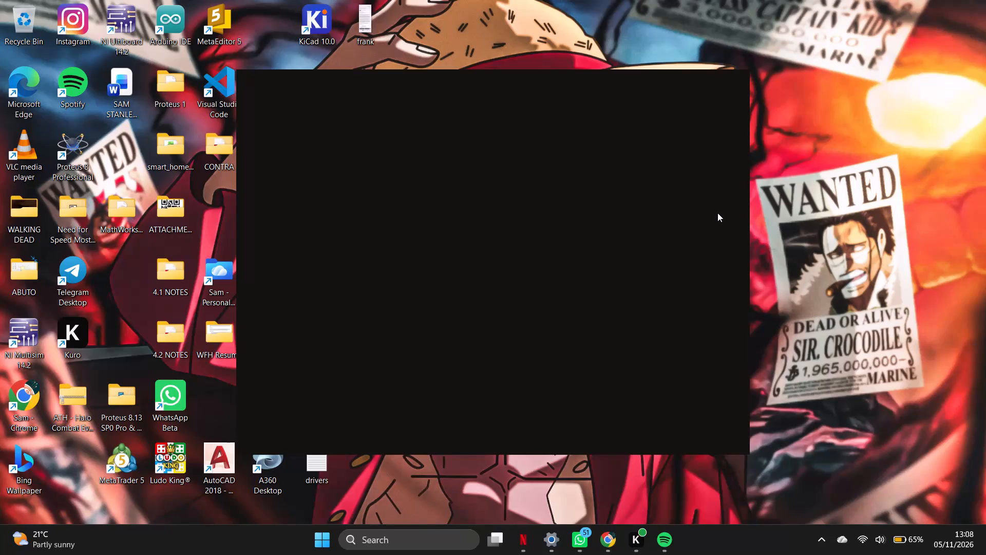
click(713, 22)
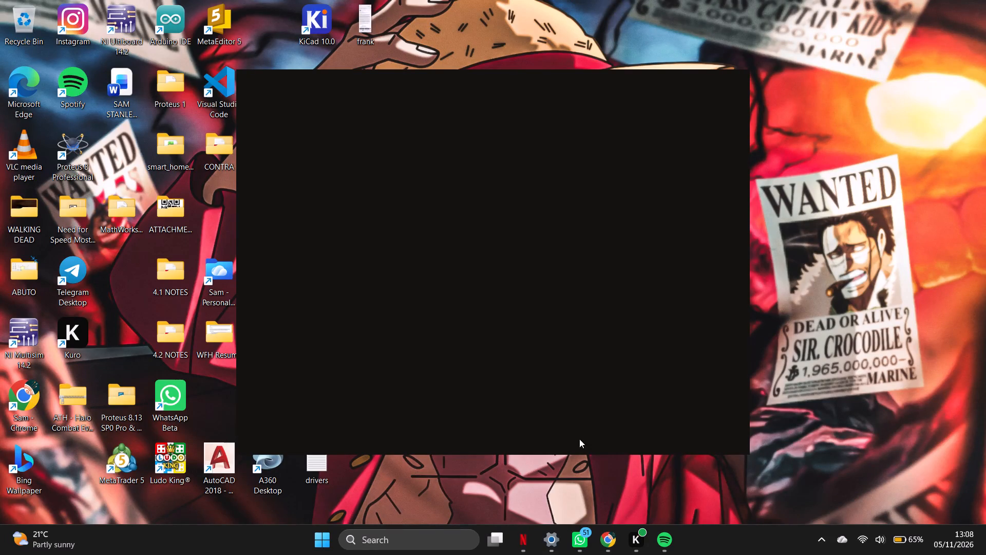
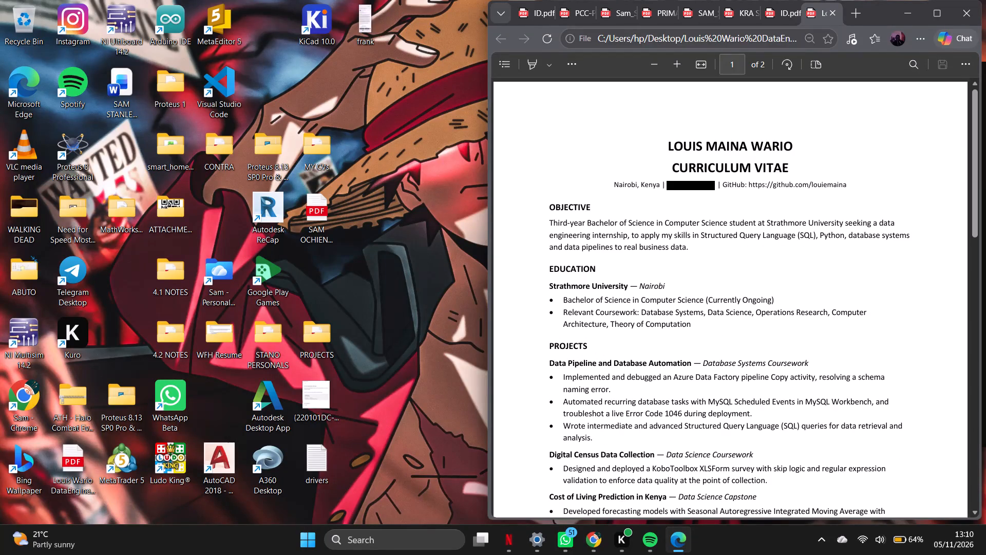
Maximize the browser window displaying the data engineering CV PDF so that it fills the screen.
click(495, 198)
click(932, 12)
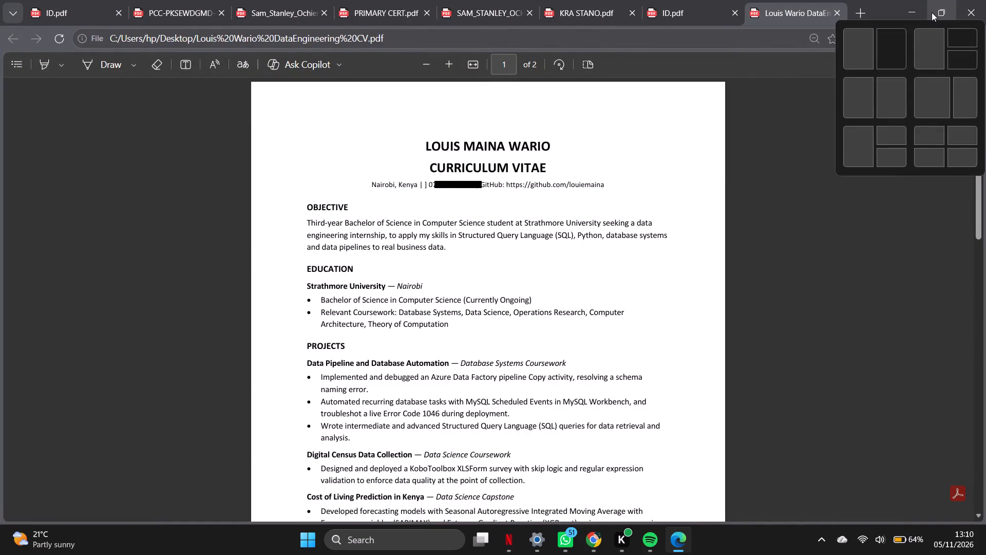
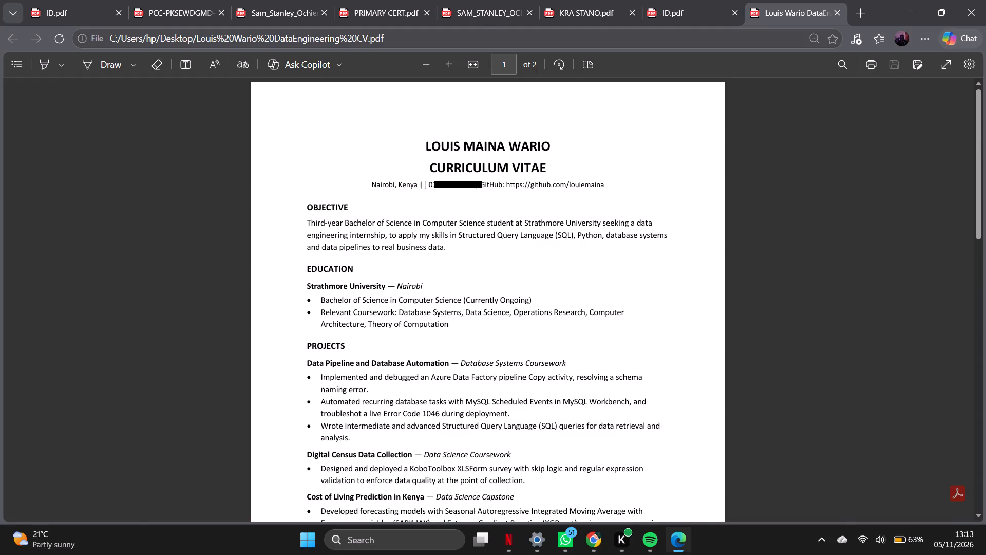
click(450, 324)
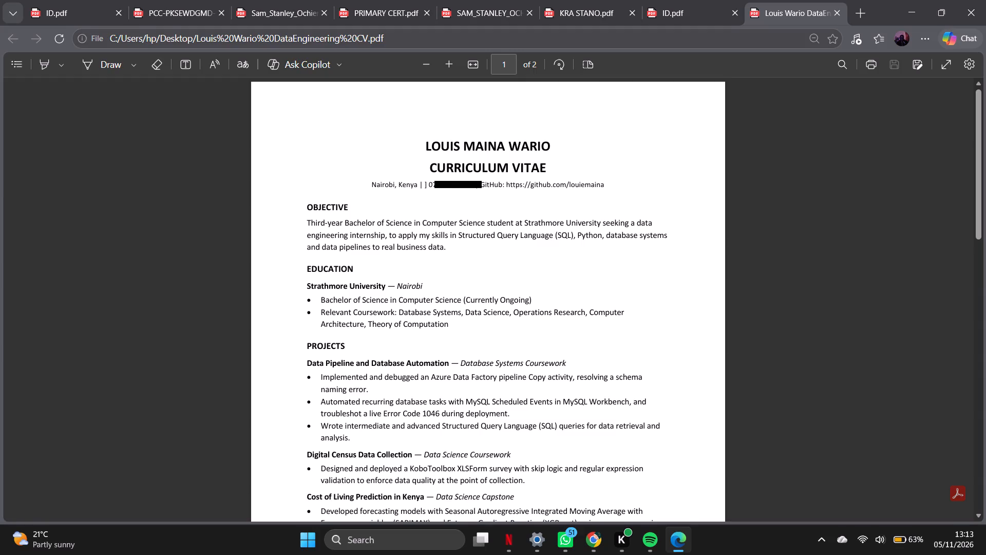
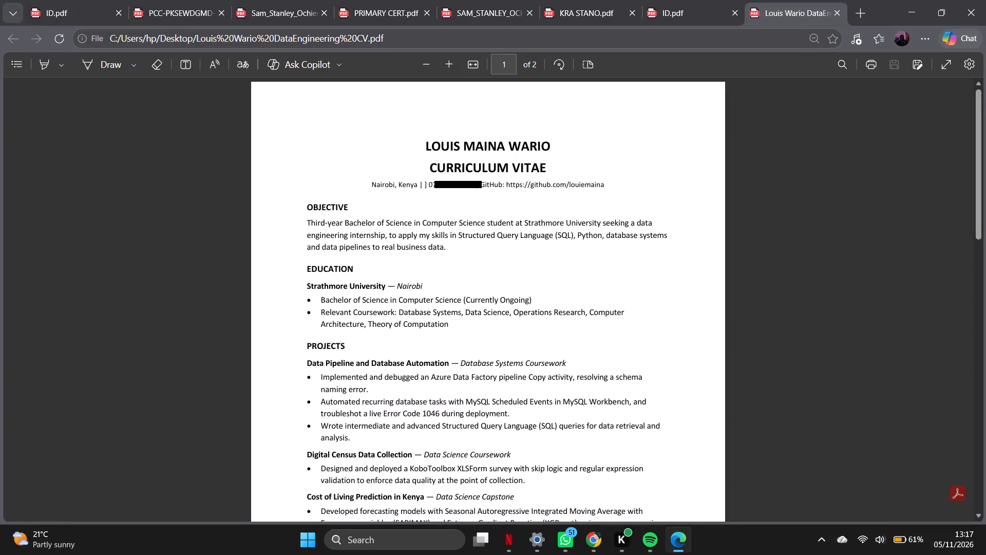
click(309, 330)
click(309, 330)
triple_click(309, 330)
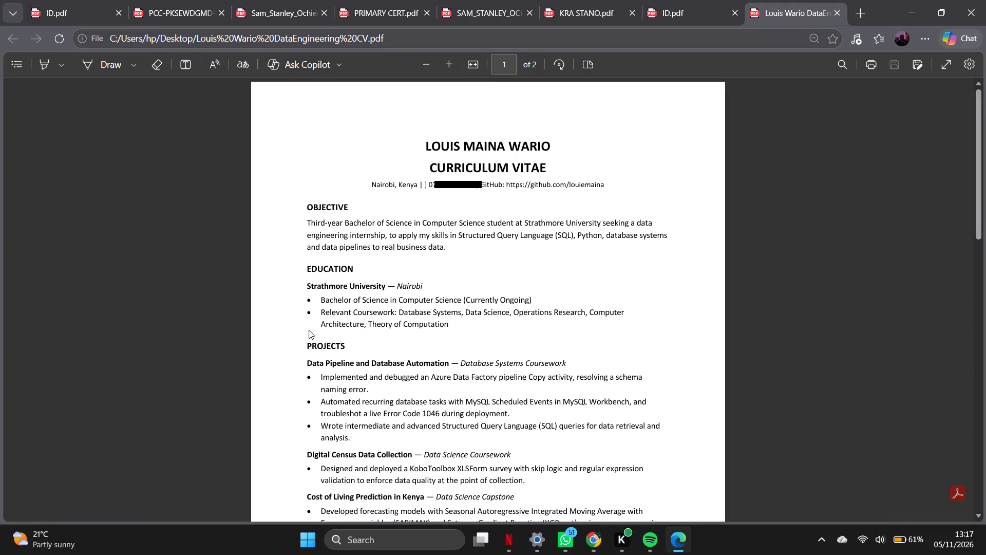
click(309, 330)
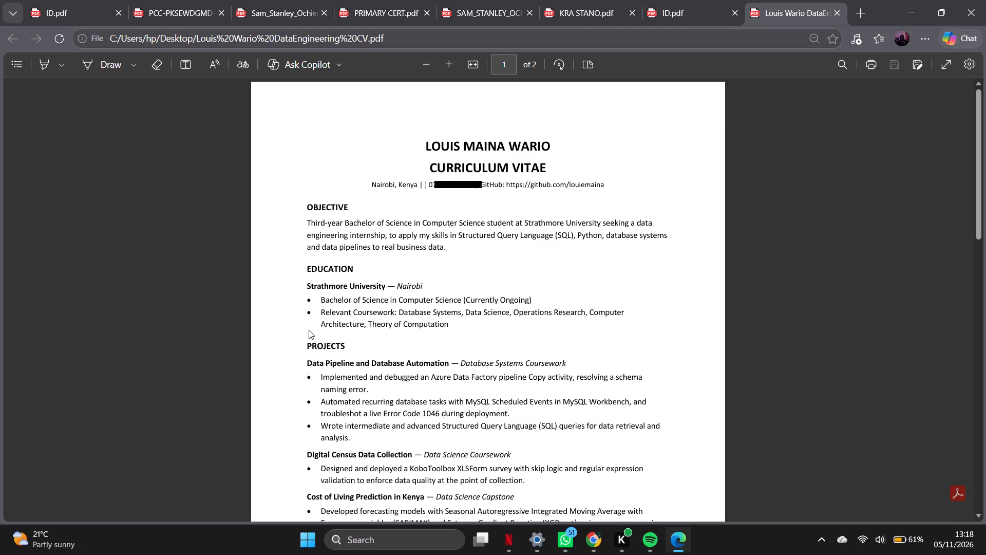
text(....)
Look through the CV from the technical skills and certifications back up to the projects, education and objective sections.
click(453, 323)
key(space)
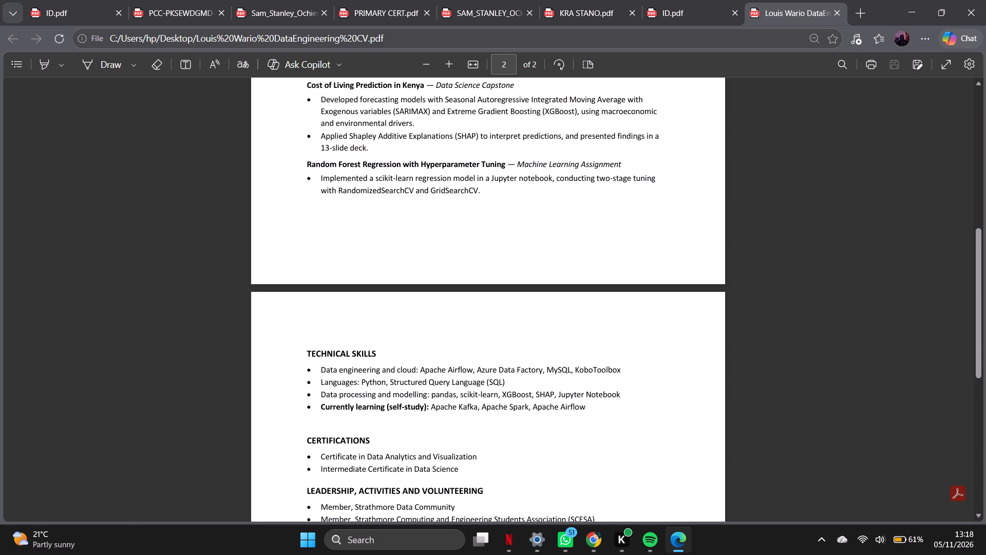
key(Up)
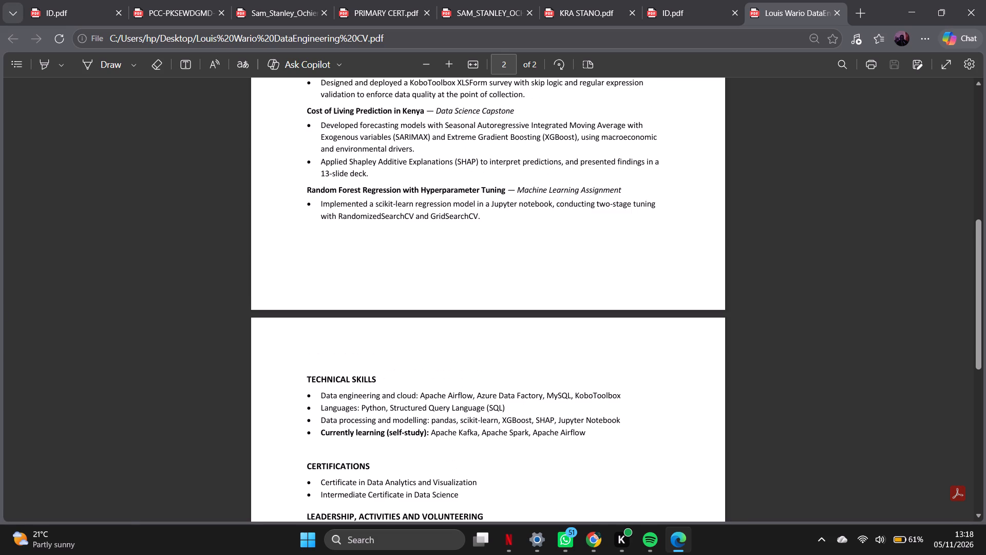
key(Up)
key(Up)
key(Up)
key(Up)
key(Up)
key(Up)
key(Up)
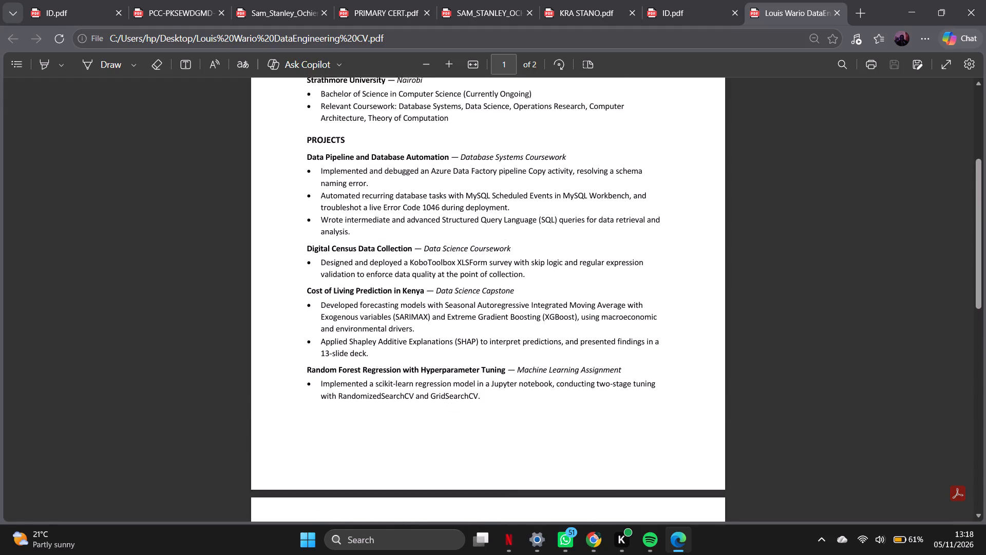
key(Up)
key(Up)
key(Up)
key(Up)
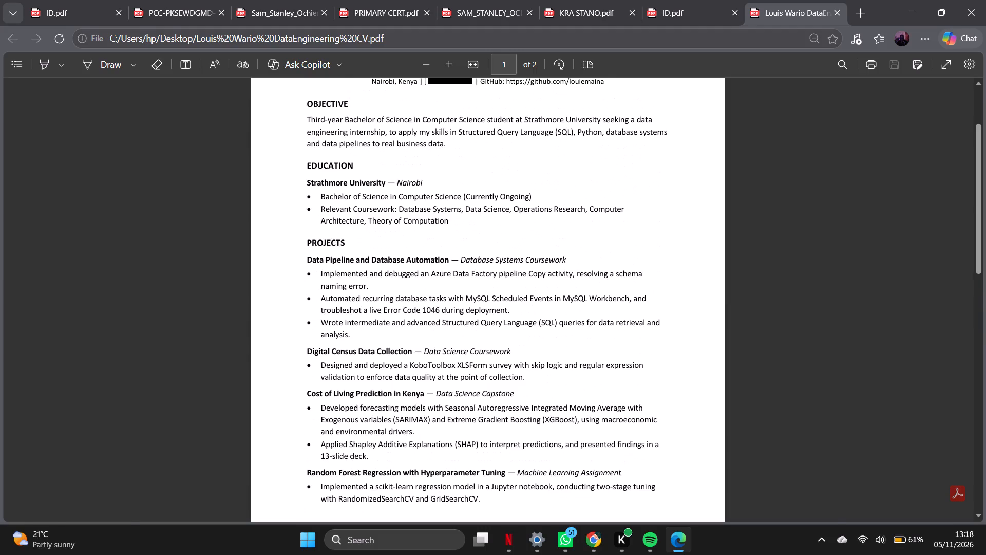
click(428, 183)
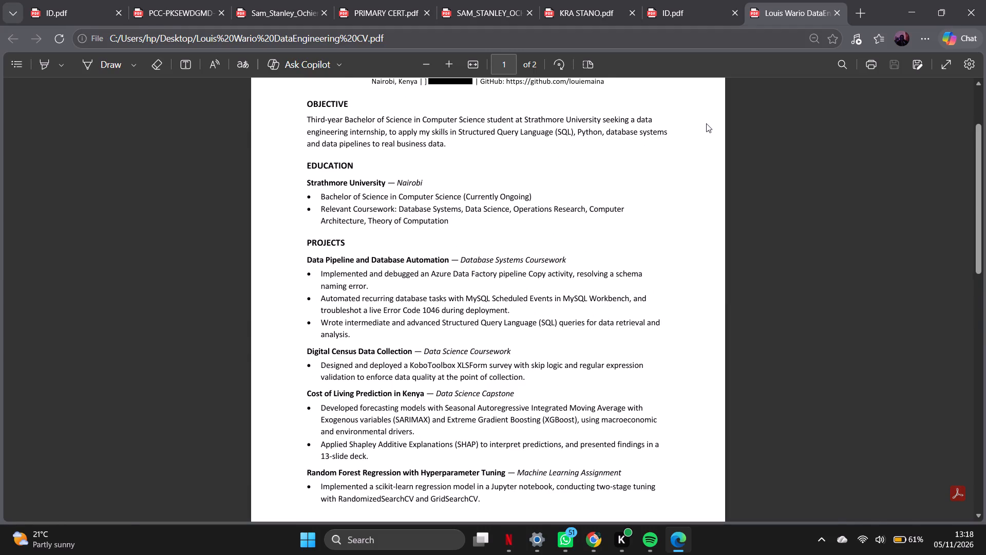
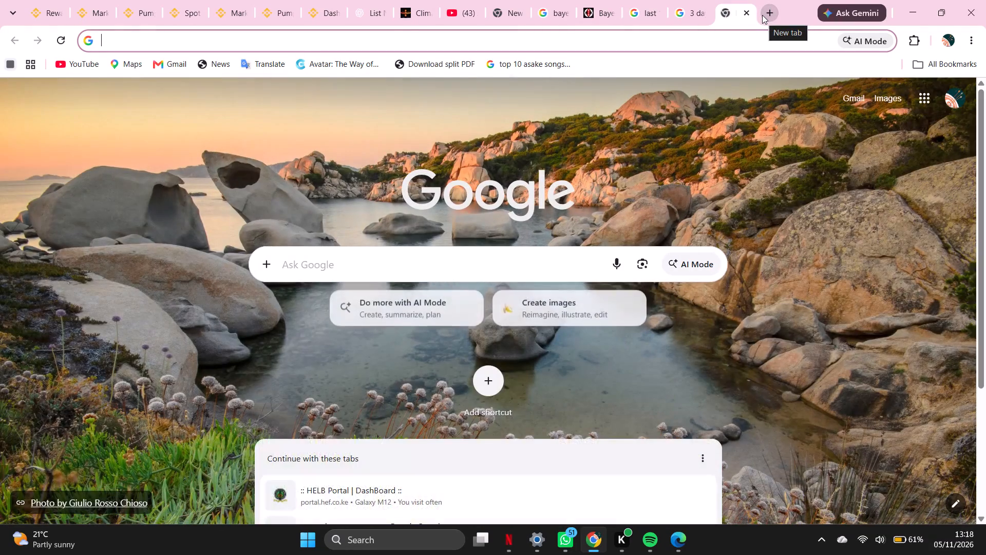
Open the PDF to WORD converter on the iLovePDF website.
key(i)
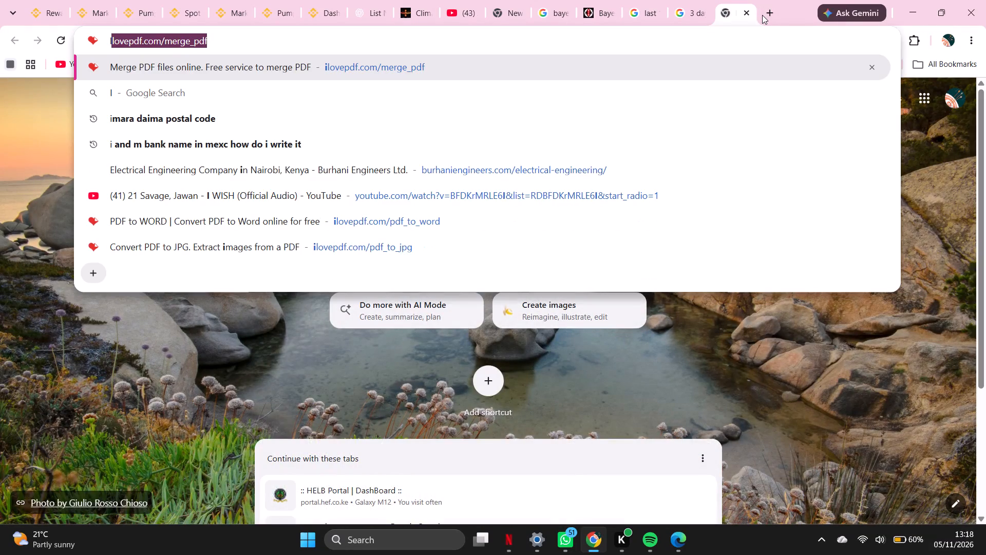
key(Return)
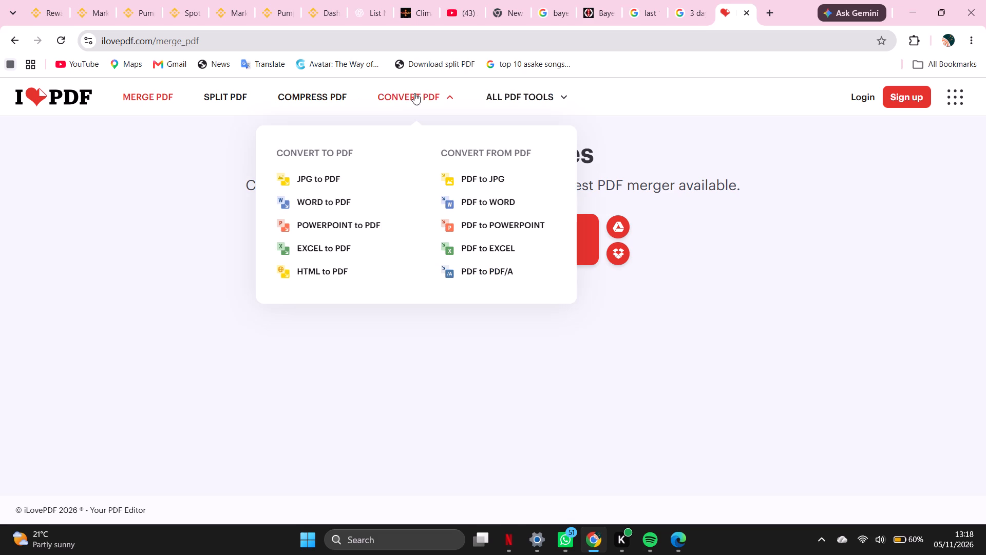
click(395, 95)
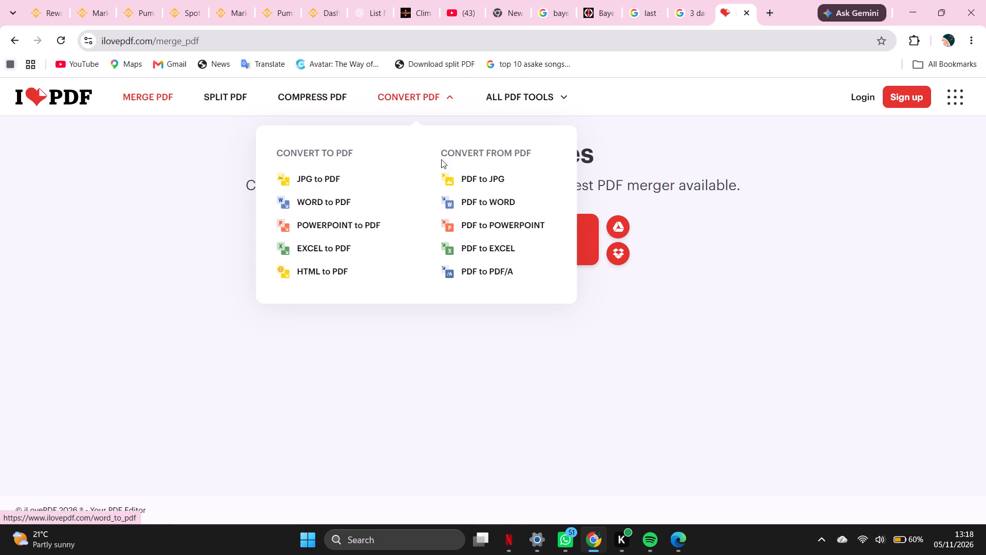
click(473, 196)
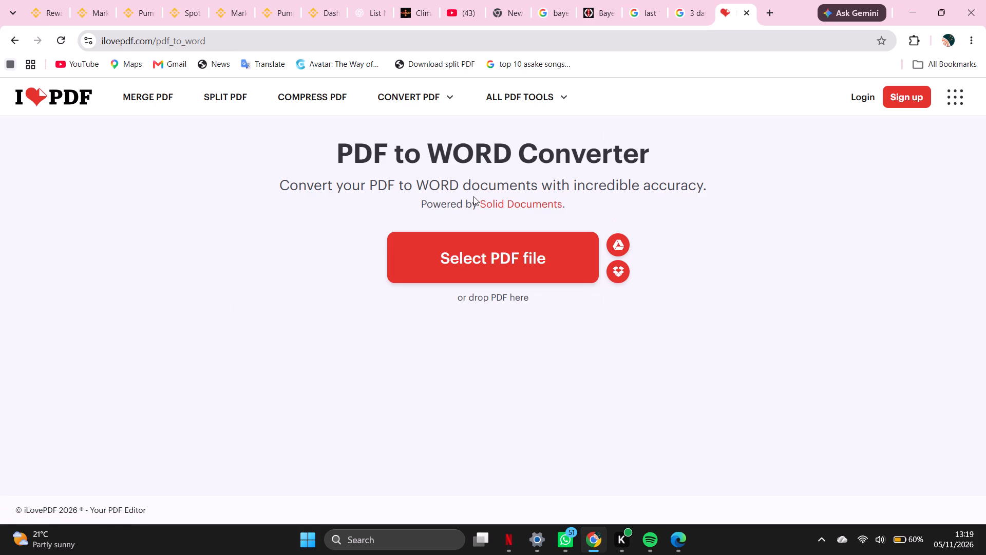
Load the data engineering CV PDF from the Desktop folder into the converter.
click(424, 260)
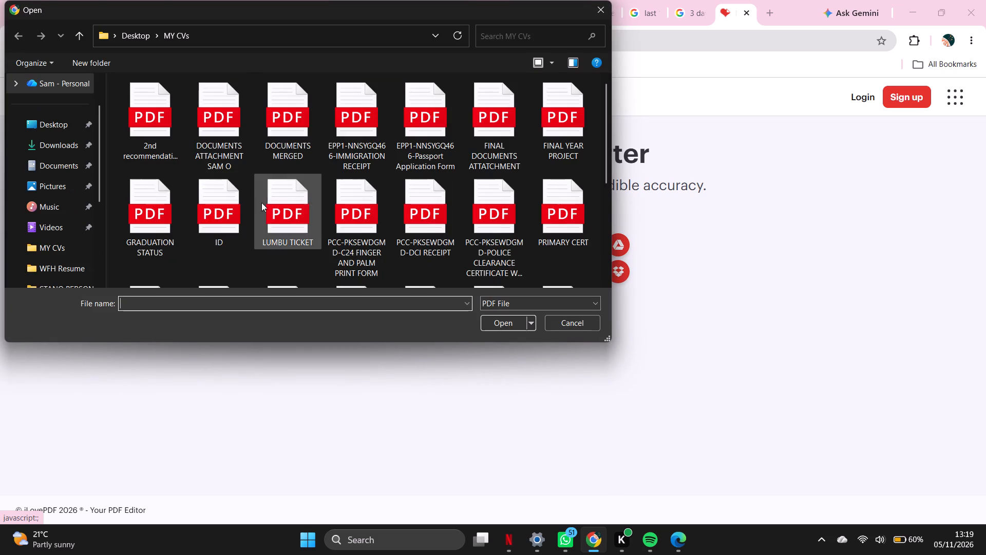
click(73, 121)
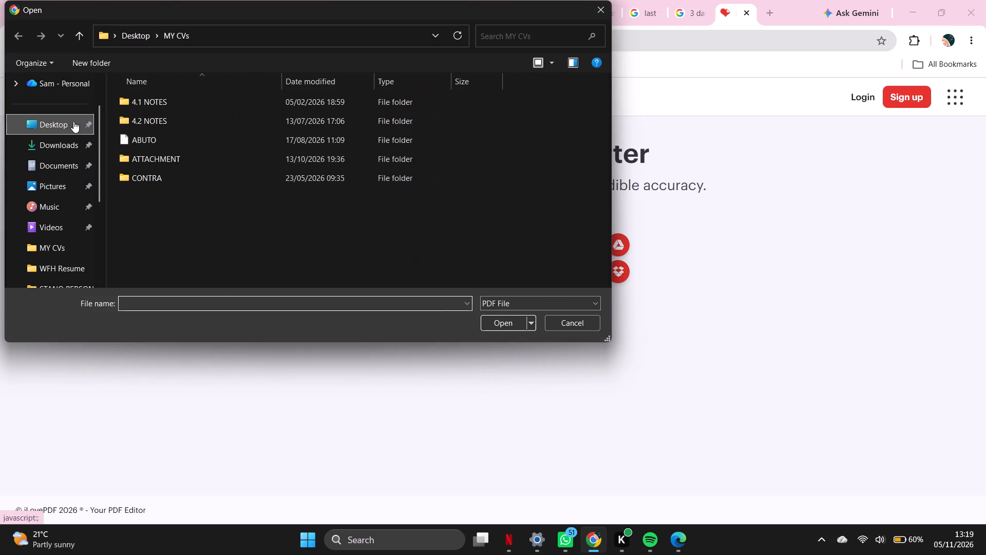
scroll(241, 164, down, 2)
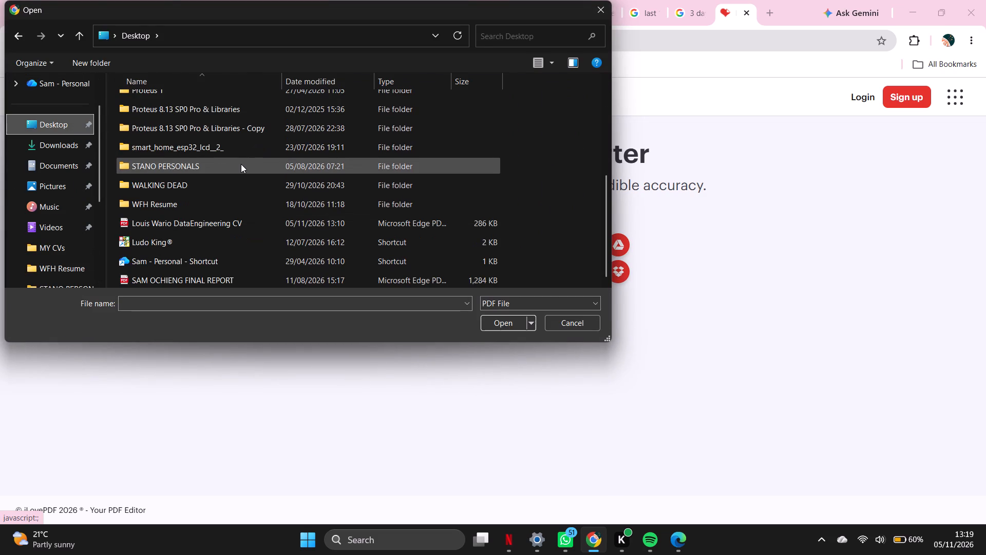
click(220, 218)
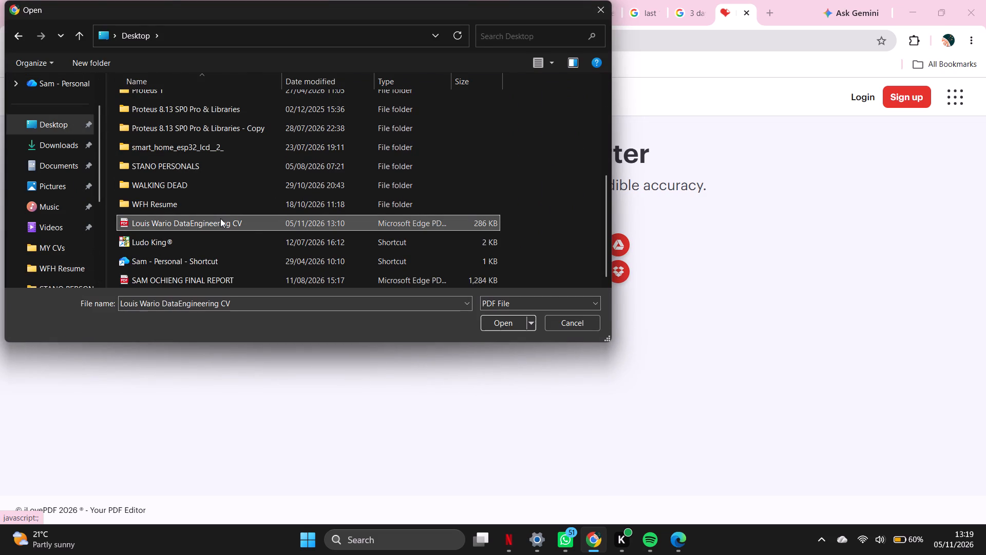
click(488, 325)
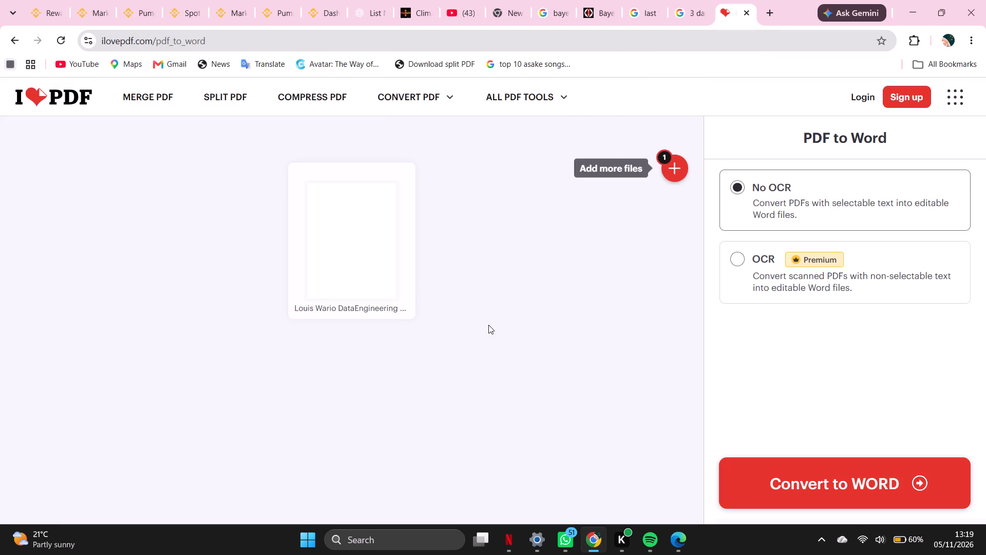
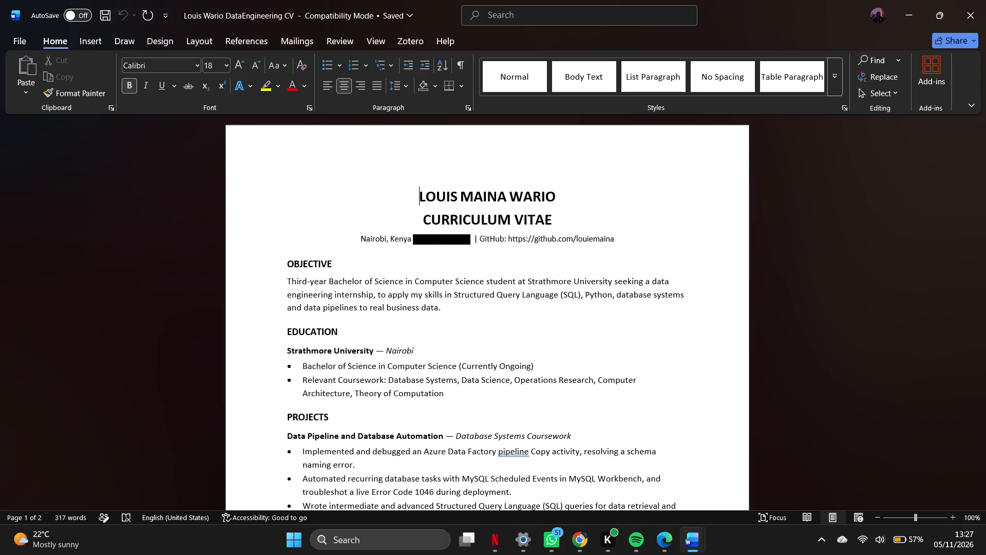
Insert a blank line above the name heading at the top of the CV.
key(Return)
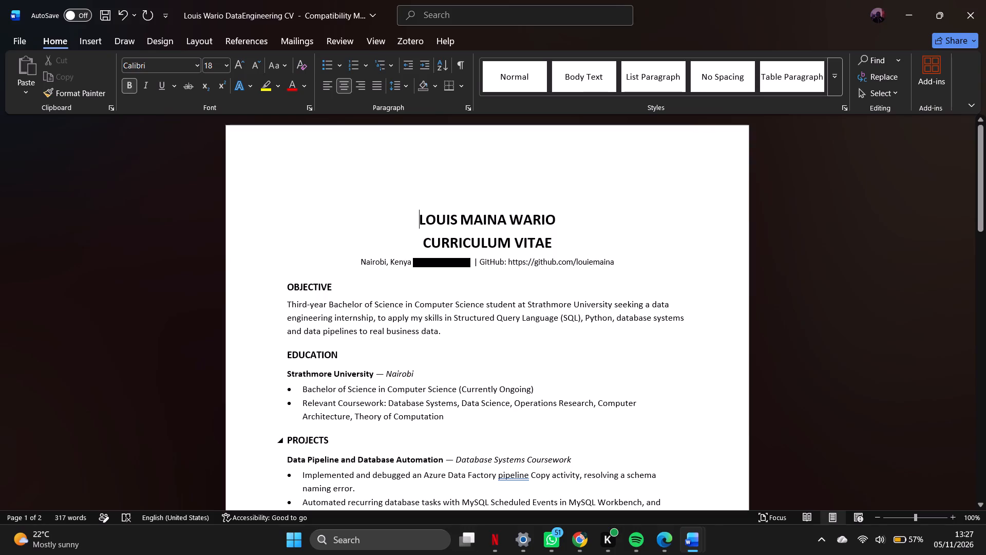
Add a new bullet below the Relevant Coursework entry in the Education section.
click(454, 414)
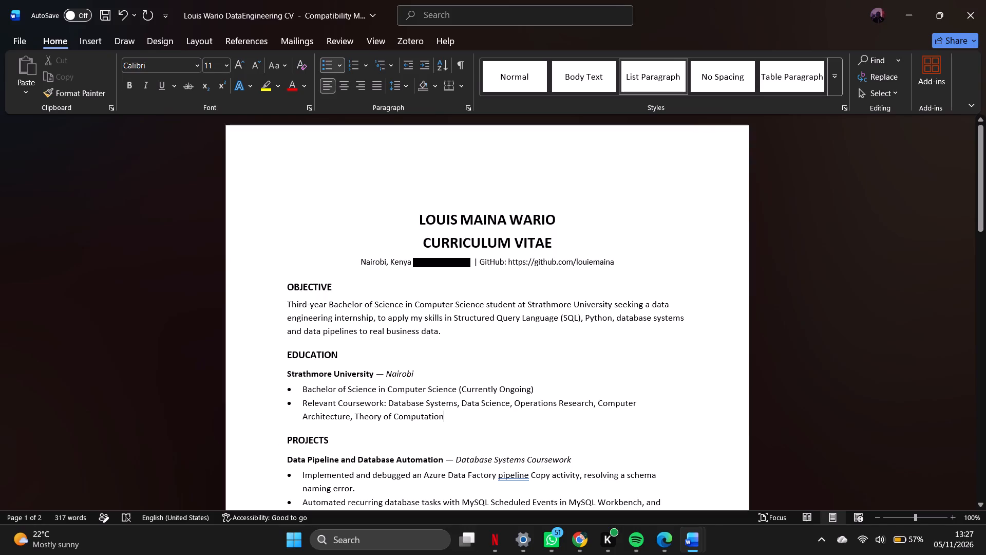
key(Return)
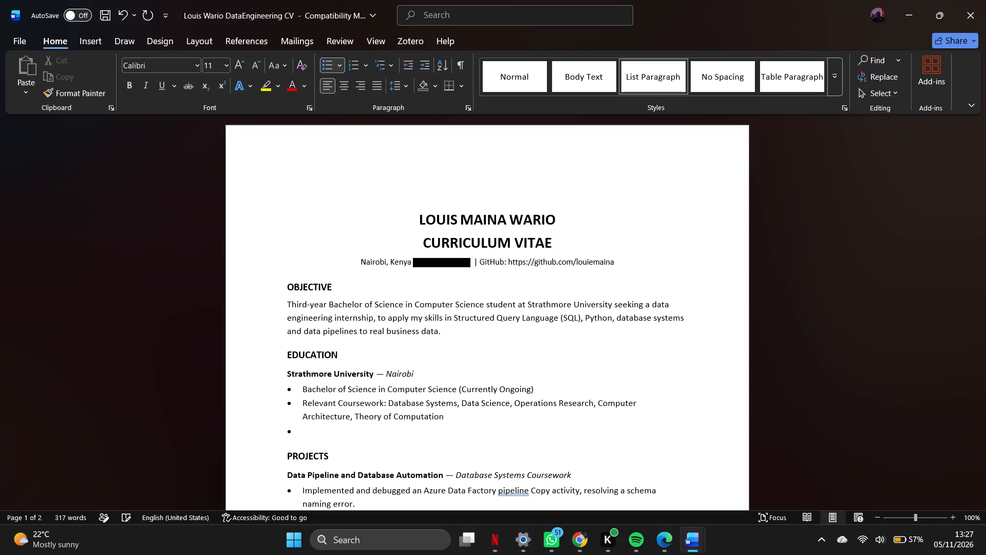
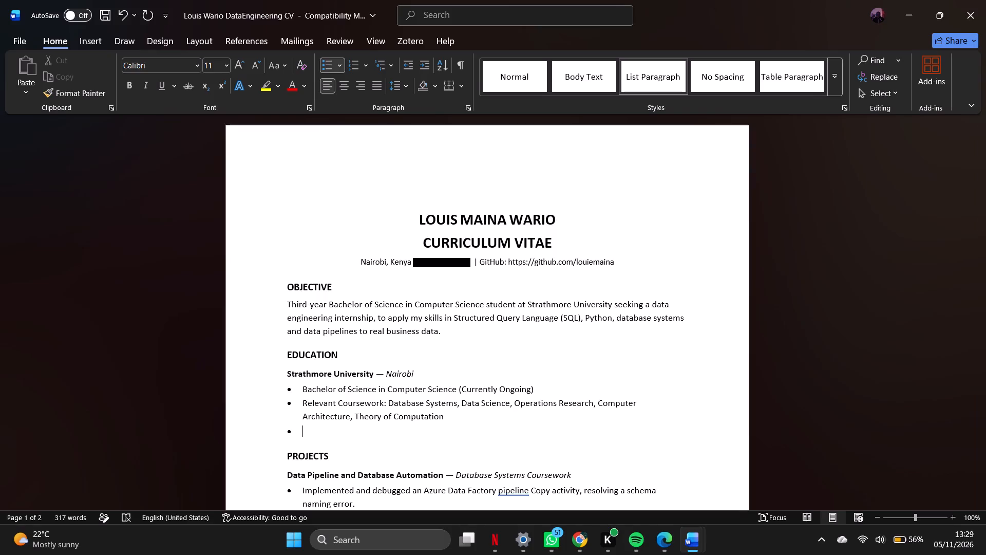
Remove the bullet from the Relevant Coursework entry so it sits as plain indented text under the degree bullet.
key(space)
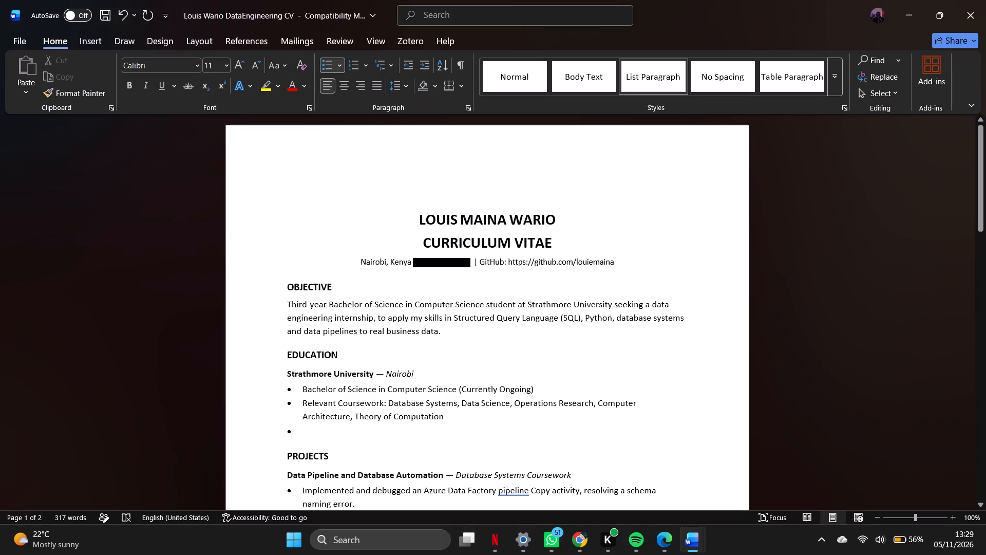
click(293, 401)
click(291, 404)
key(BackSpace)
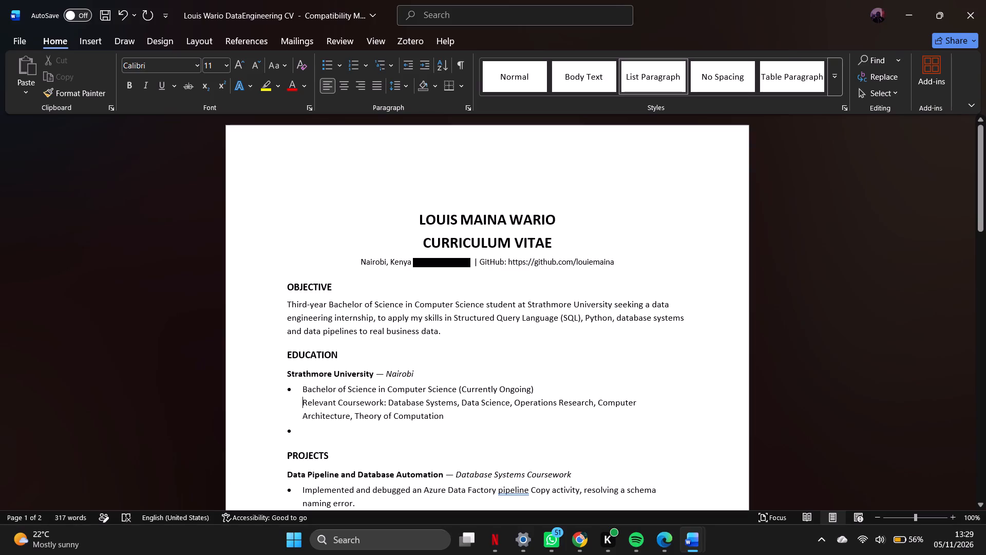
Enter "Intermediate certificate" in the empty bullet at the end of the Education section, spelled correctly.
click(303, 434)
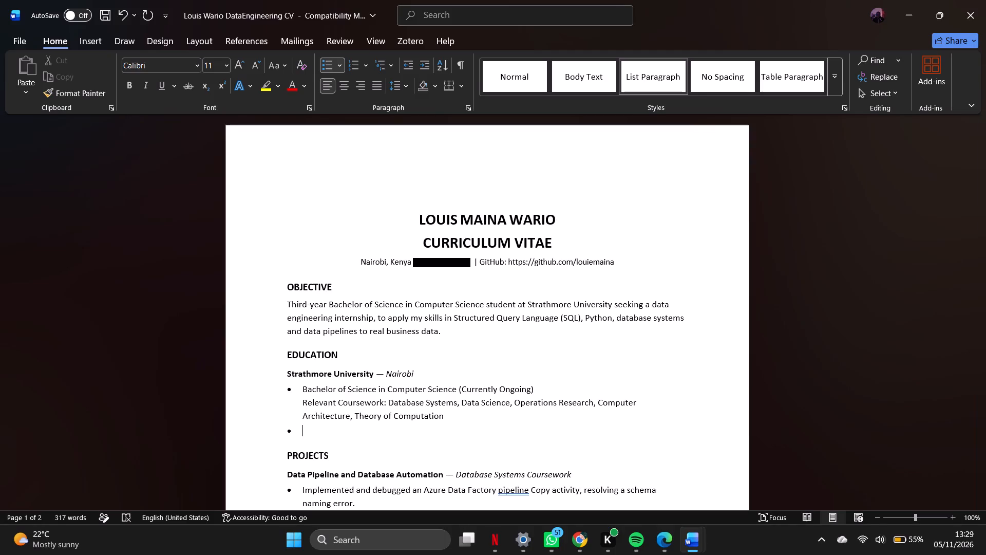
key(i)
key(n)
text(ter)
text(midiate)
key(space)
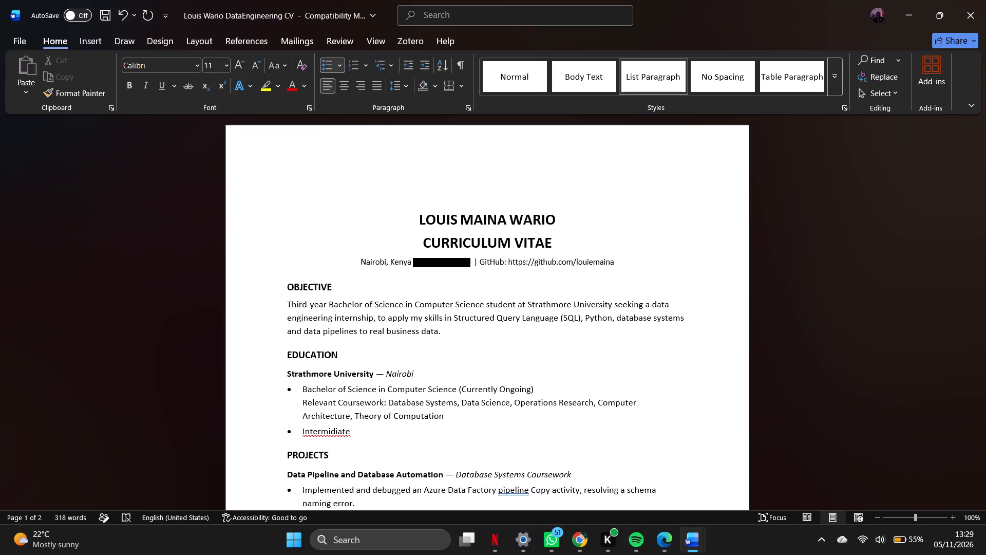
text(certificate)
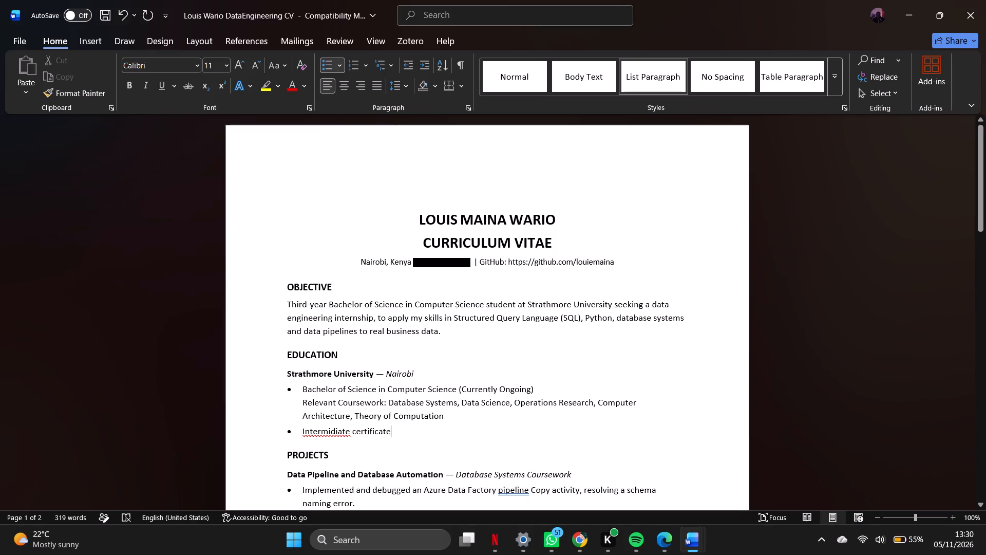
click(349, 432)
key(BackSpace)
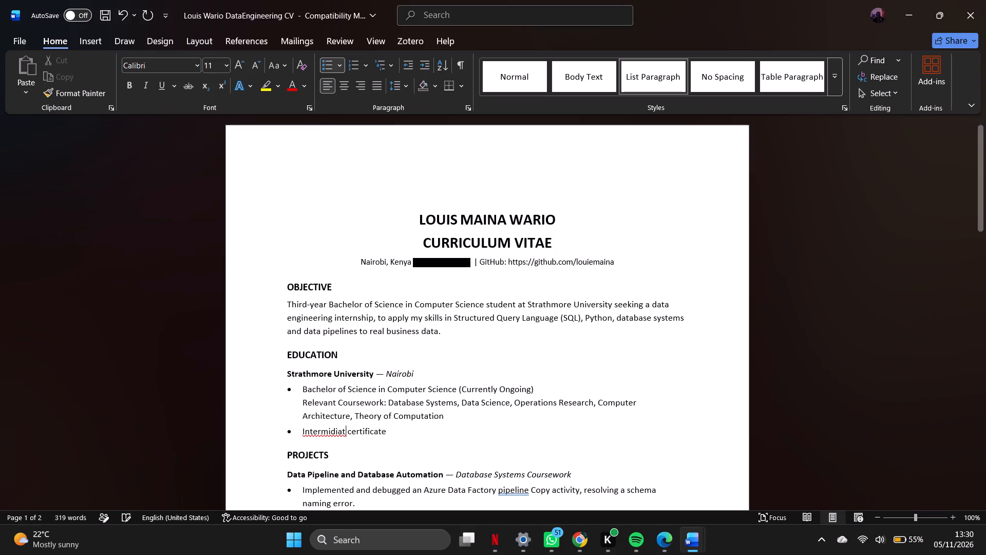
key(BackSpace)
key(BackSpace)
key(BackSpace)
key(BackSpace)
key(BackSpace)
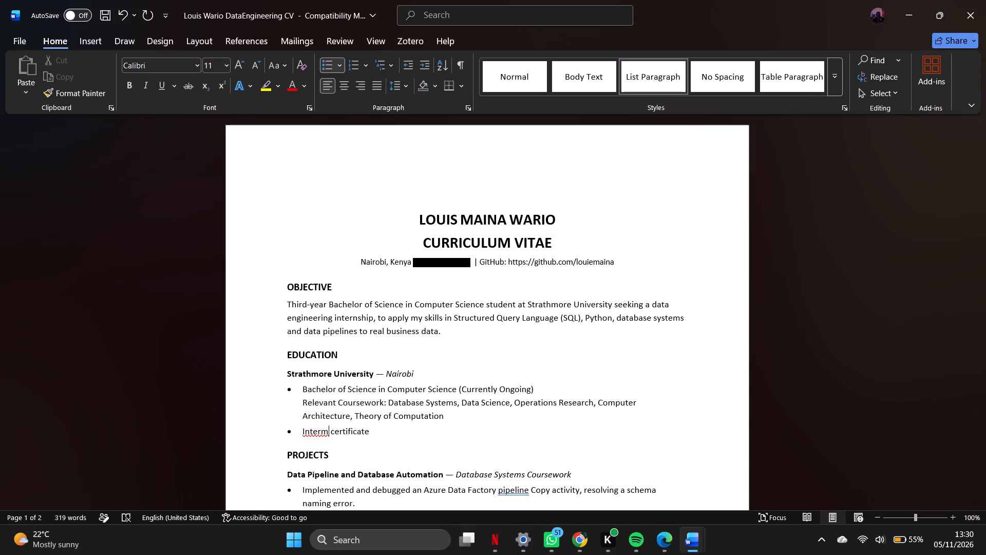
text(ediate)
Extend the certificate bullet with "in data science", written as separate words.
click(396, 431)
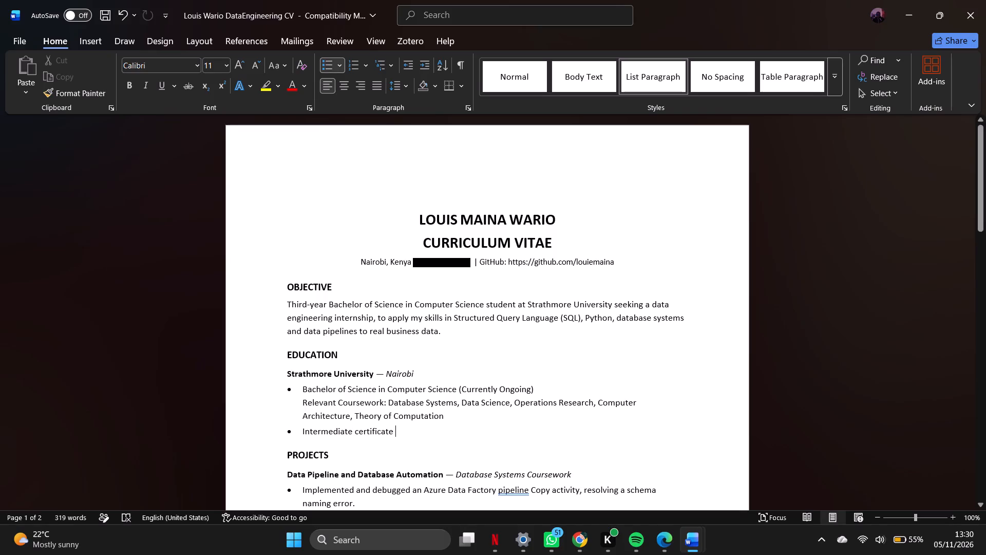
text(in data)
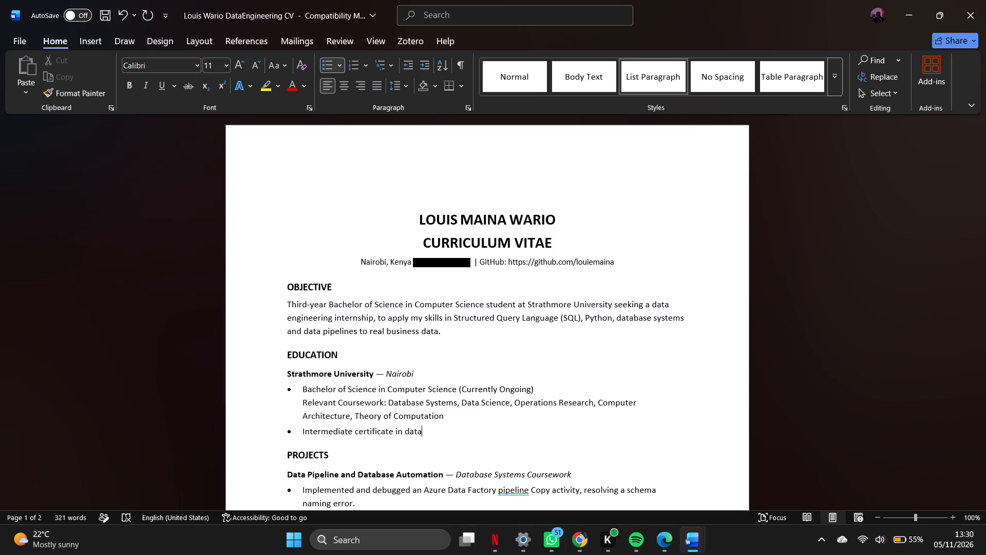
text(science)
key(BackSpace)
key(BackSpace)
key(BackSpace)
key(BackSpace)
key(BackSpace)
key(BackSpace)
key(BackSpace)
key(space)
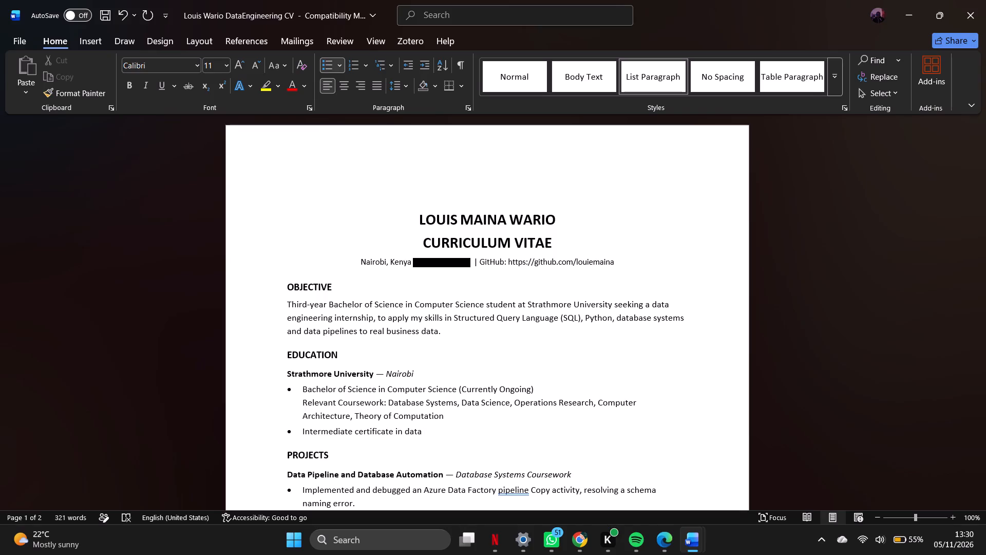
text(scie)
text(nce)
Add the abbreviation "(ICDS)" in parentheses after "data science" in the certificate bullet.
key(bracketleft)
key(BackSpace)
key(space)
key(shift+parenleft)
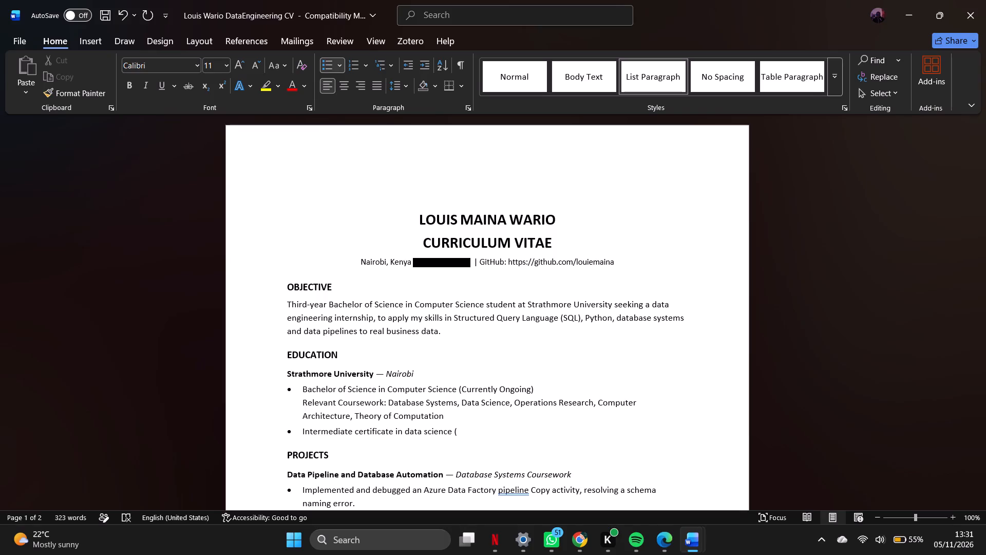
click(396, 431)
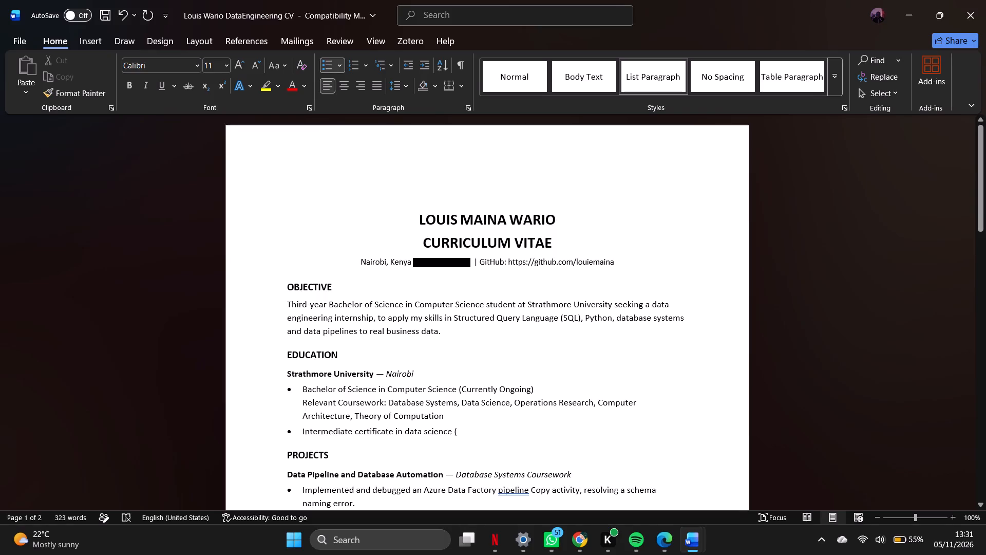
click(460, 432)
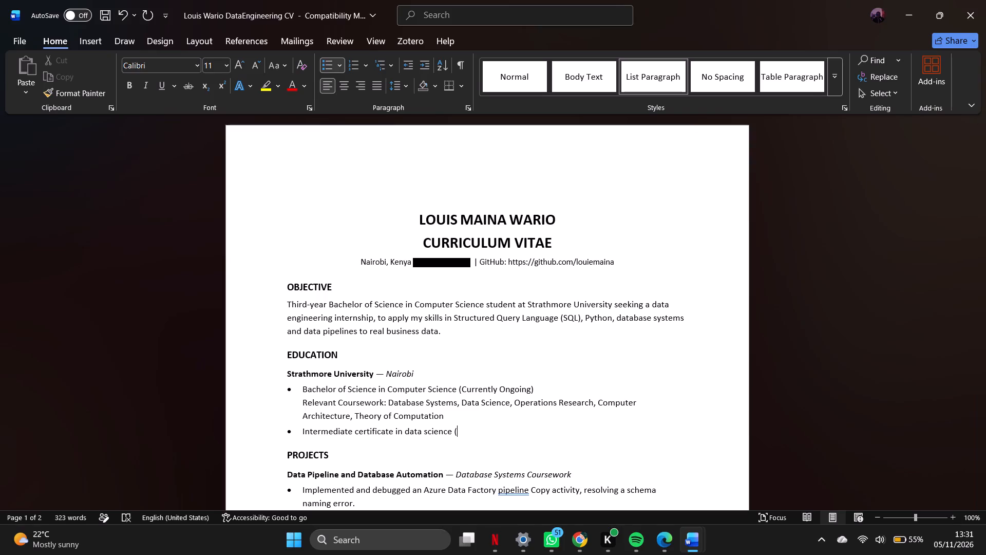
text(ICDS)
key(shift+parenright)
Append a dash and the start date "20th April" after "(ICDS)" in the data science certificate bullet.
key(space)
key(minus)
key(space)
text(20)
key(t)
key(h)
key(space)
key(a)
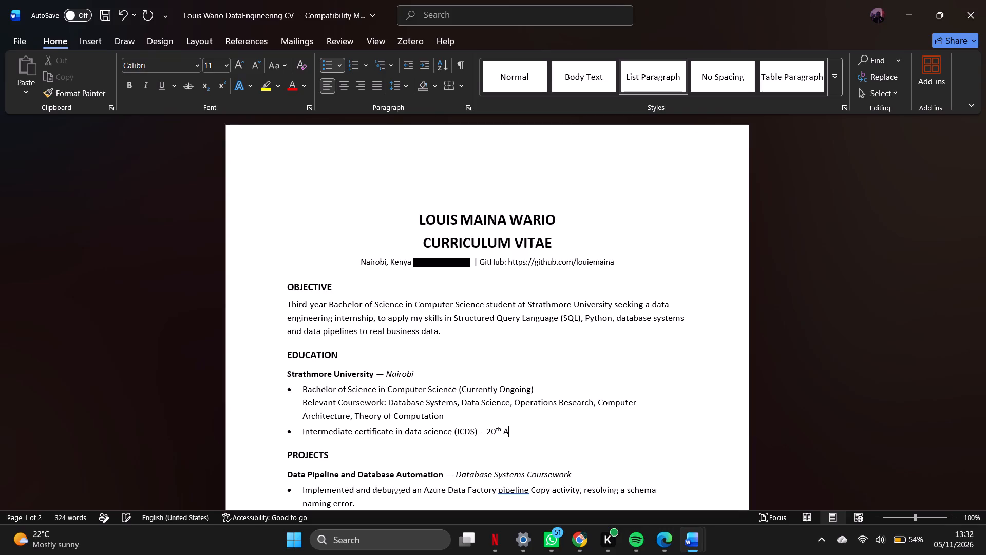
key(p)
key(BackSpace)
key(p)
text(ril)
Complete the certificate's date range by adding "-20th July2026" directly after "April".
key(minus)
key(2)
key(0)
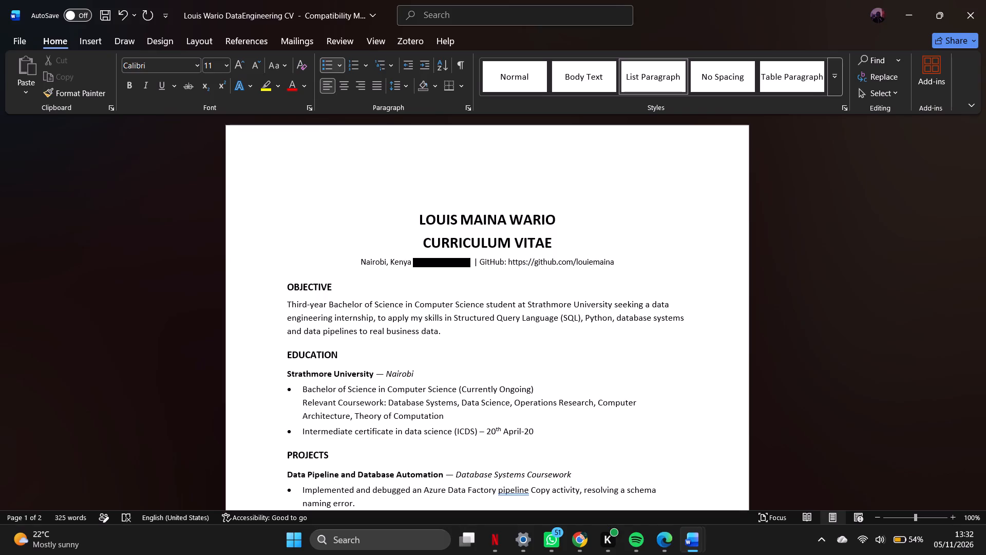
text(th)
key(j)
key(BackSpace)
key(space)
key(j)
text(ul)
key(y)
text(20)
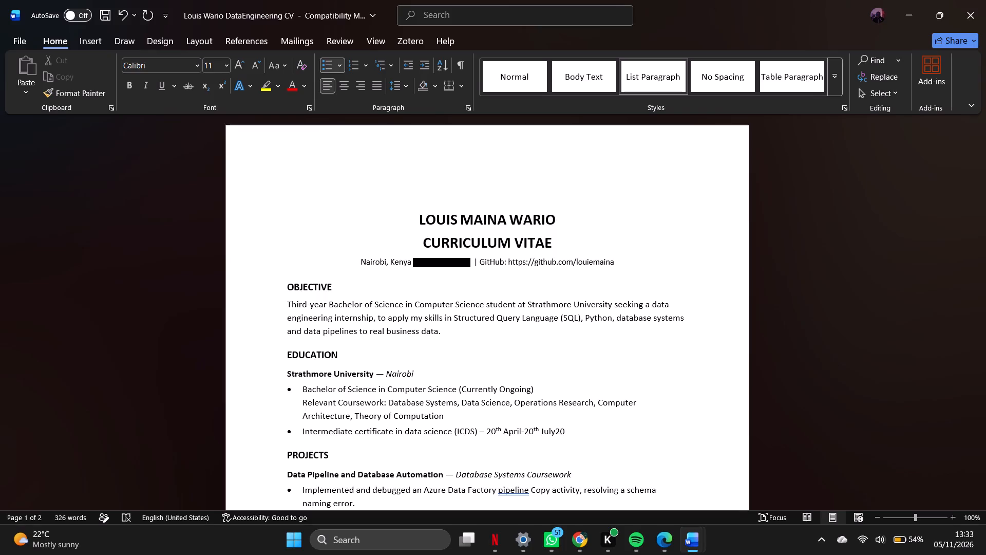
key(2)
key(6)
Add a new Education bullet reading "Certificate in Data Analytics" below the data science certificate.
key(Return)
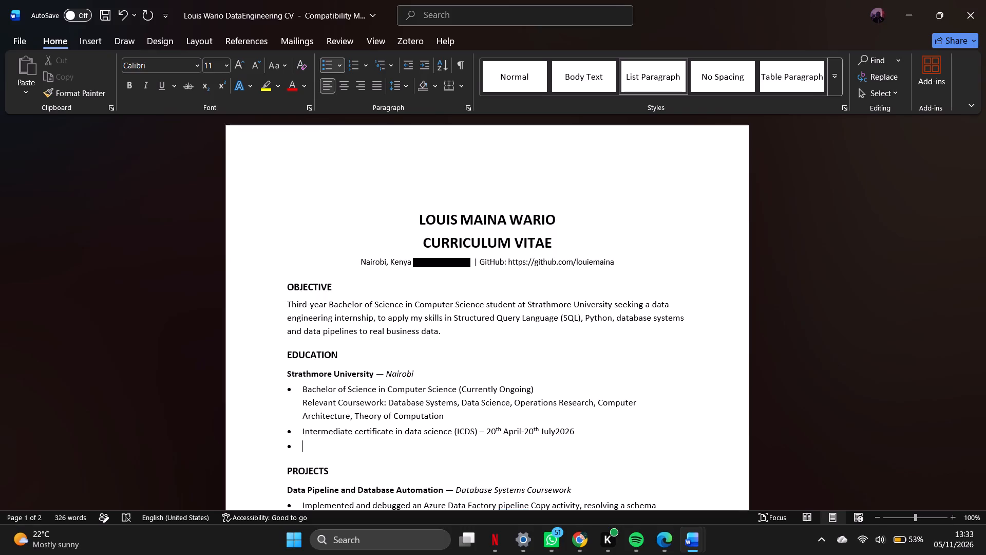
key(c)
key(BackSpace)
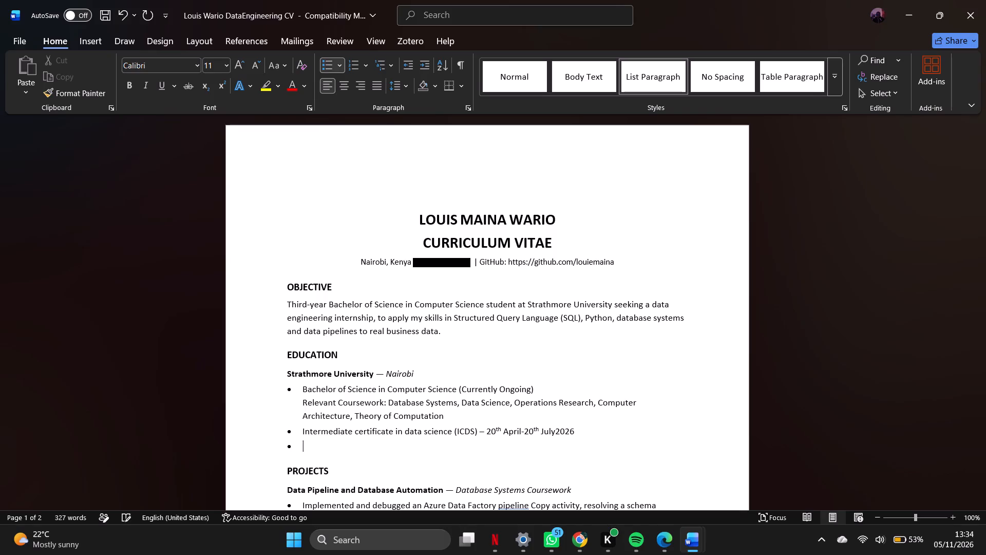
key(c)
text(ertificate)
key(space)
text(in)
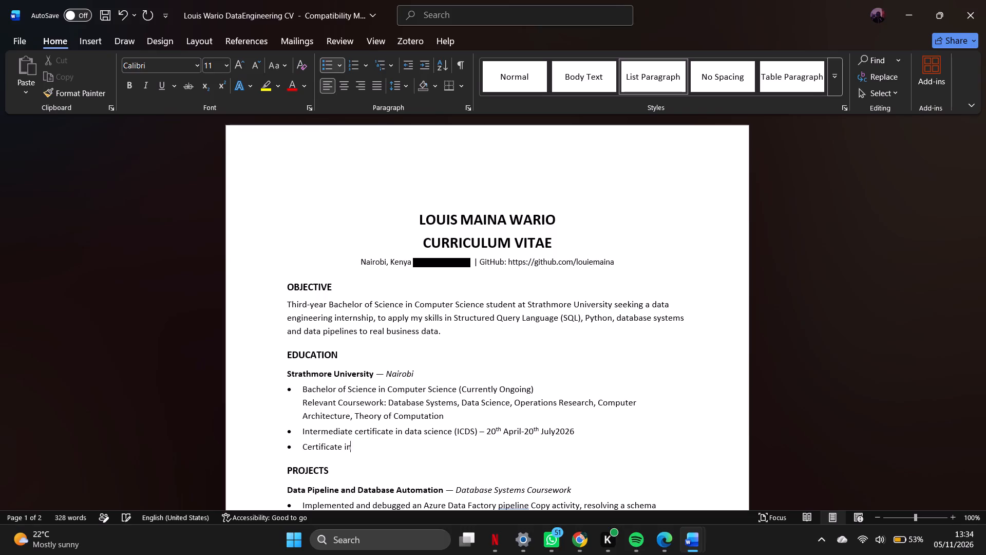
key(space)
key(d)
text(ata)
key(space)
key(a)
text(nalytics)
Extend the data analytics certificate bullet with "and Visualization", followed by a space.
key(space)
text(and)
key(space)
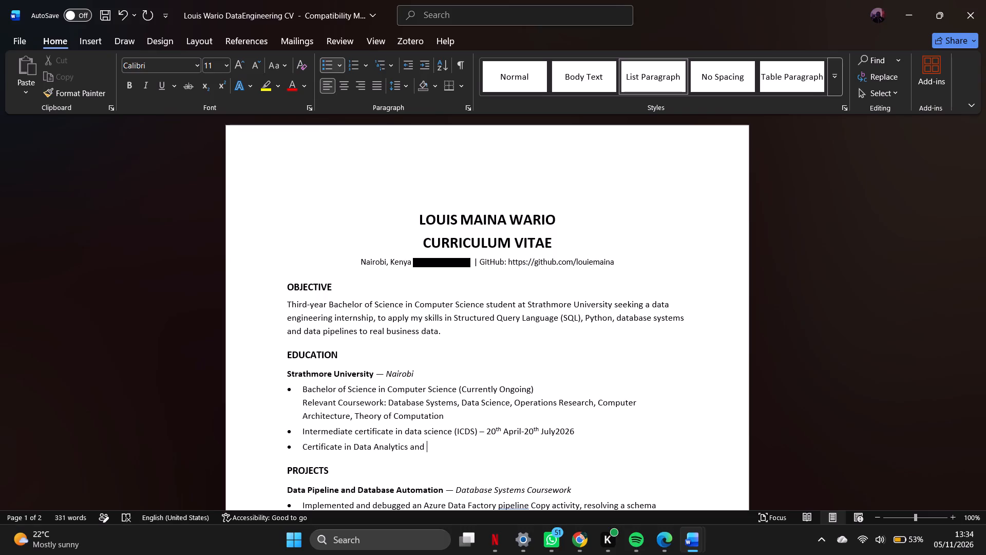
key(v)
key(i)
text(sualizati)
text(on)
key(space)
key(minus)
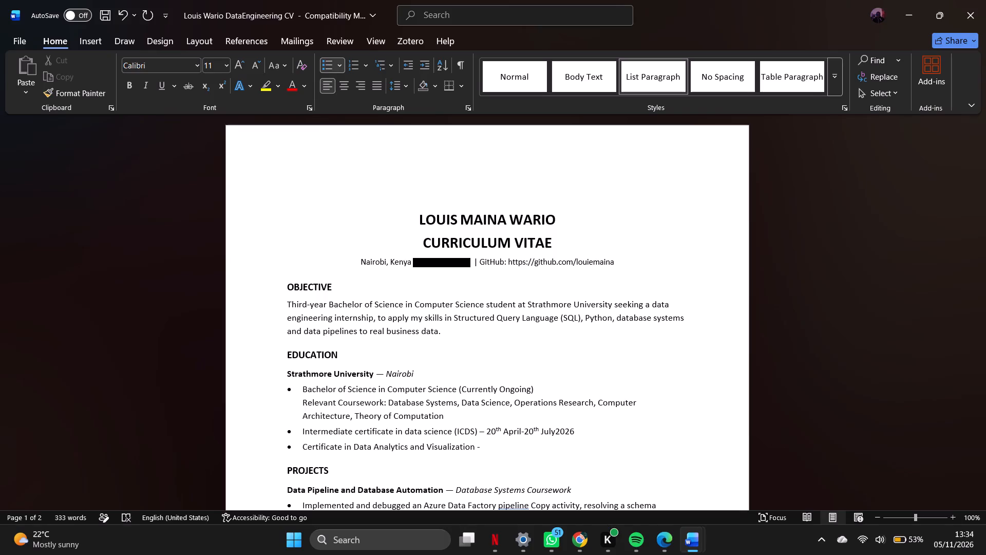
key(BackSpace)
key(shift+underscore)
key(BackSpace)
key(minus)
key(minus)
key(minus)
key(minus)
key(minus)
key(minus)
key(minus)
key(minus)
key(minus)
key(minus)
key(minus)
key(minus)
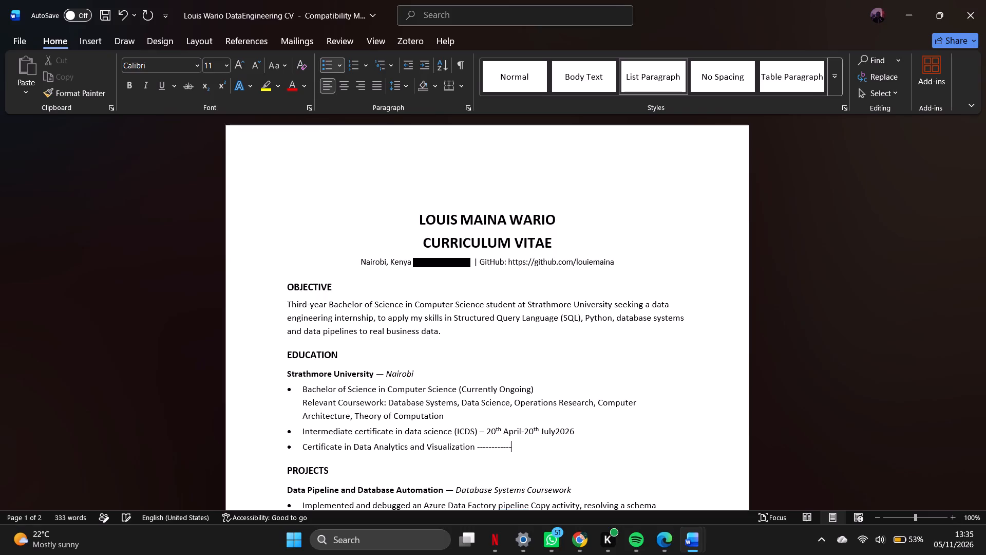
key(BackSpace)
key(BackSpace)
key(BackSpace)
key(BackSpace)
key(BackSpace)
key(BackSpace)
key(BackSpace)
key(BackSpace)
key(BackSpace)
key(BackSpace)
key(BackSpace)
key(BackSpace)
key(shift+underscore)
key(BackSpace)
Append a hyphen and the month "January" after "Visualization" in the data analytics certificate bullet.
key(minus)
key(space)
text(JAN)
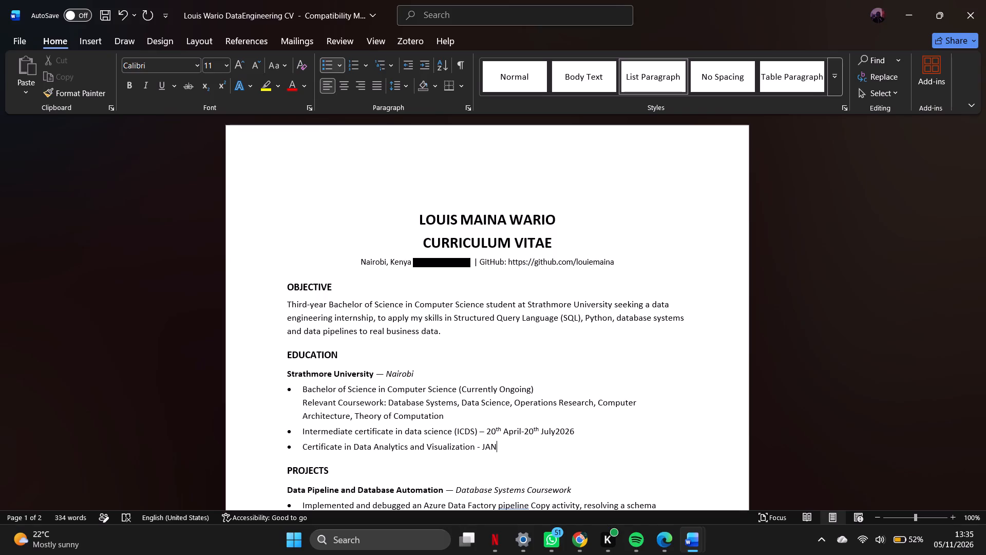
key(BackSpace)
key(BackSpace)
text(anua)
text(ry)
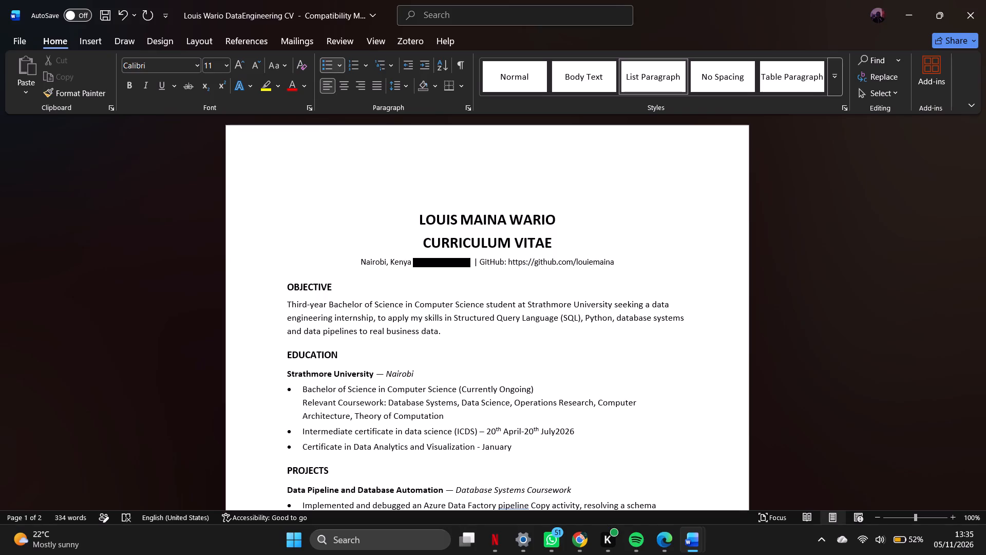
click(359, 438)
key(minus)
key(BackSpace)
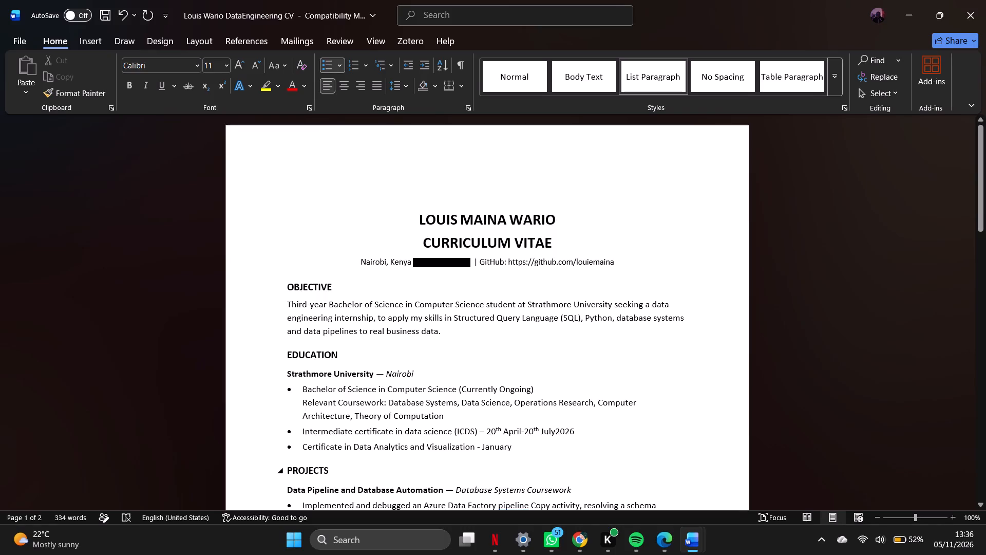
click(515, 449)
Complete the data analytics certificate's date range by adding "-March2026" directly after "January".
key(minus)
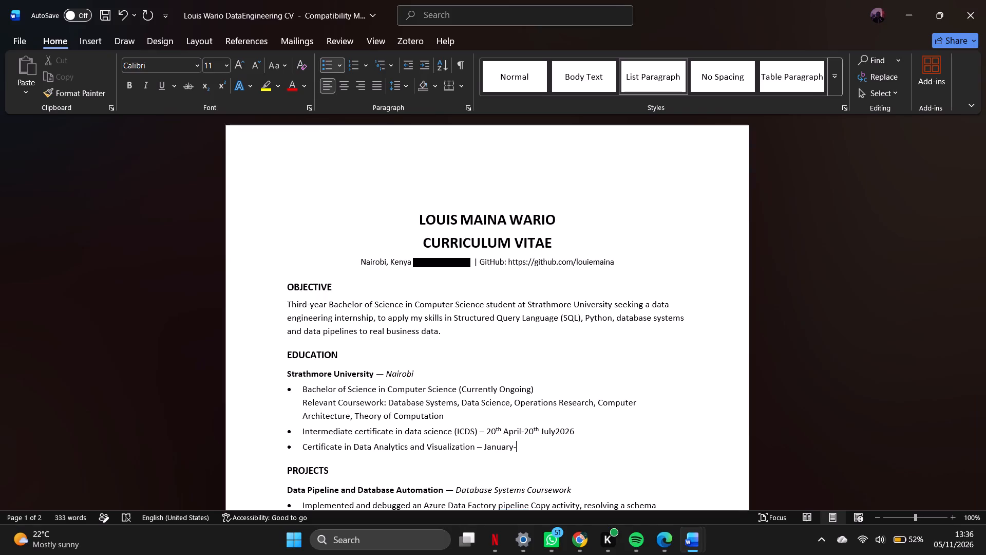
text(MA)
key(BackSpace)
key(a)
text(rch)
key(2)
key(0)
key(2)
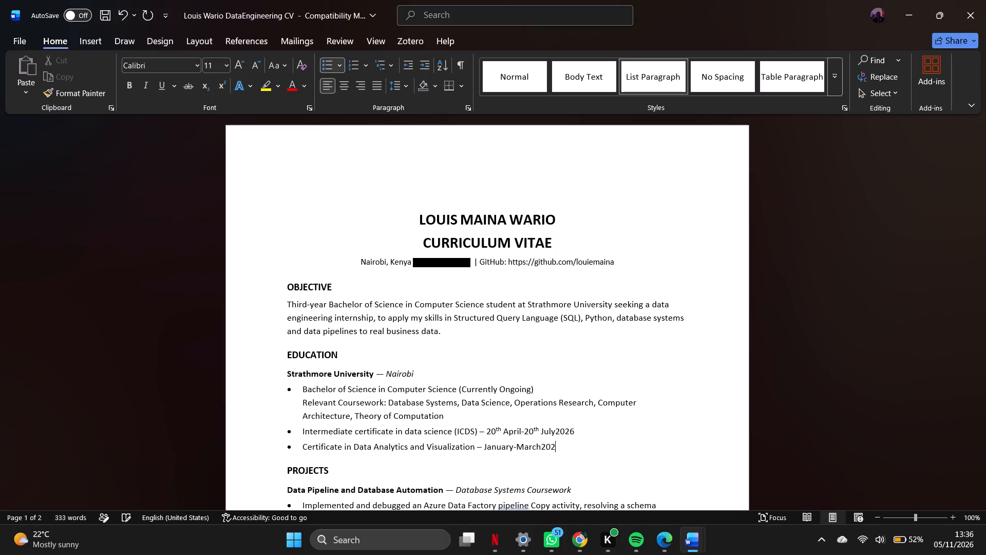
key(6)
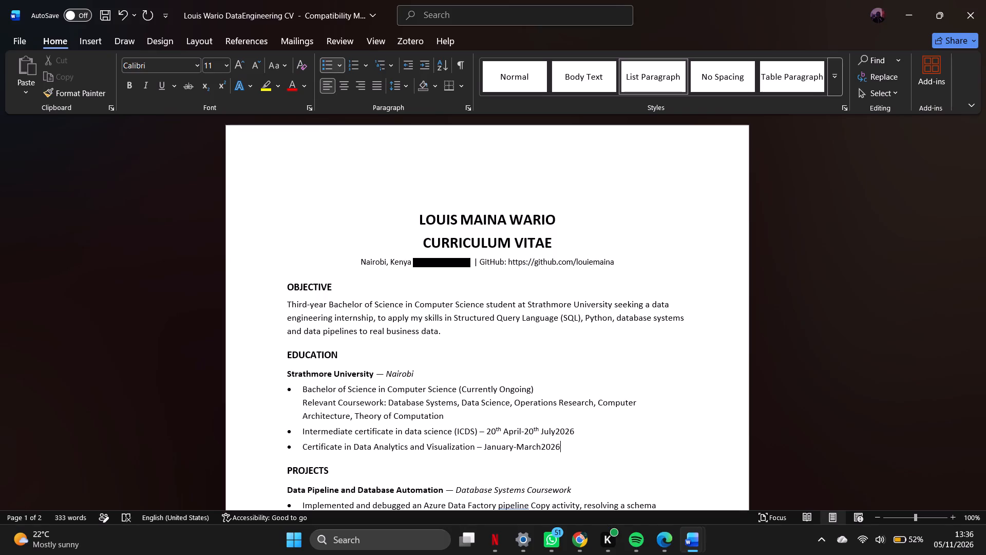
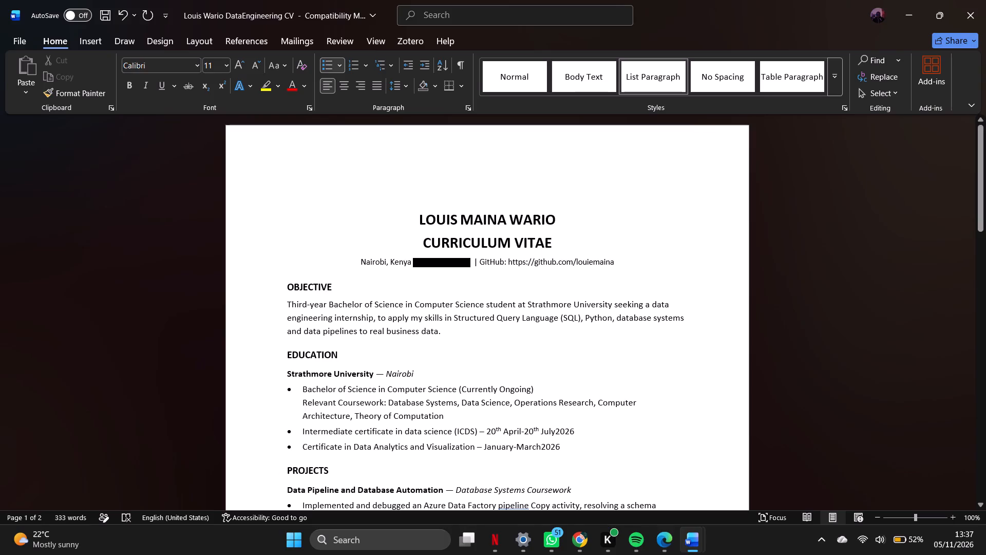
Start an unbulleted line with bold formatting below the data analytics certificate in the Education section.
key(Return)
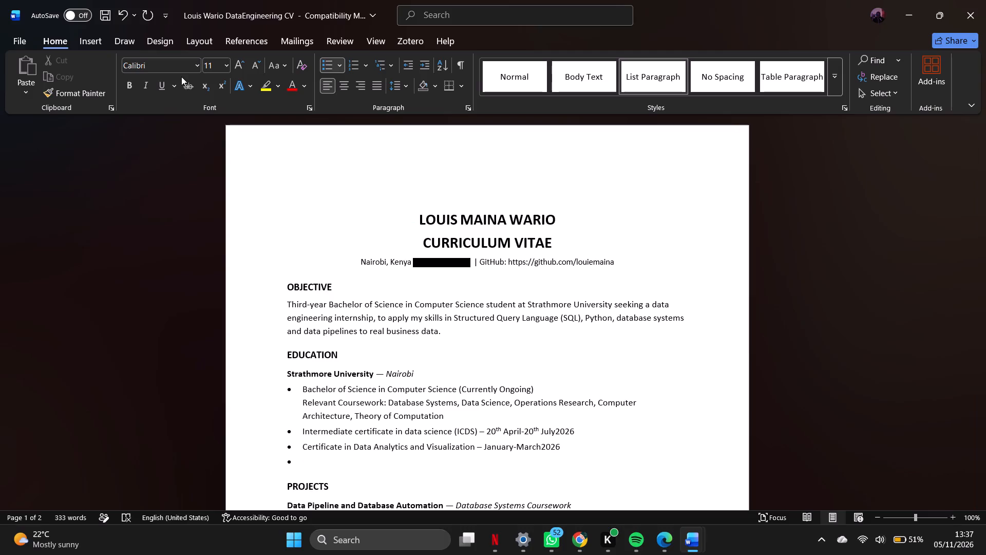
click(126, 81)
key(BackSpace)
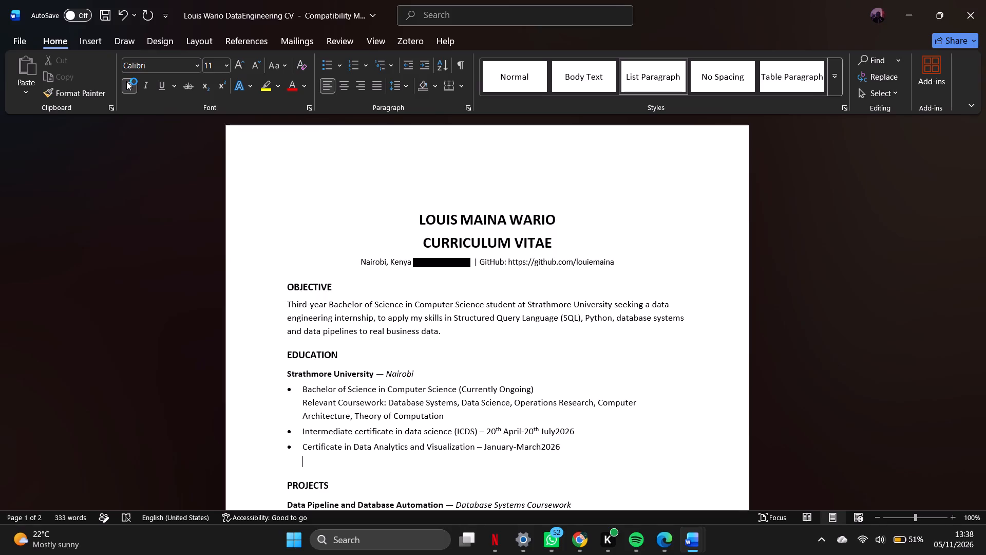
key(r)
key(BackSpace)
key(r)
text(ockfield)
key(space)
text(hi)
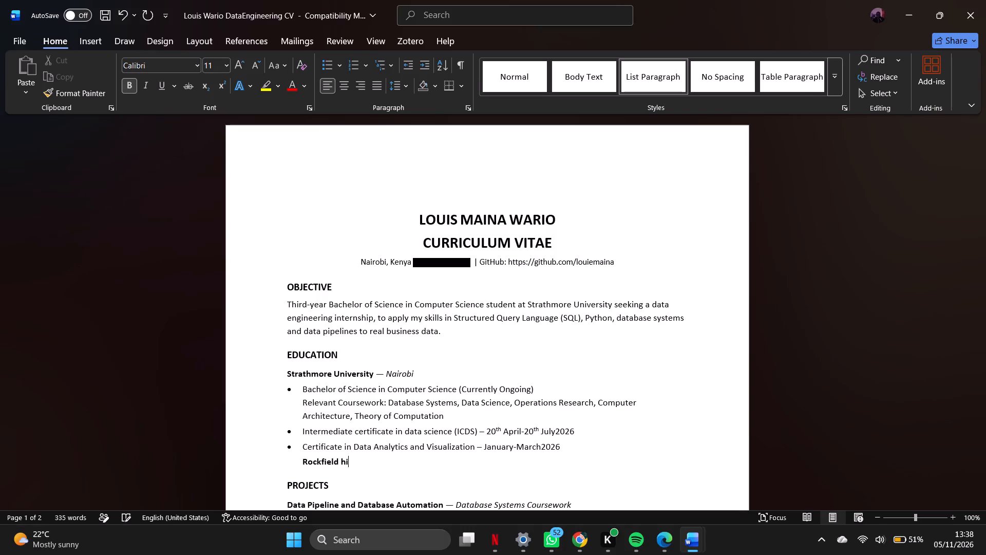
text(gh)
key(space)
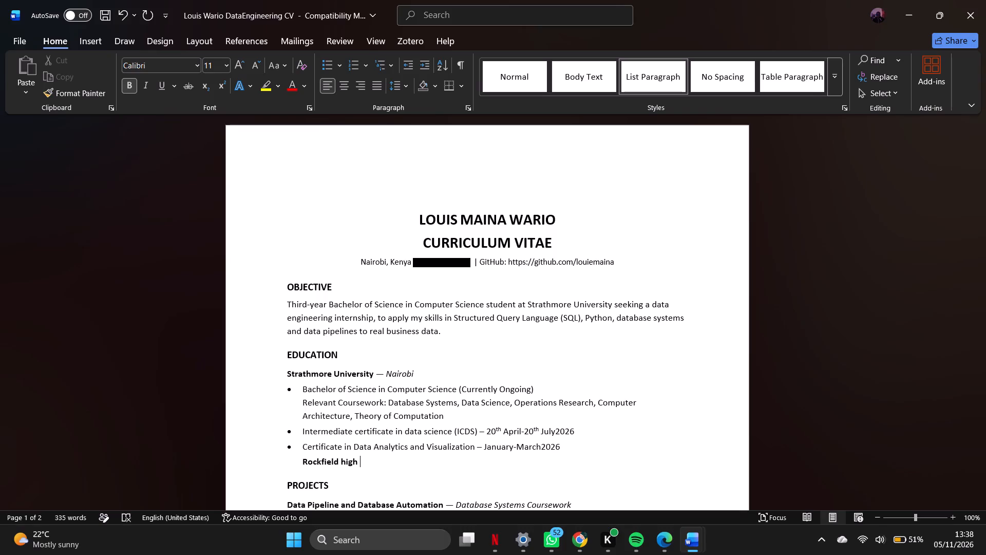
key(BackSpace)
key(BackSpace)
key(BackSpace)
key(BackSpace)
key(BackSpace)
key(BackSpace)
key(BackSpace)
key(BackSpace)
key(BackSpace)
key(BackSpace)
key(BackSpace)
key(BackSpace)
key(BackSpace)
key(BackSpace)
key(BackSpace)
Leave one blank line below the data analytics certificate and enter "Rockfield" in bold.
key(Return)
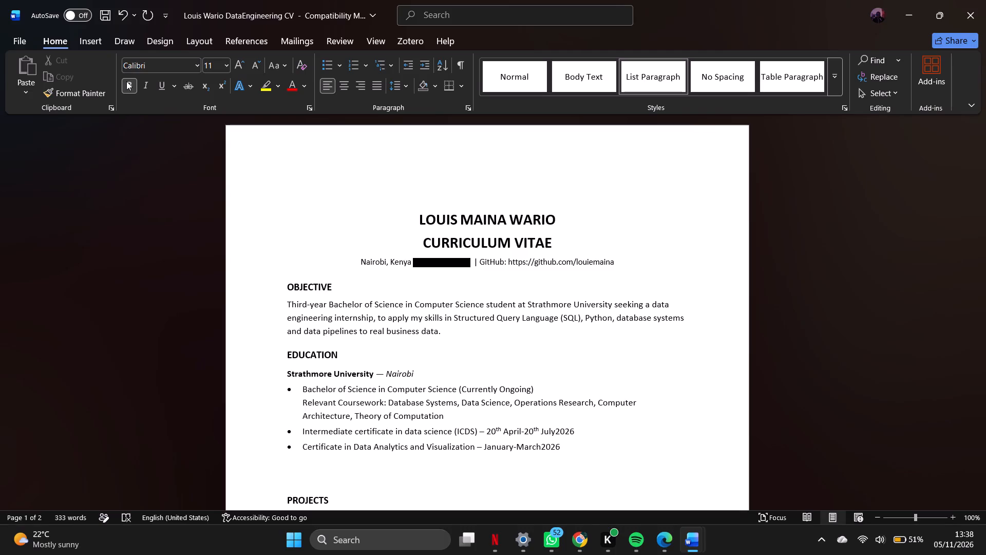
key(r)
text(ockfield)
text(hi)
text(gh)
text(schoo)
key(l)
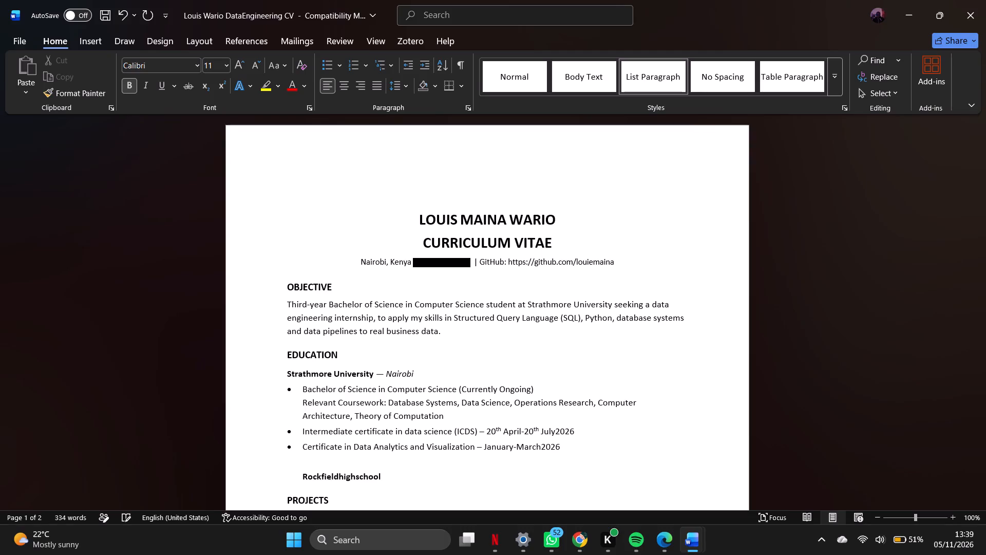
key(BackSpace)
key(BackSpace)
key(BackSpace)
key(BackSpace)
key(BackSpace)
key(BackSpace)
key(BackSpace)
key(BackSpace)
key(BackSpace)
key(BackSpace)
Complete the bold school name as "Rockfield High School", with spaces and capitalised words.
key(space)
text(h)
key(BackSpace)
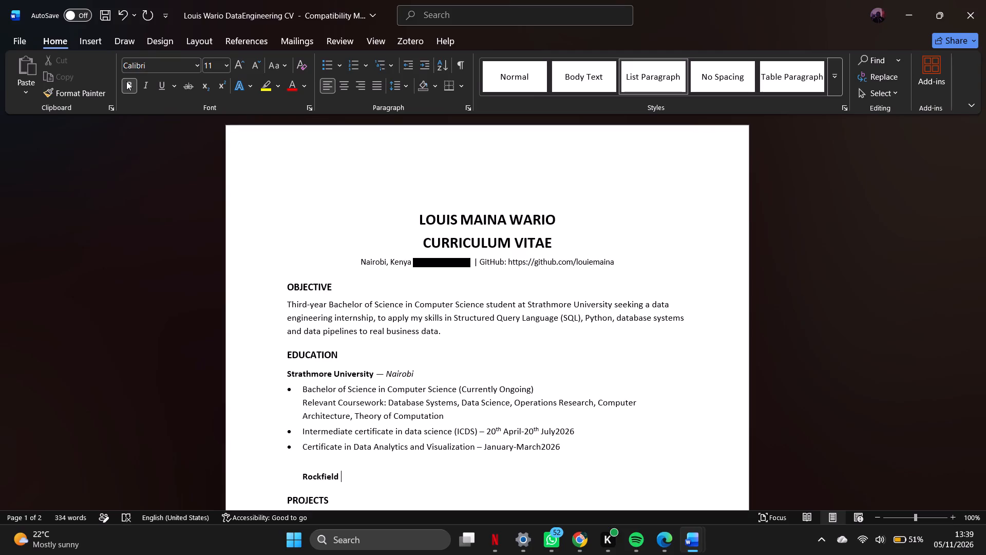
key(h)
text(igh)
key(space)
key(s)
text(chool)
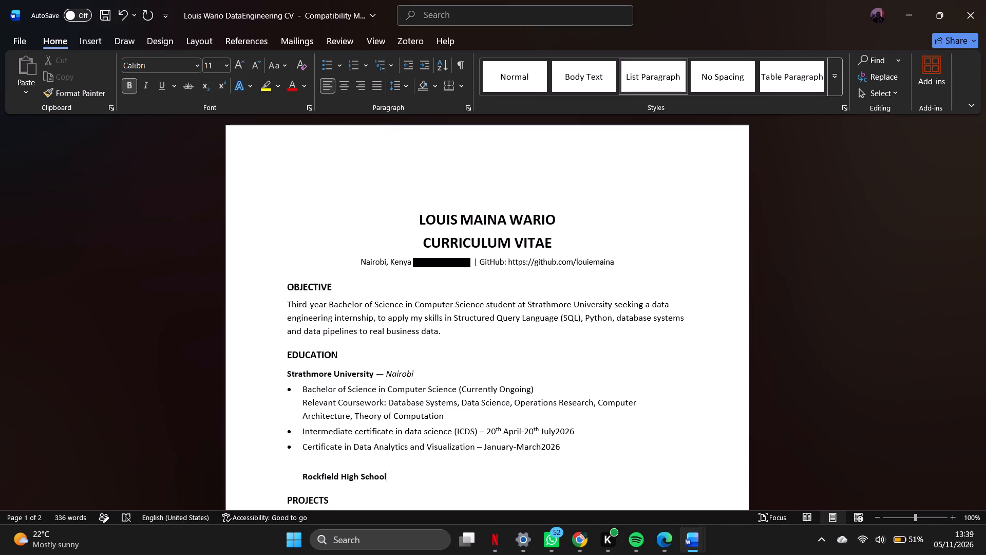
Append the attendance years "-(2020-2023)" directly after the high school's name.
key(minus)
key(shift+parenleft)
key(BackSpace)
key(shift+parenleft)
text(2020)
key(minus)
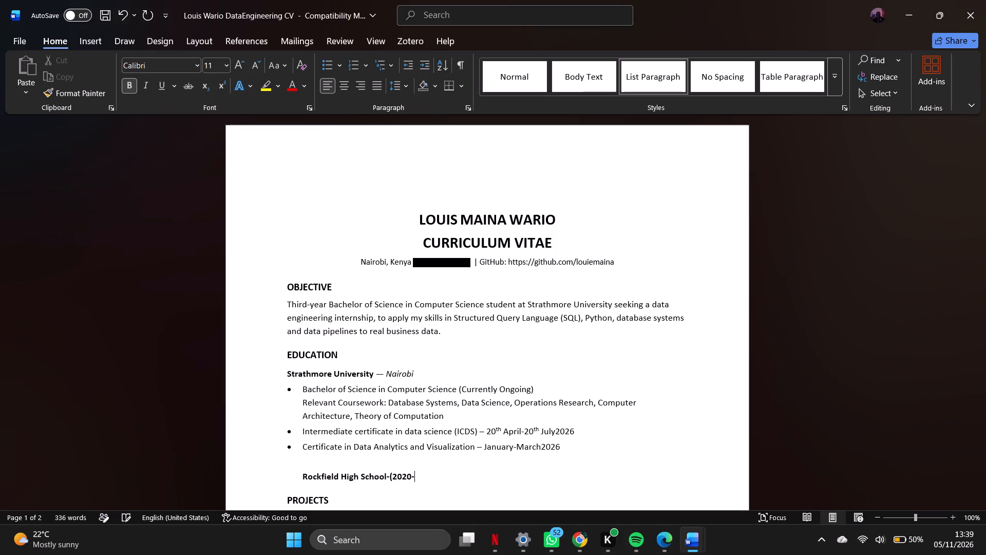
key(2)
text(023)
key(0)
key(BackSpace)
key(shift+parenright)
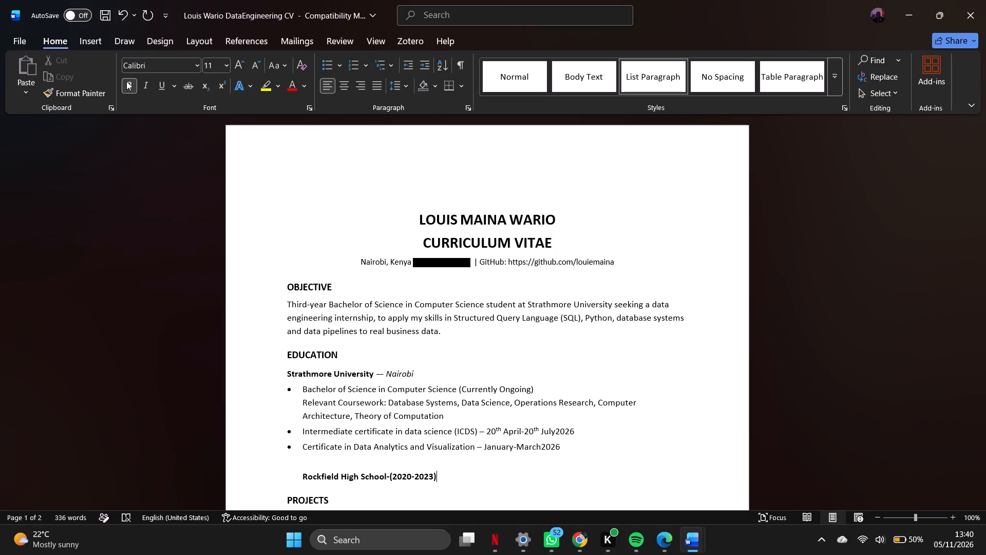
Start a new line below the Rockfield High School heading with bold formatting switched off.
key(Return)
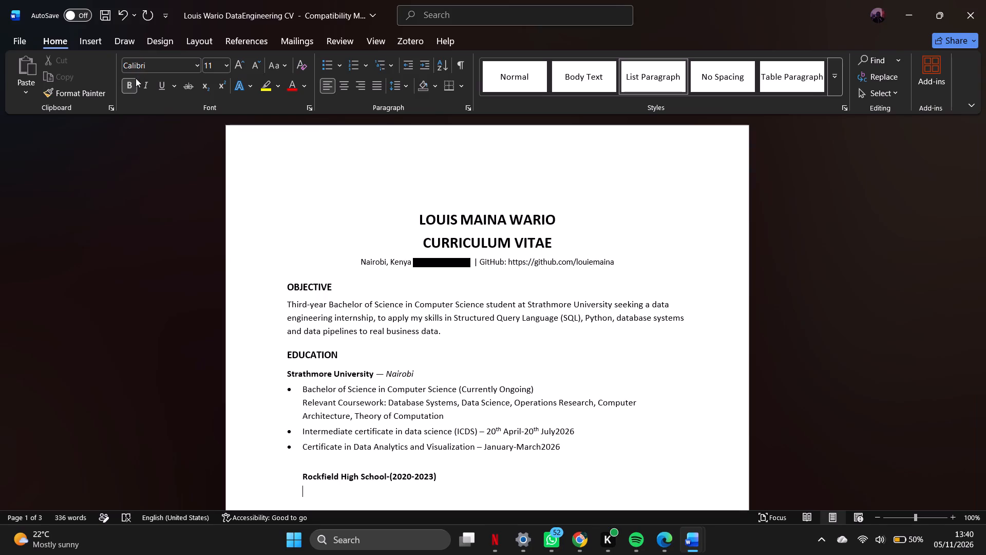
click(128, 82)
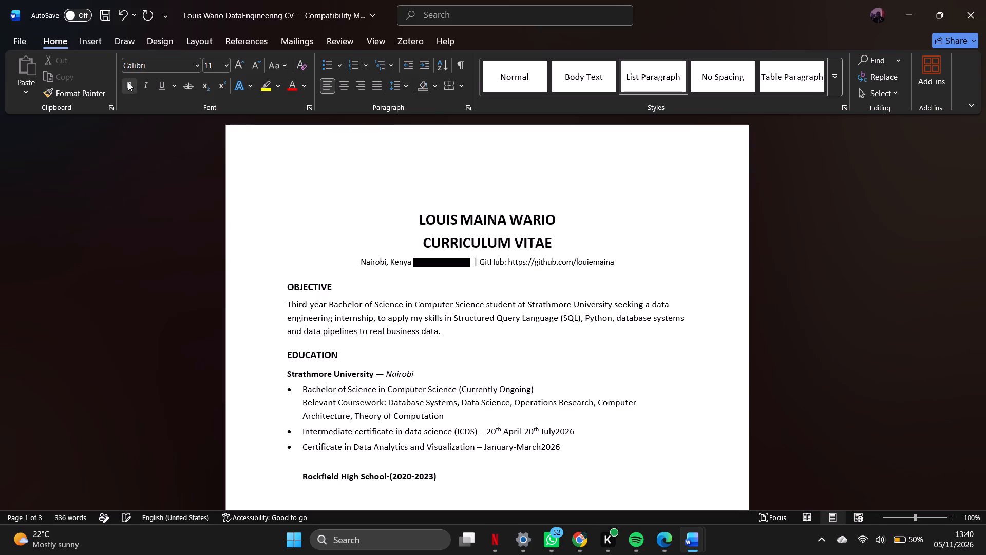
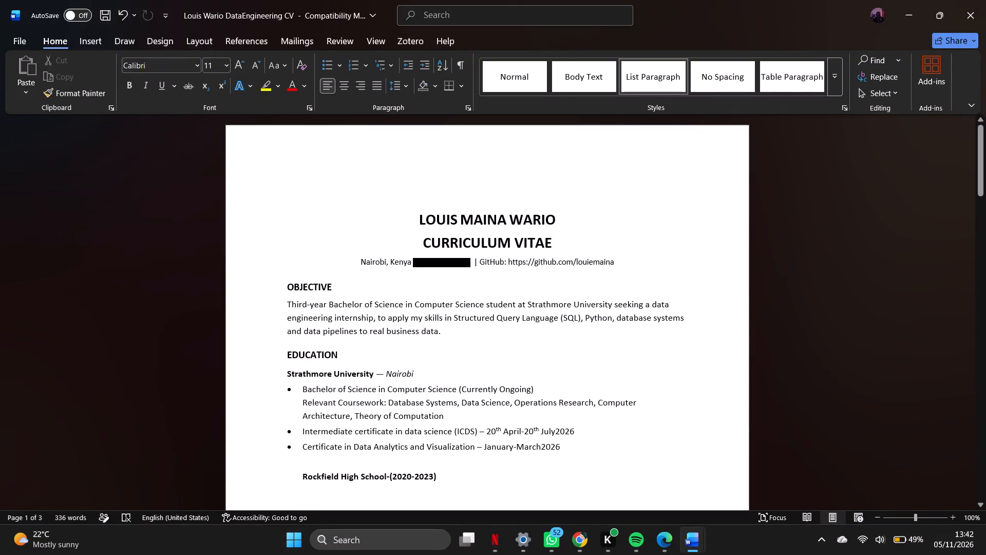
Enter "Attended high school" on the line below the Rockfield High School heading, with "high school" as two words.
key(a)
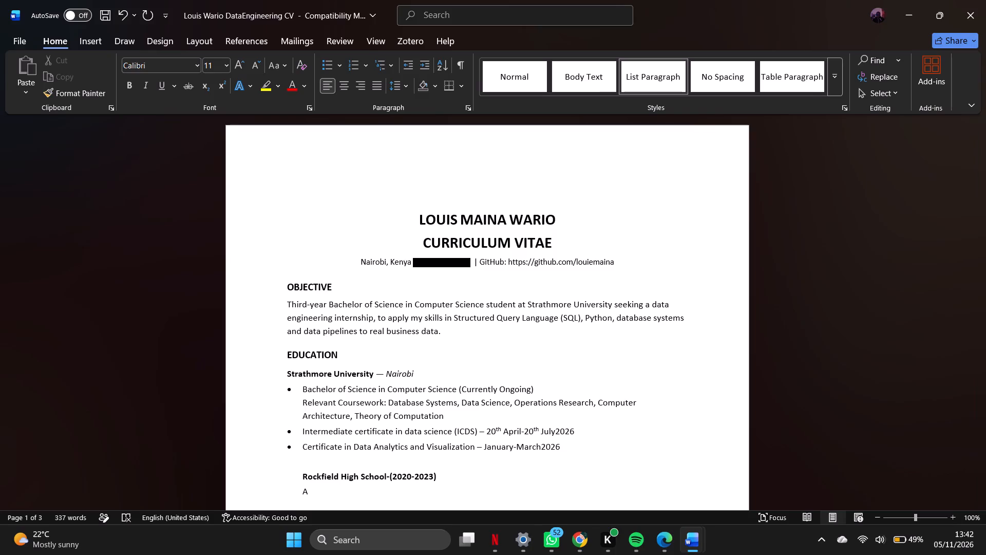
text(ttended)
key(space)
text(hi)
text(ghschool)
key(space)
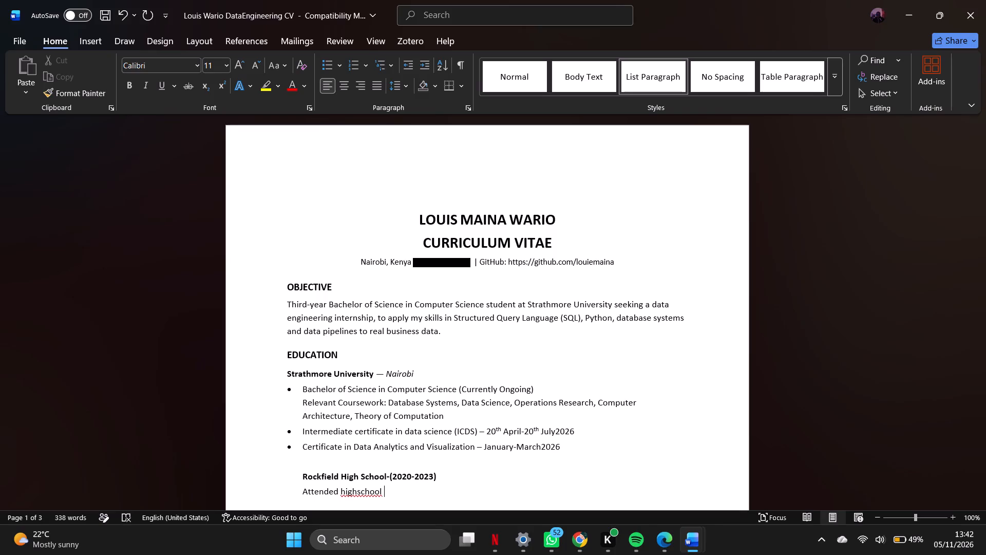
key(BackSpace)
key(BackSpace)
key(BackSpace)
key(BackSpace)
key(BackSpace)
key(BackSpace)
key(BackSpace)
key(space)
text(sch)
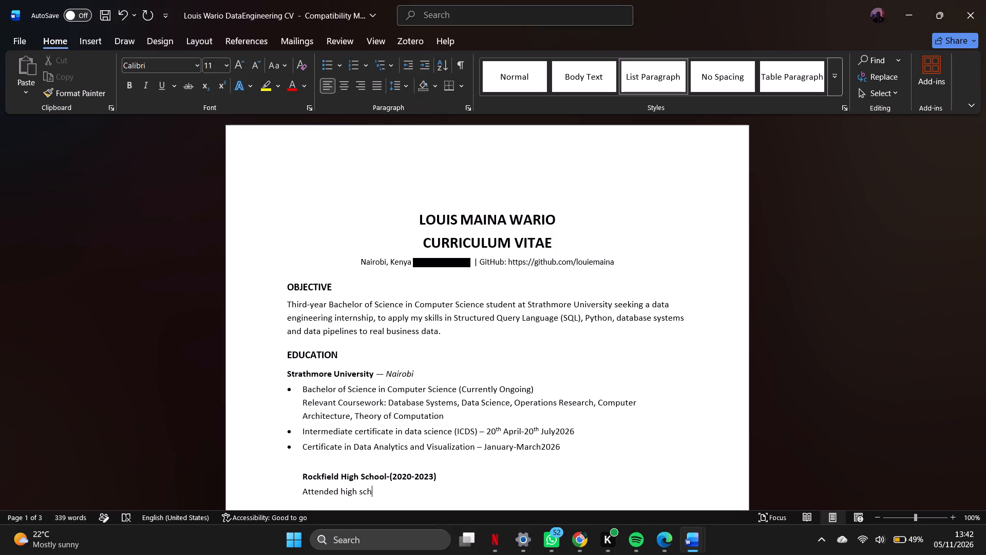
text(ool)
key(space)
Continue the high school description with "and did KCSE", keeping the exam abbreviation in capitals.
text(and)
key(space)
text(did)
key(space)
text(ks)
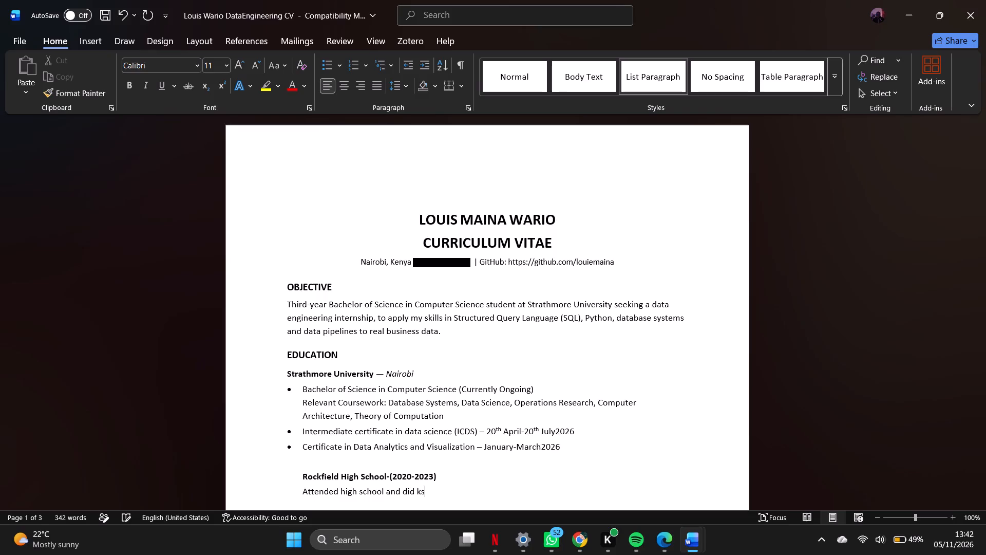
key(BackSpace)
key(BackSpace)
key(BackSpace)
key(BackSpace)
text(d)
key(space)
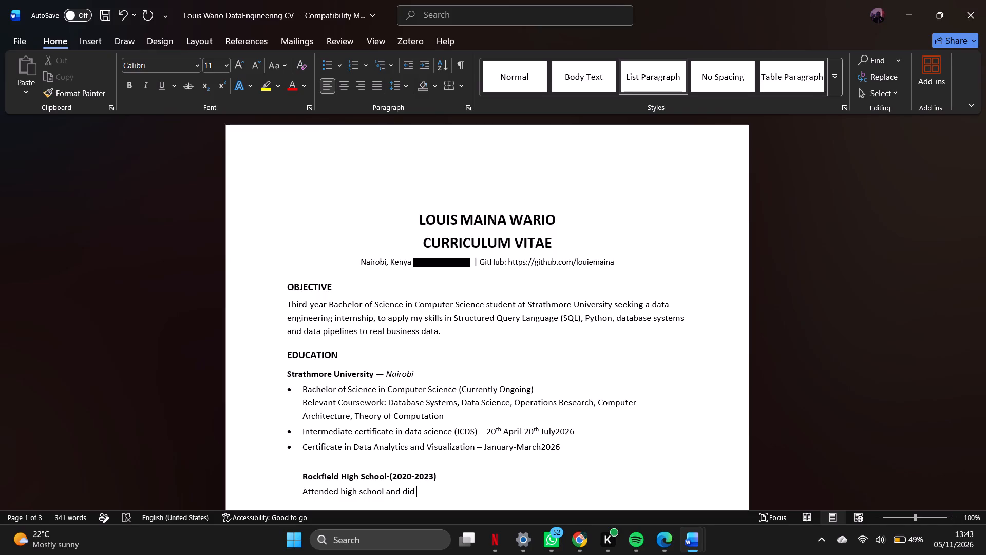
key(k)
text(CSE)
key(space)
Append the exam result "-Grade (B+)" after KCSE in the high school description.
key(minus)
key(g)
text(rade)
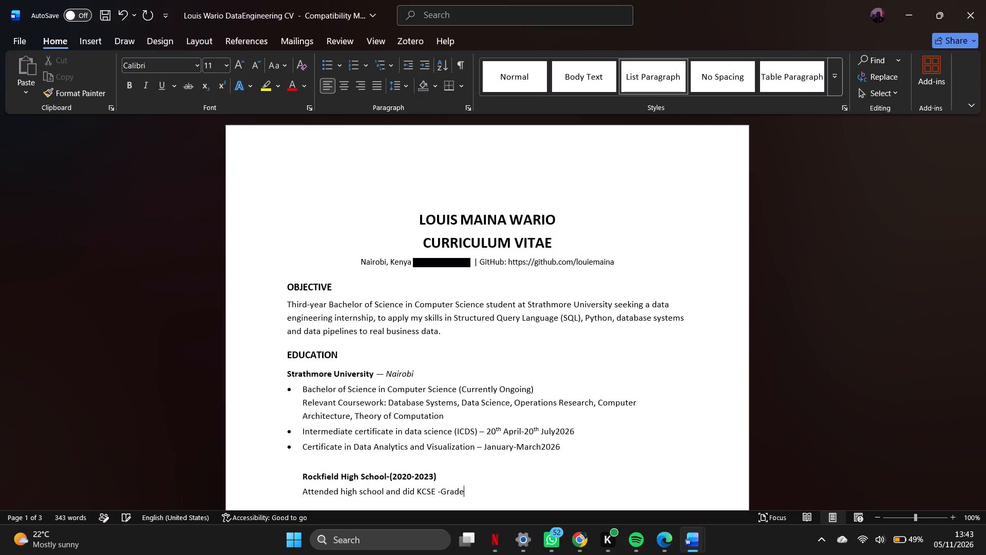
key(space)
key(9)
click(128, 83)
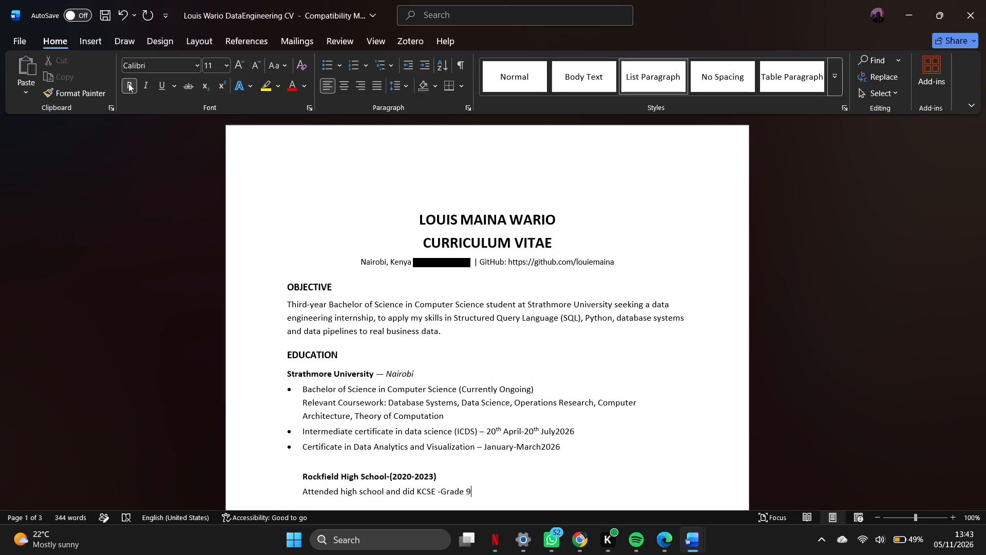
key(BackSpace)
key(shift+parenleft)
key(b)
key(BackSpace)
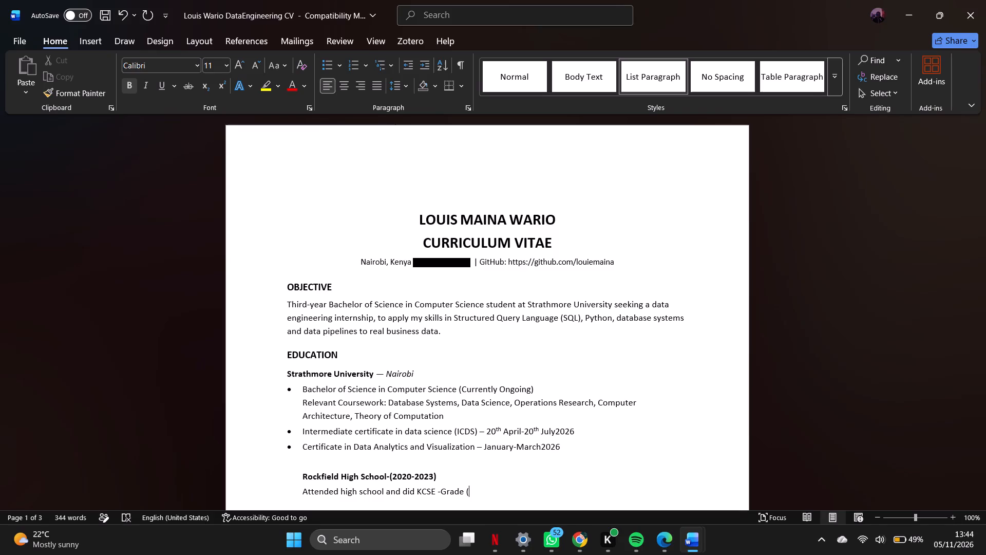
key(b)
key(equal)
key(BackSpace)
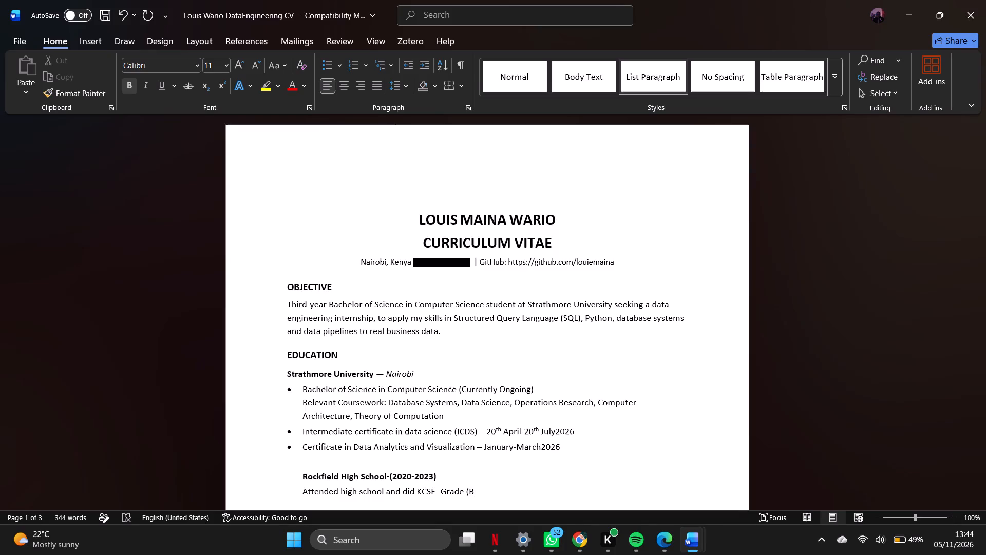
key(equal)
key(BackSpace)
key(shift+plus)
key(shift+parenright)
Leave a blank line below the Rockfield High School description and start a new line with bold formatting on.
key(Return)
click(124, 84)
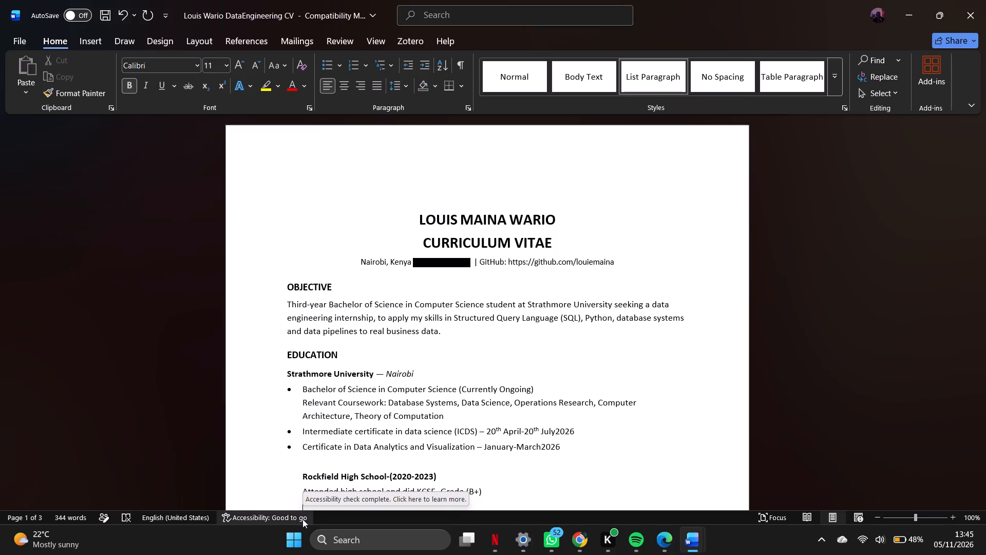
key(k)
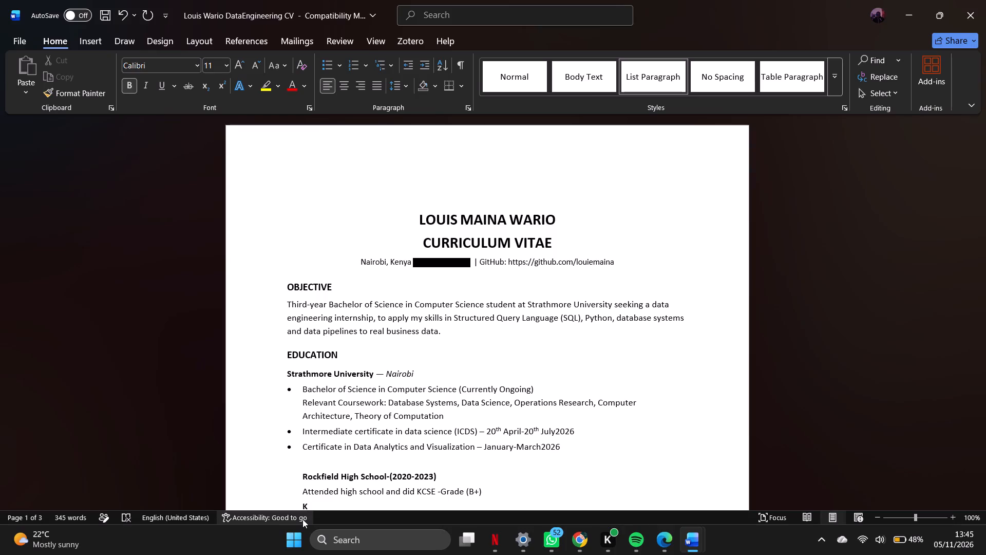
key(BackSpace)
key(Return)
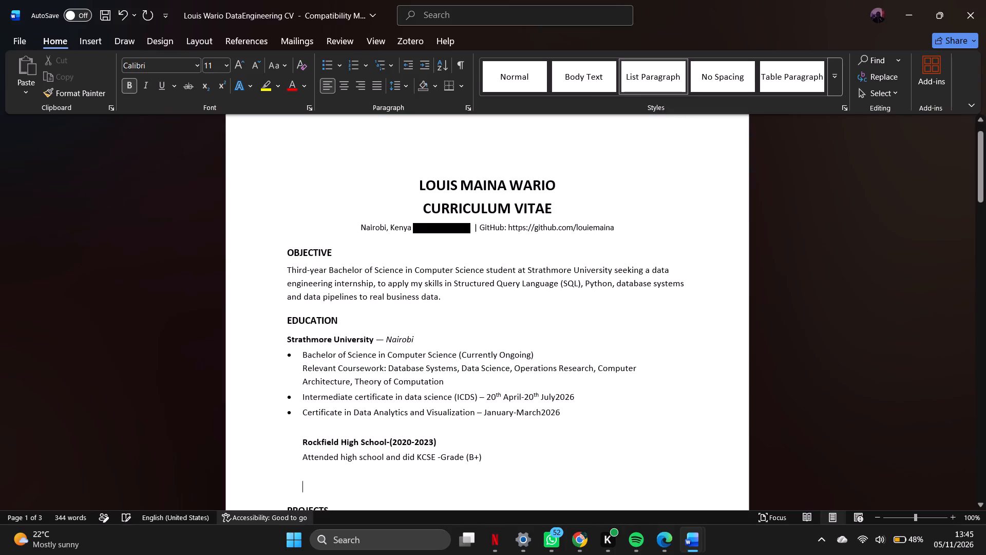
Enter the bold school heading "Kids Zone Education Center" in title case below the Rockfield High School entry.
text(KI)
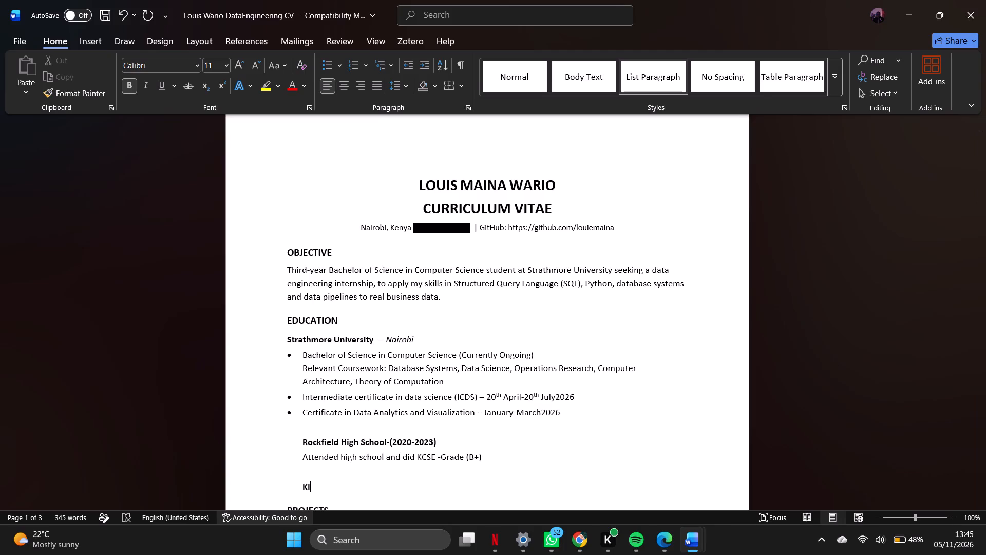
text(DS)
key(BackSpace)
key(BackSpace)
key(BackSpace)
key(i)
text(ds)
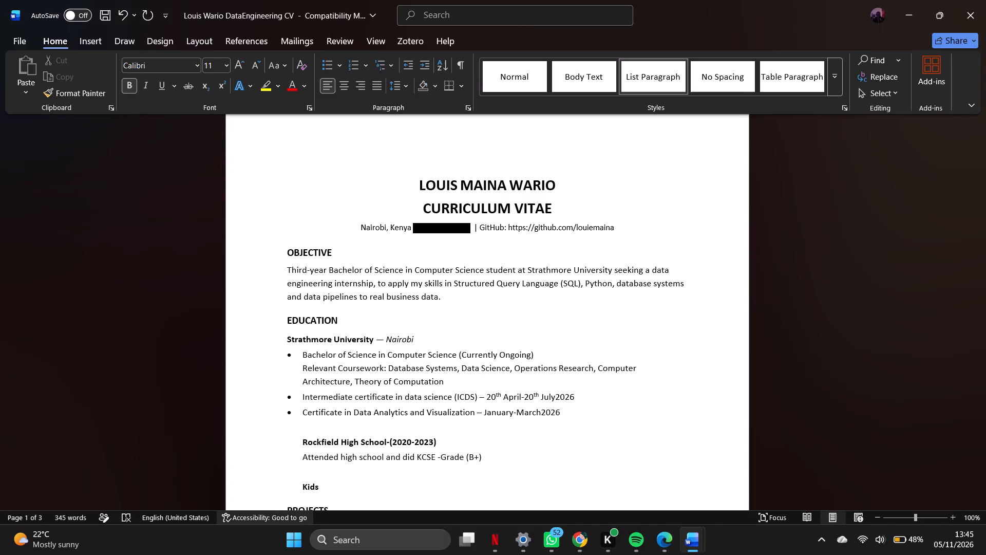
key(space)
key(z)
key(o)
text(ne)
key(space)
key(e)
text(duca)
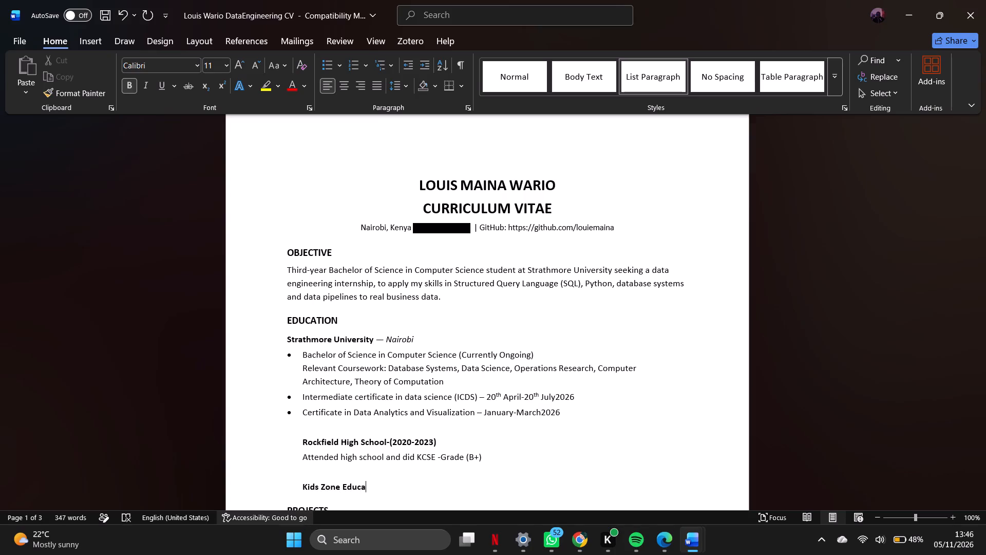
text(tion)
key(space)
key(c)
text(enter)
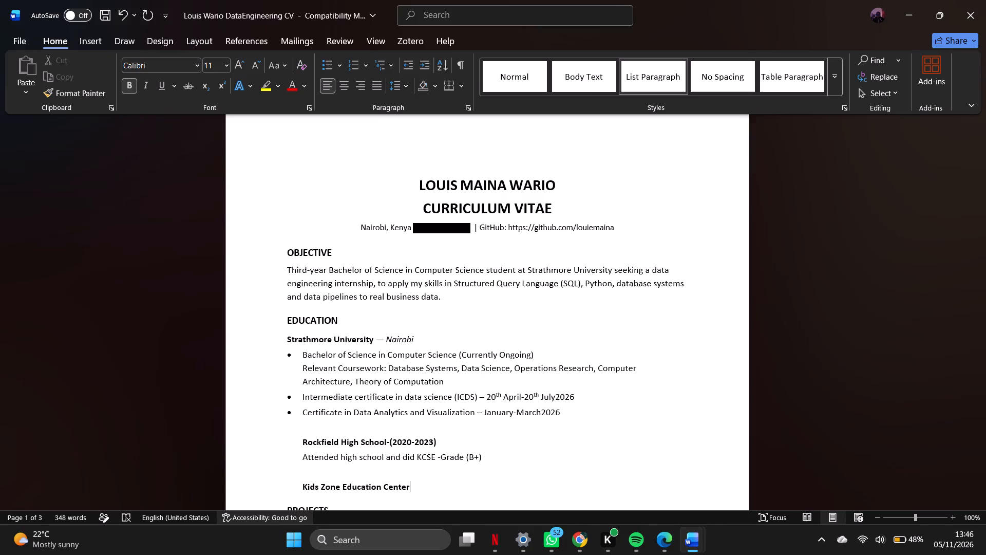
Append the attendance years "(2008-2019)" directly after the Kids Zone Education Center heading.
key(shift+parenleft)
text(200)
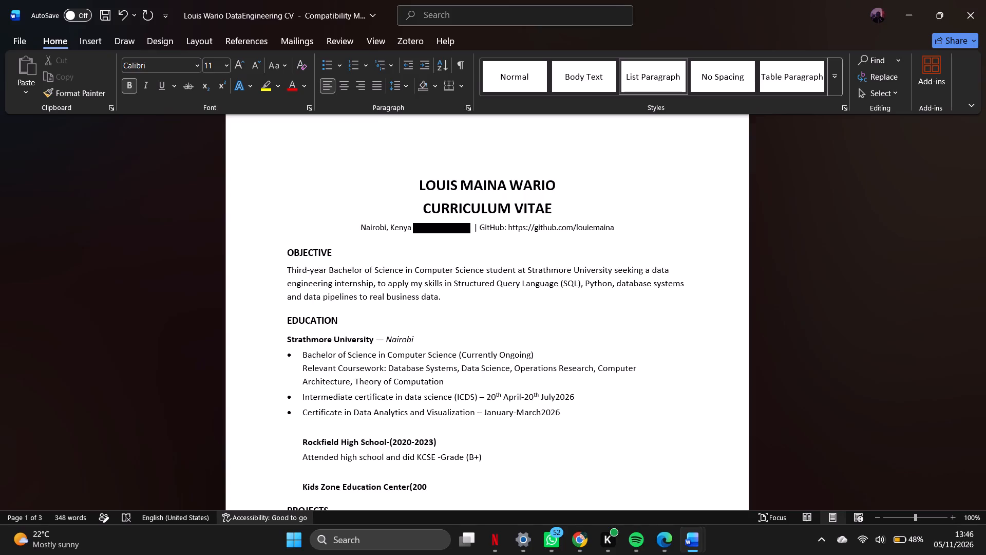
text(8-)
text(20)
text(19)
key(shift+parenright)
Start a non-bold description line below the Kids Zone Education Center heading with "Attended", capitalising its first letter.
key(Return)
click(127, 84)
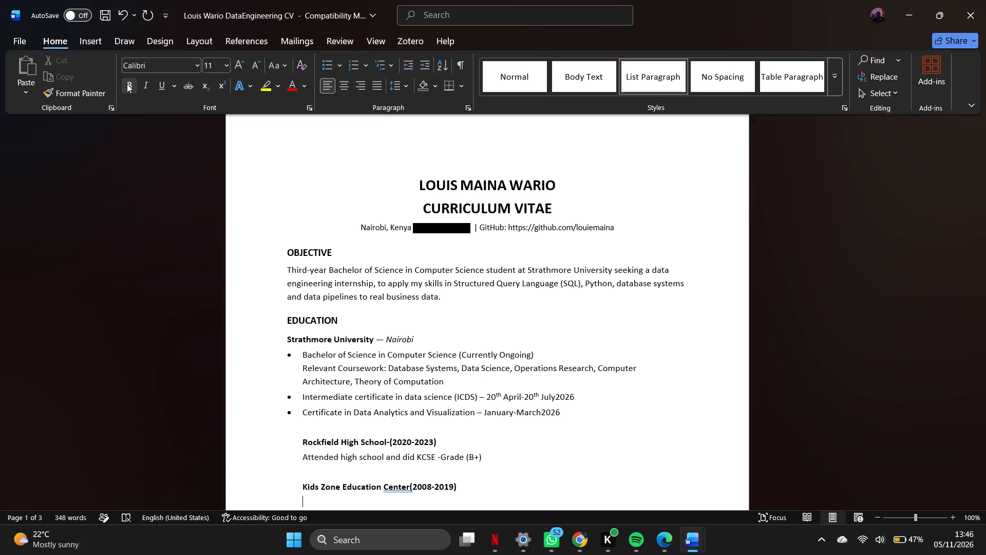
text(attended)
key(BackSpace)
key(BackSpace)
key(BackSpace)
key(BackSpace)
key(BackSpace)
key(BackSpace)
key(BackSpace)
key(BackSpace)
key(a)
text(ttende)
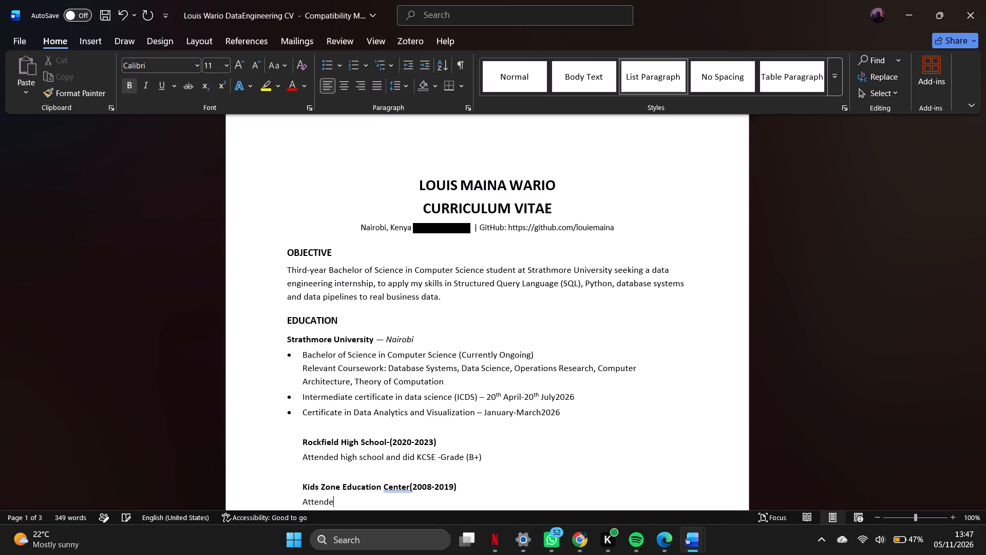
key(d)
Continue the Kids Zone Education Center description with "primary school" after "Attended".
key(space)
text(hi)
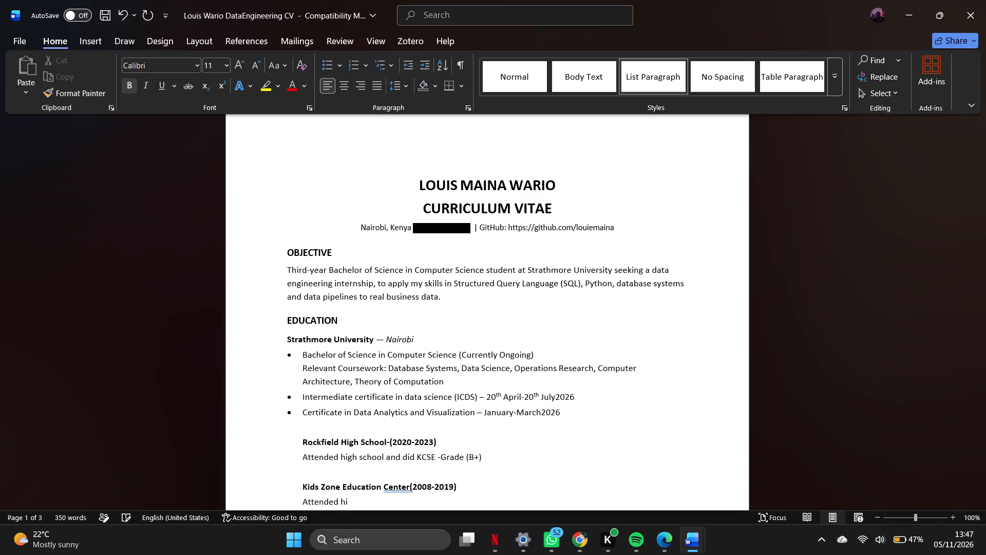
text(gh)
key(BackSpace)
key(BackSpace)
key(BackSpace)
key(BackSpace)
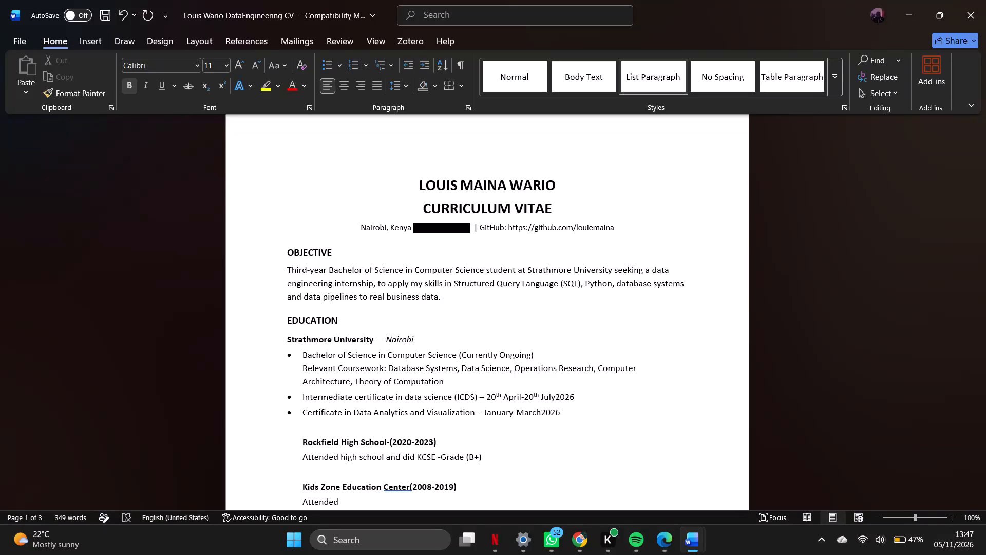
key(p)
text(rimary)
key(space)
text(school)
key(space)
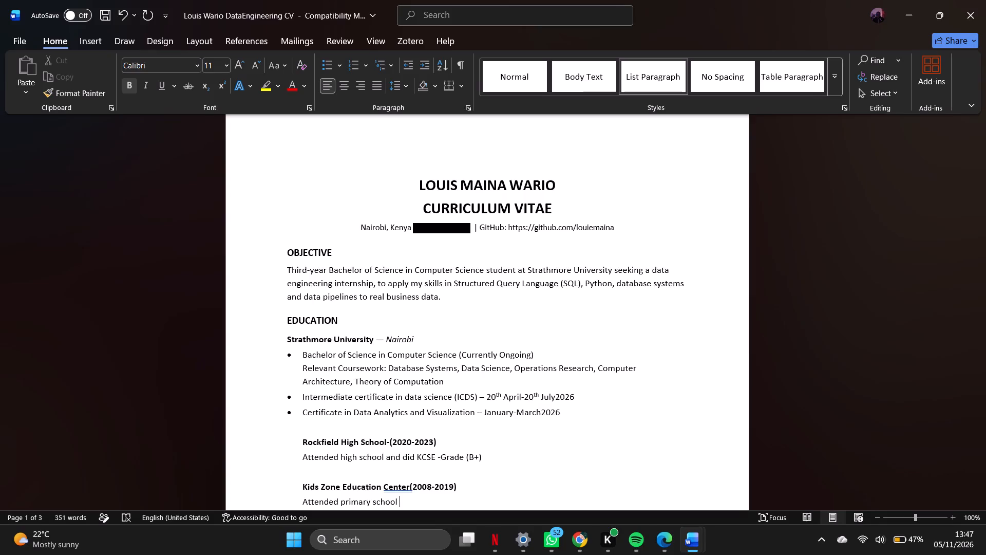
Continue the Kids Zone Education Center description with "and did KCPE" after "primary school", keeping it on one line.
text(and)
key(space)
text(did)
key(space)
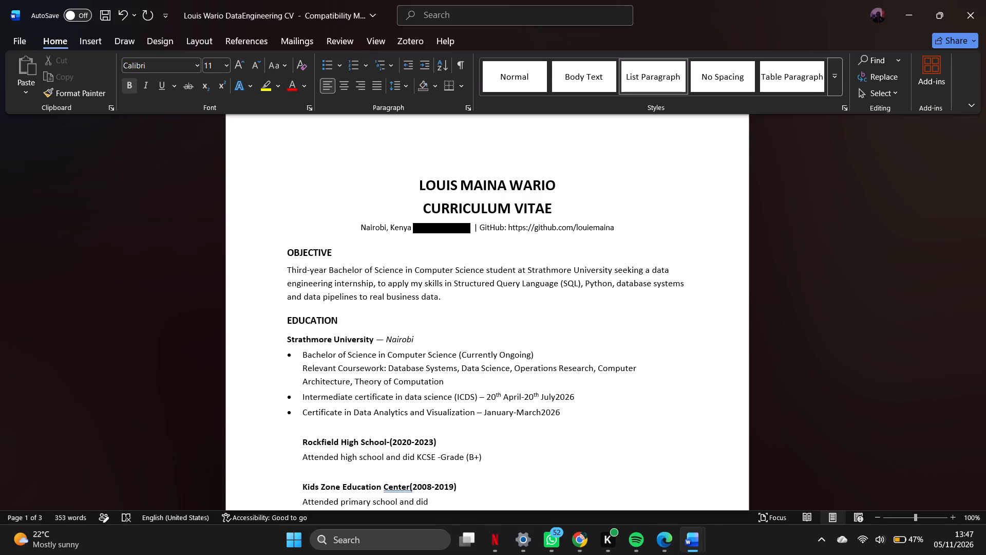
key(k)
key(c)
key(p)
key(e)
key(space)
key(space)
key(Return)
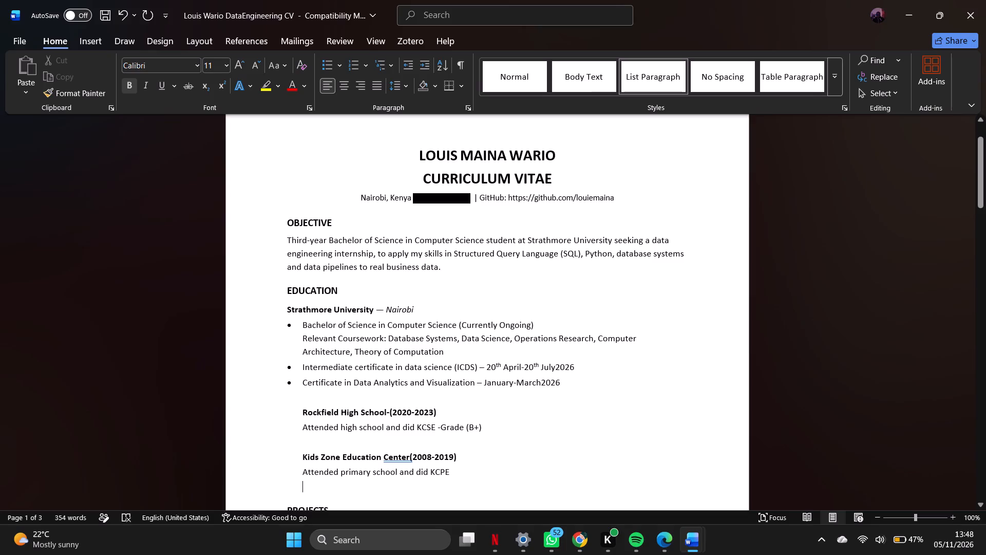
key(BackSpace)
key(BackSpace)
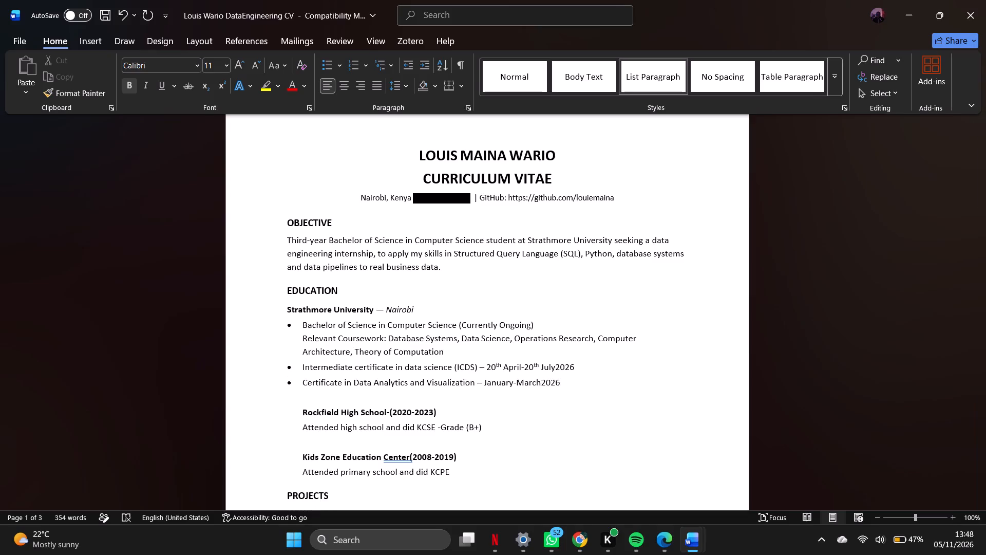
key(BackSpace)
Append the exam result "-Marks(399)" after "KCPE" in the Kids Zone Education Center description.
key(minus)
text(20)
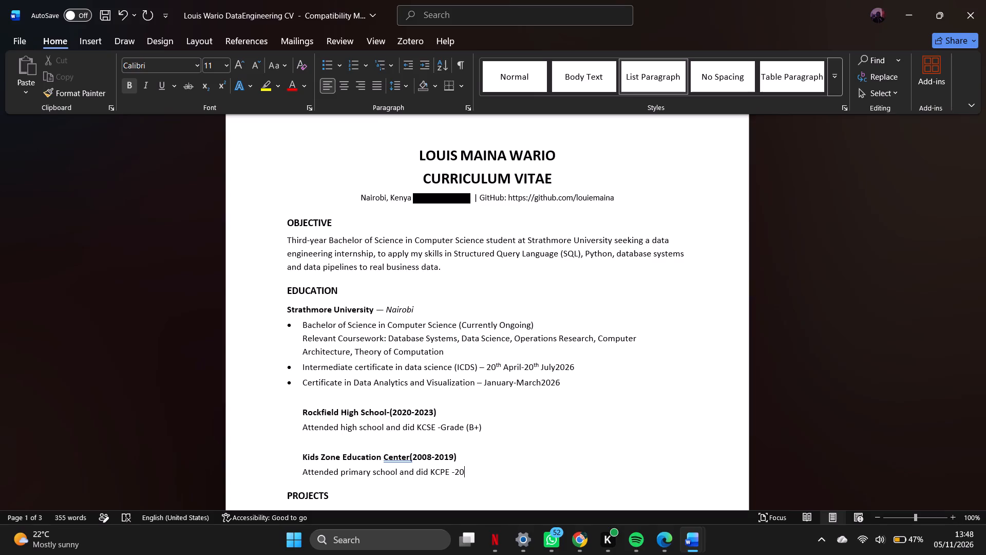
key(BackSpace)
key(BackSpace)
key(m)
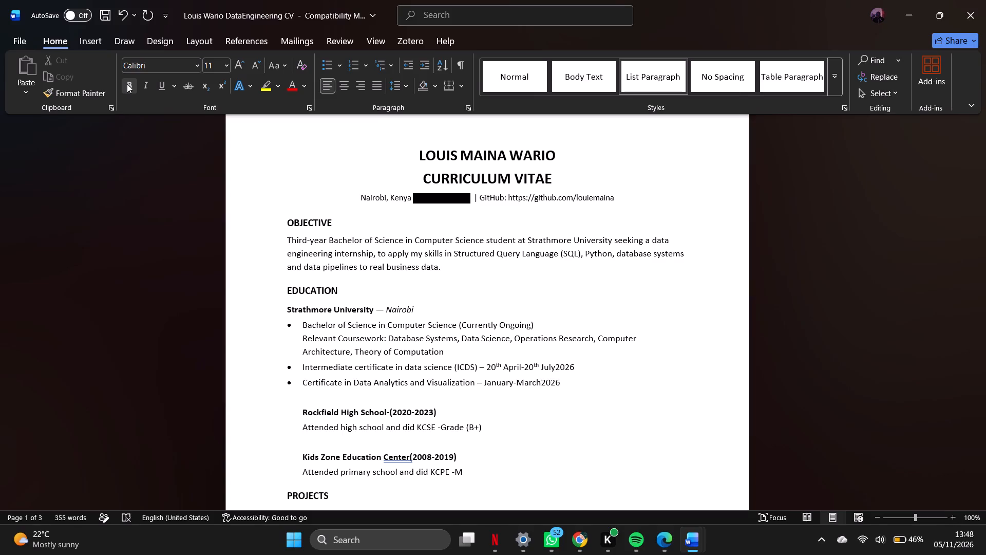
text(ark)
key(r)
key(s)
key(BackSpace)
key(BackSpace)
key(BackSpace)
text(ks)
key(BackSpace)
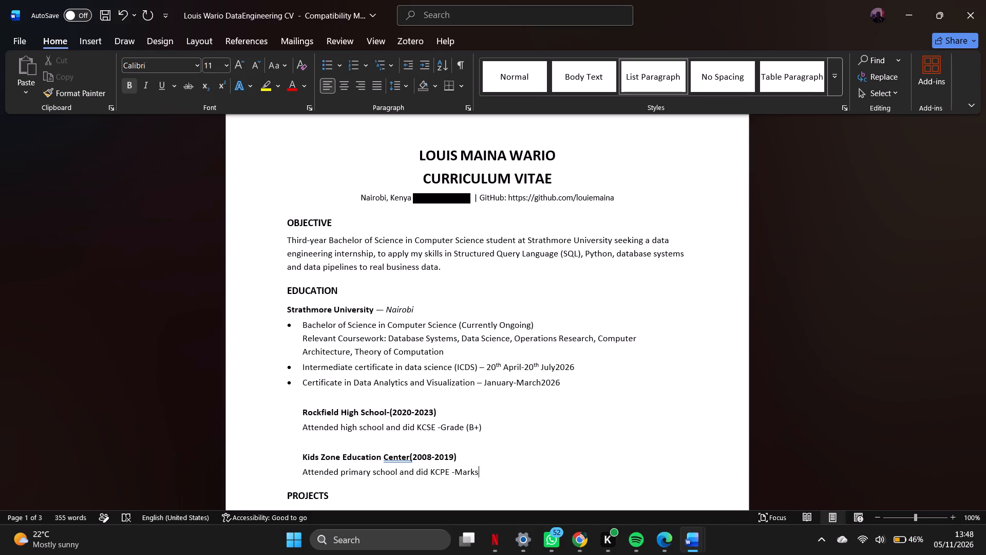
key(shift+parenleft)
text(399)
key(shift+parenright)
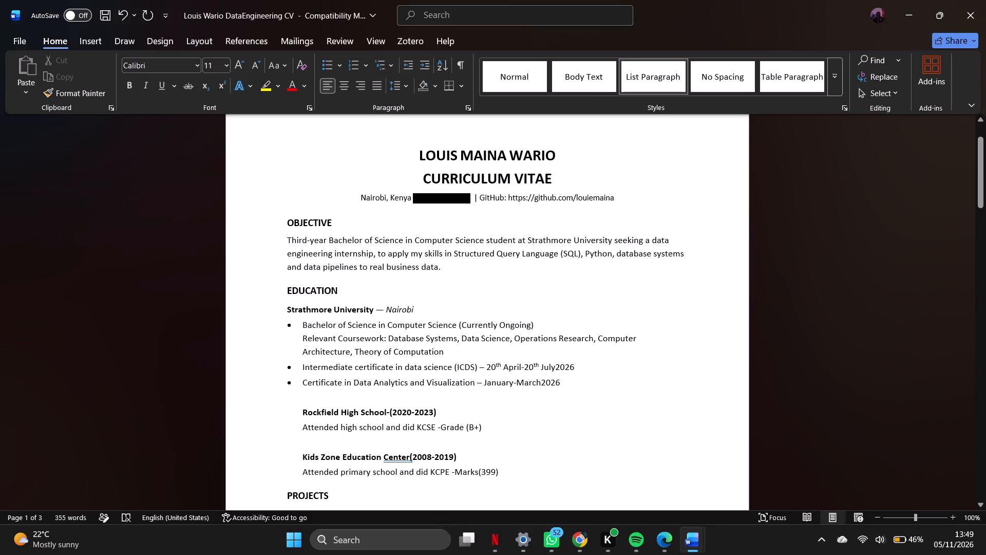
key(Down)
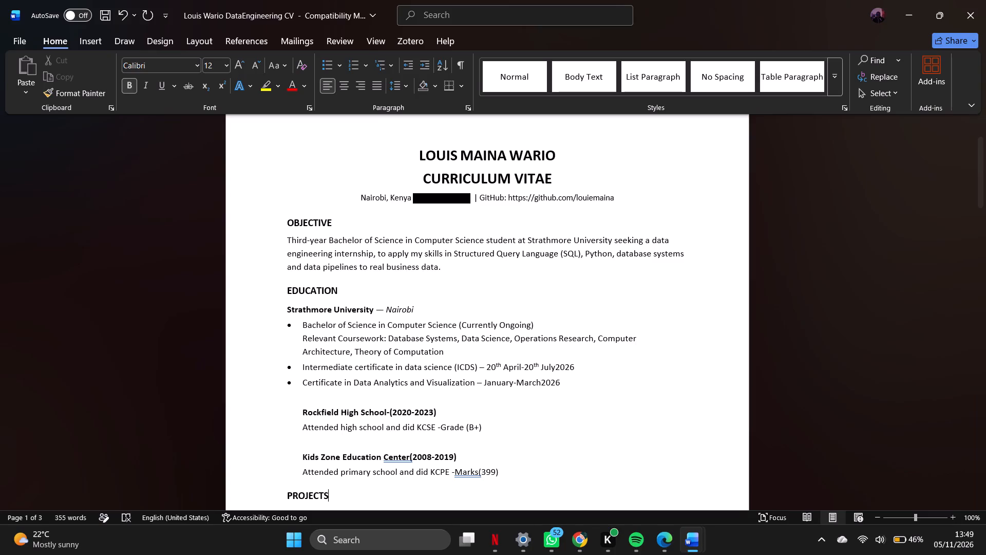
Add a solid round bullet to the Rockfield High School description line and outdent it so its text aligns with the heading.
drag(299, 425, 361, 425)
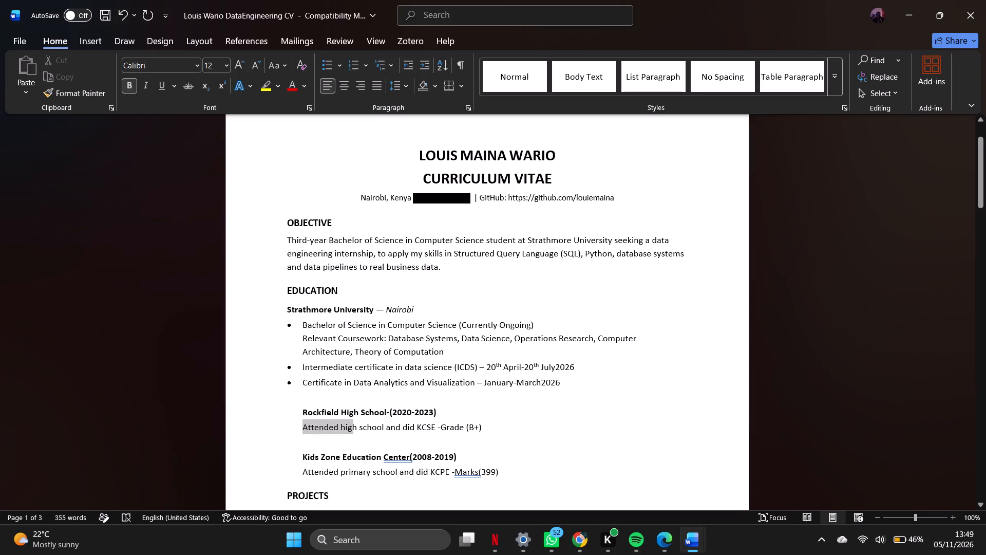
drag(361, 425, 492, 429)
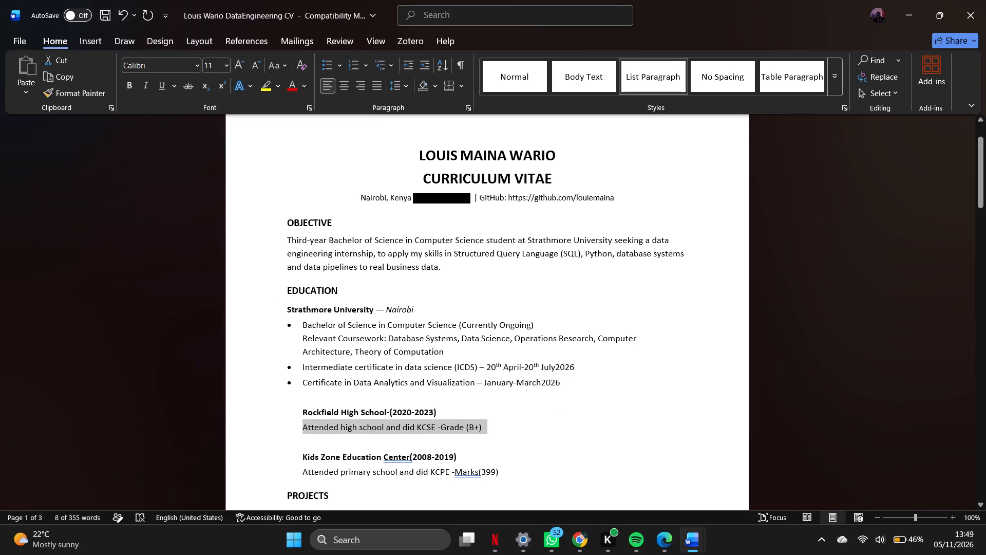
click(339, 64)
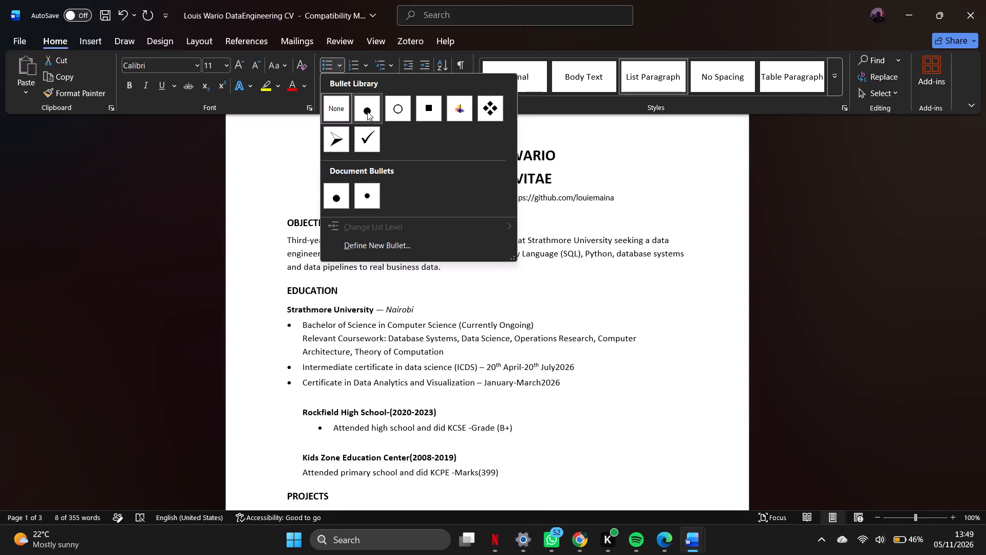
click(367, 112)
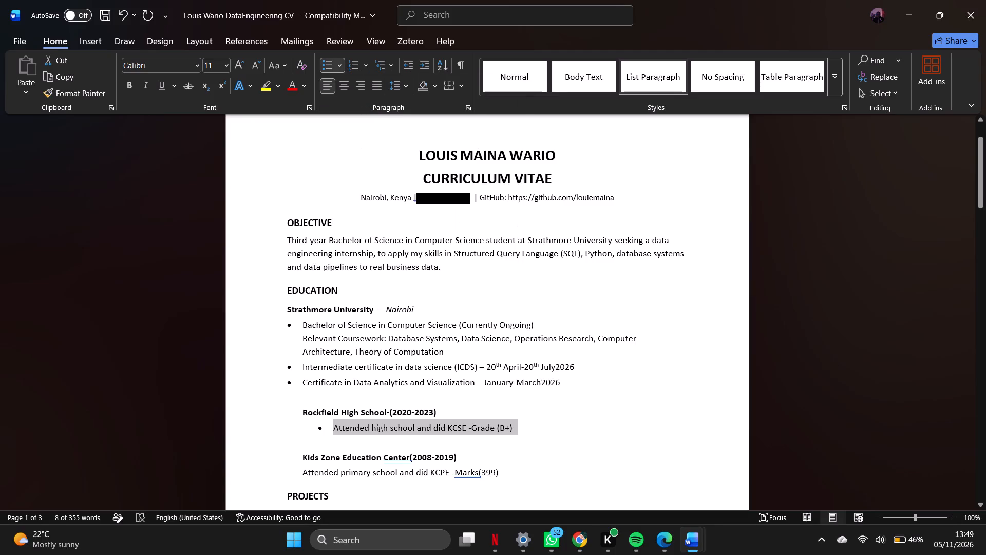
click(320, 428)
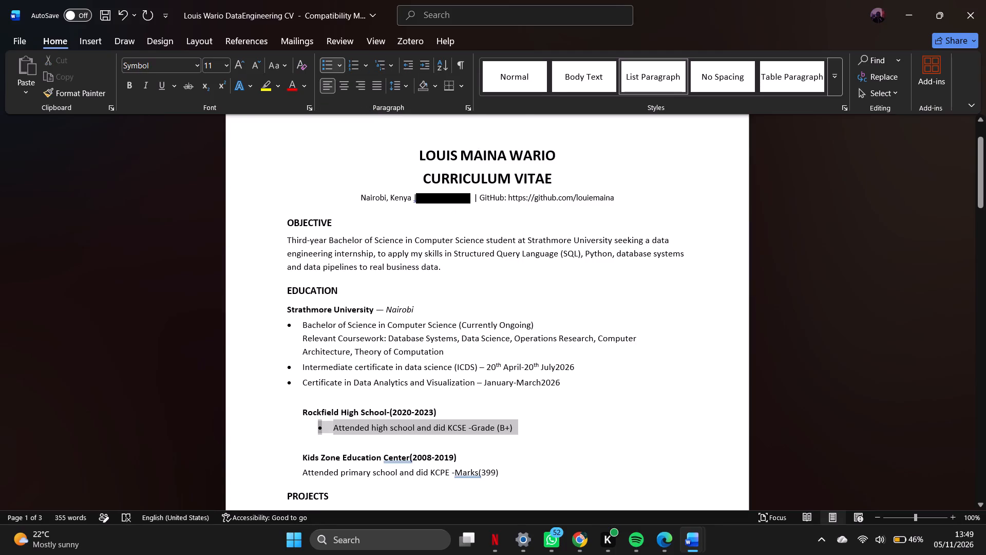
drag(320, 428, 294, 433)
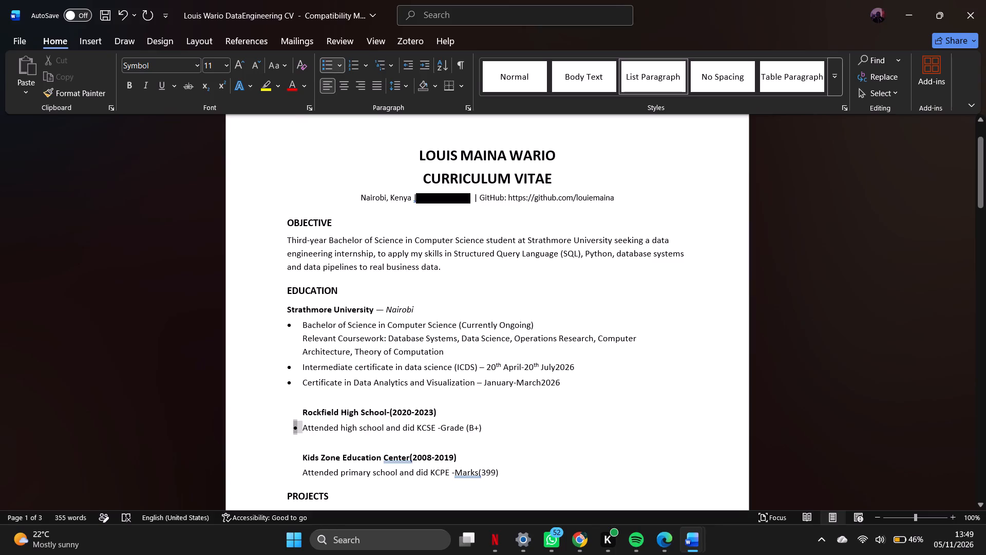
Add a solid round bullet to the Kids Zone Education Center description line and outdent it so its text aligns with the heading.
drag(296, 475, 503, 479)
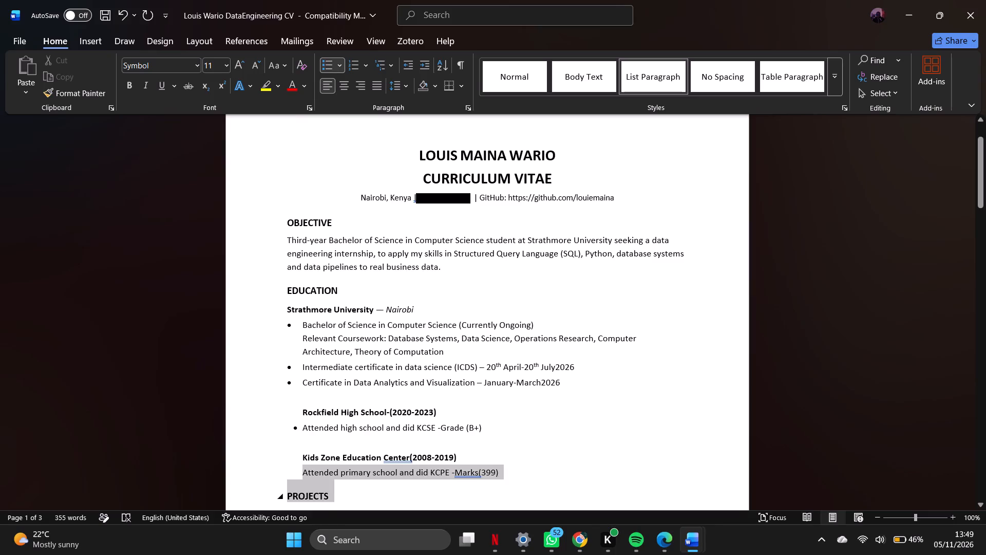
drag(503, 479, 504, 471)
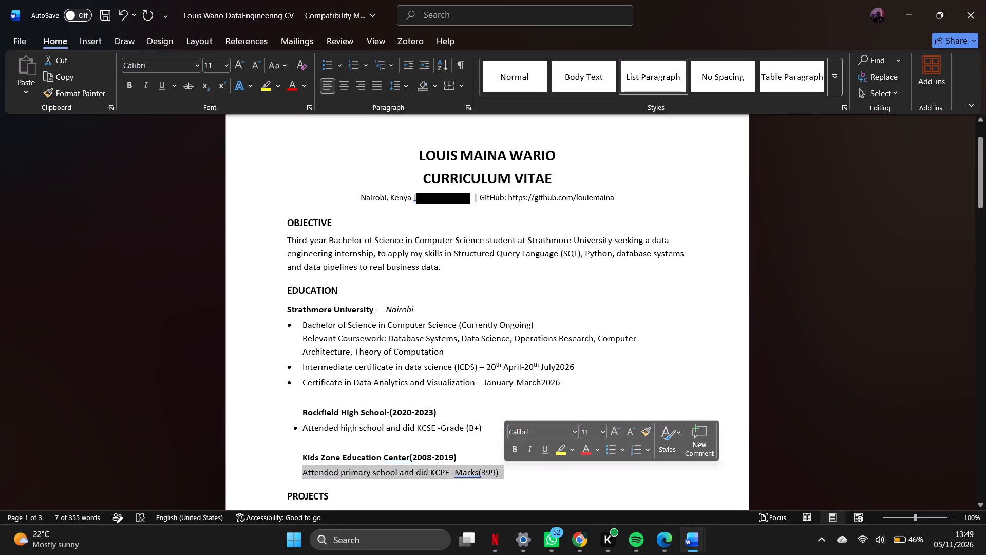
click(337, 63)
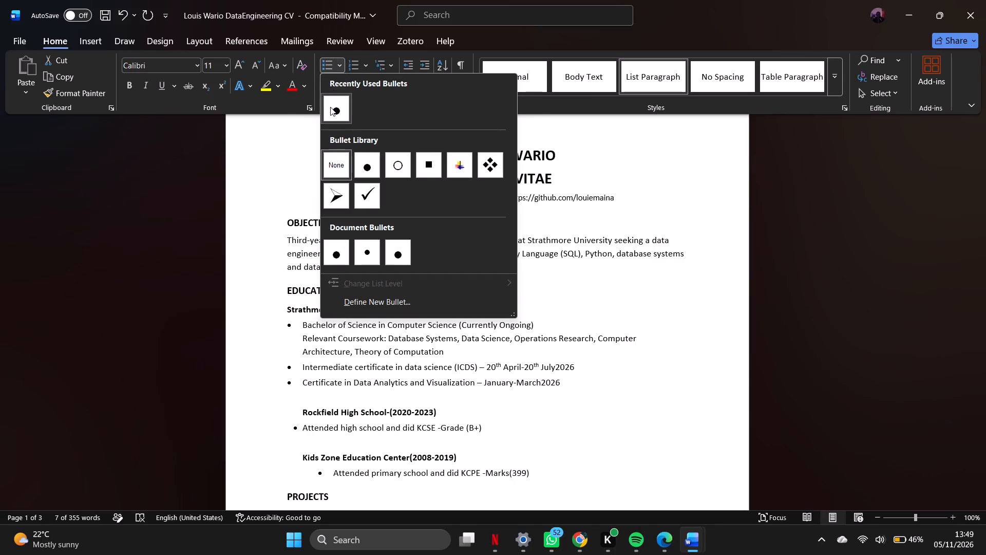
click(330, 107)
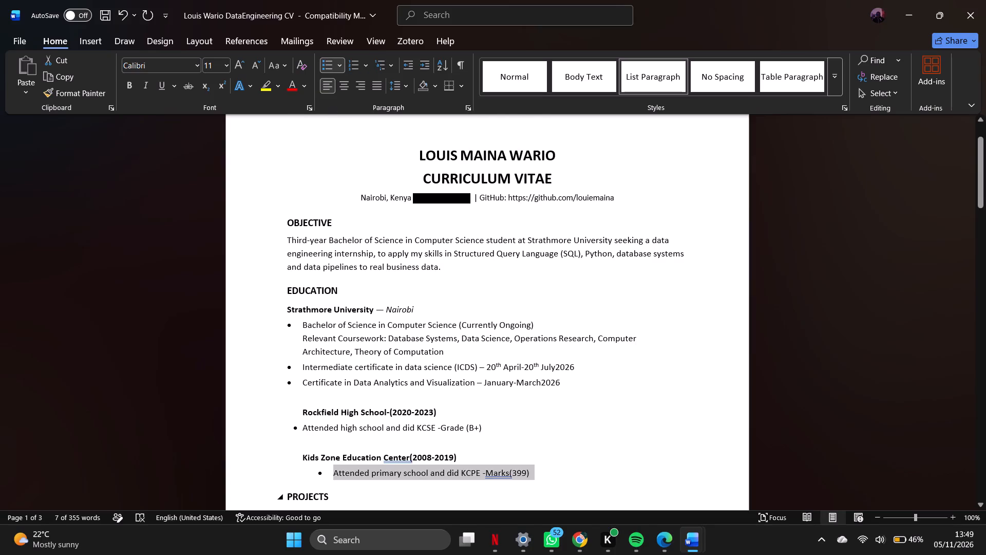
click(319, 474)
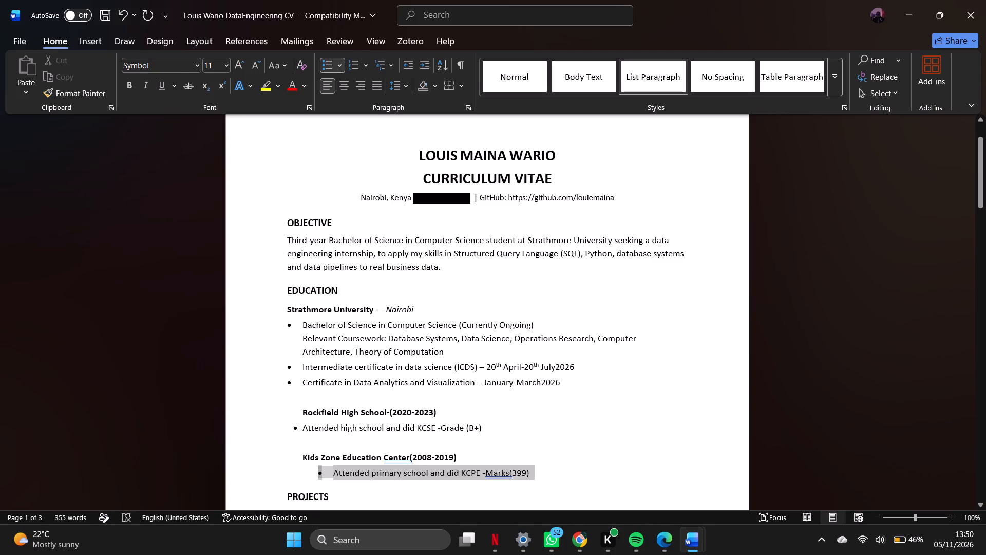
drag(319, 474, 289, 477)
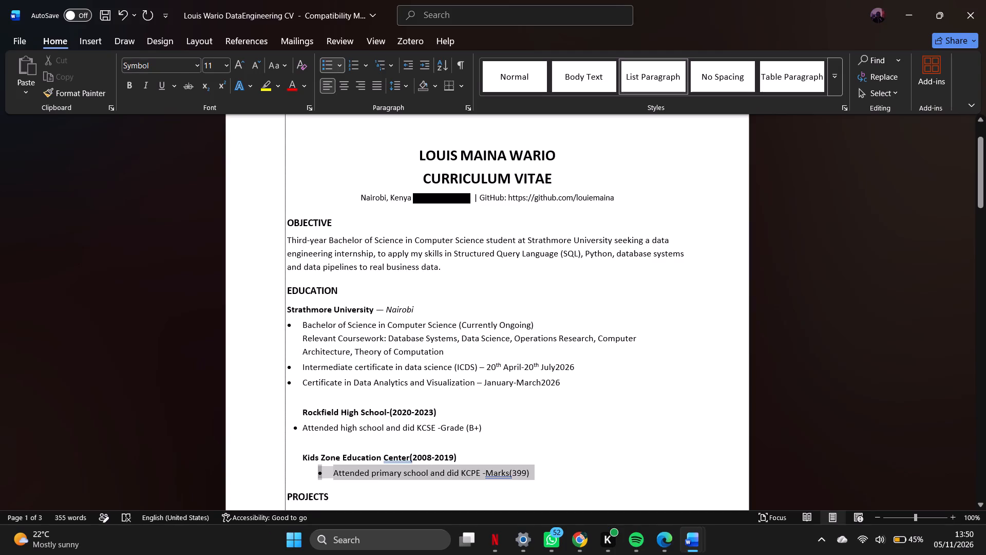
drag(289, 477, 291, 476)
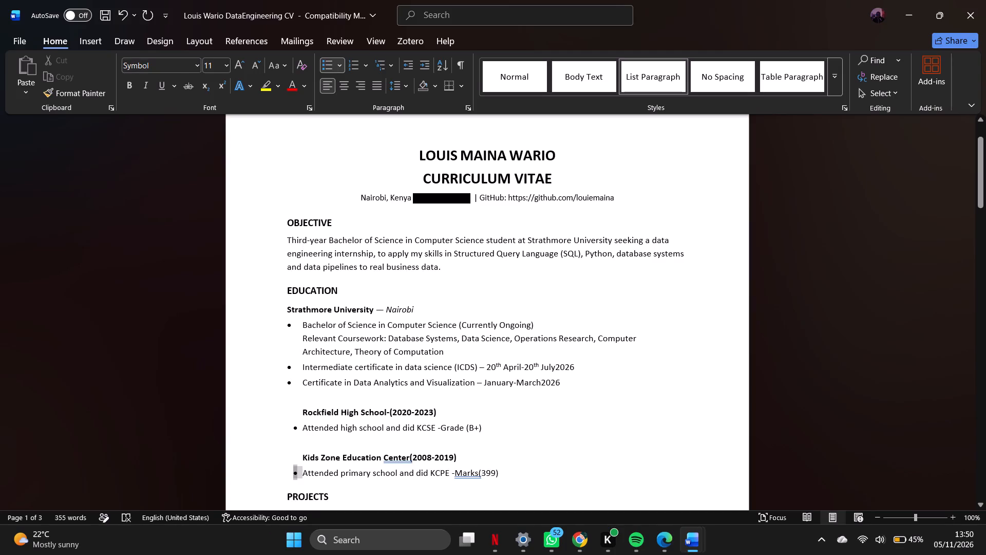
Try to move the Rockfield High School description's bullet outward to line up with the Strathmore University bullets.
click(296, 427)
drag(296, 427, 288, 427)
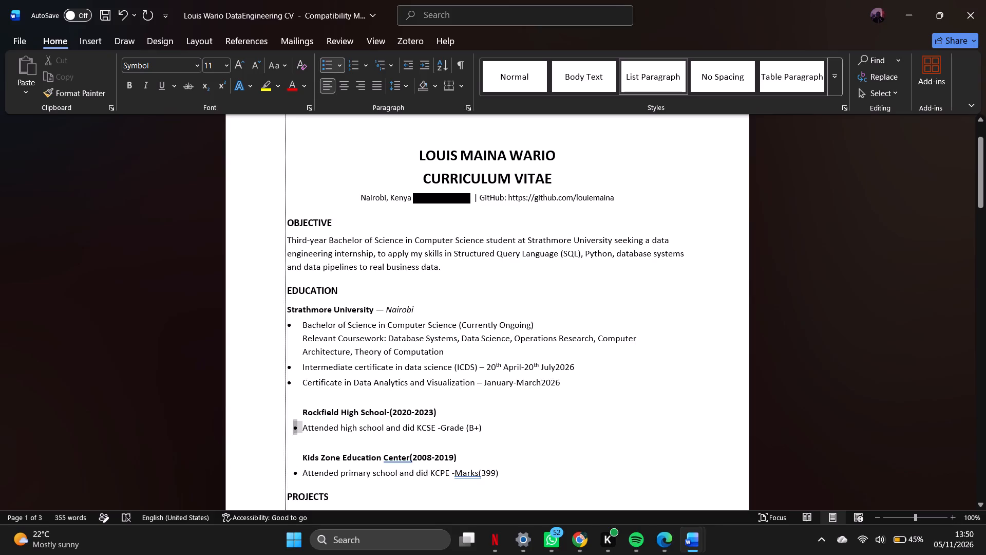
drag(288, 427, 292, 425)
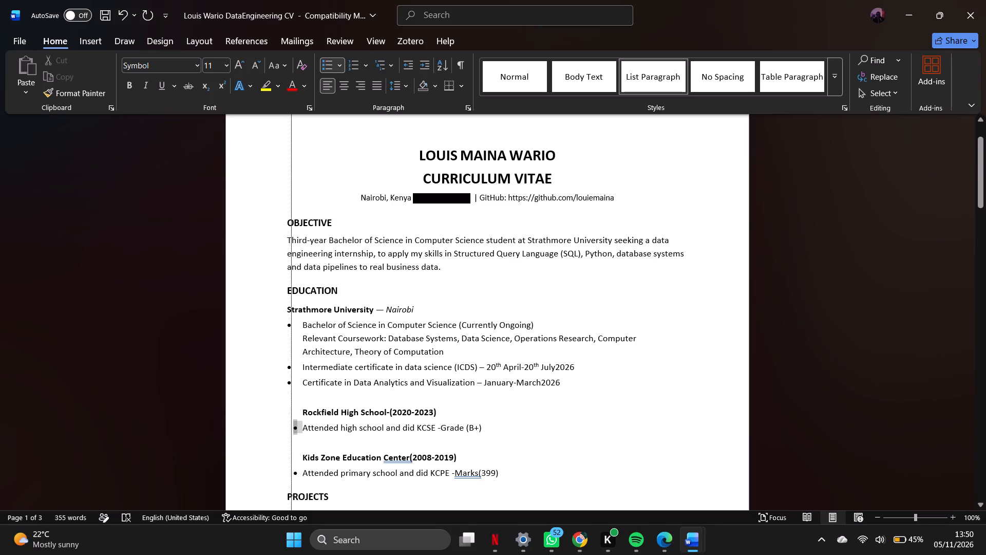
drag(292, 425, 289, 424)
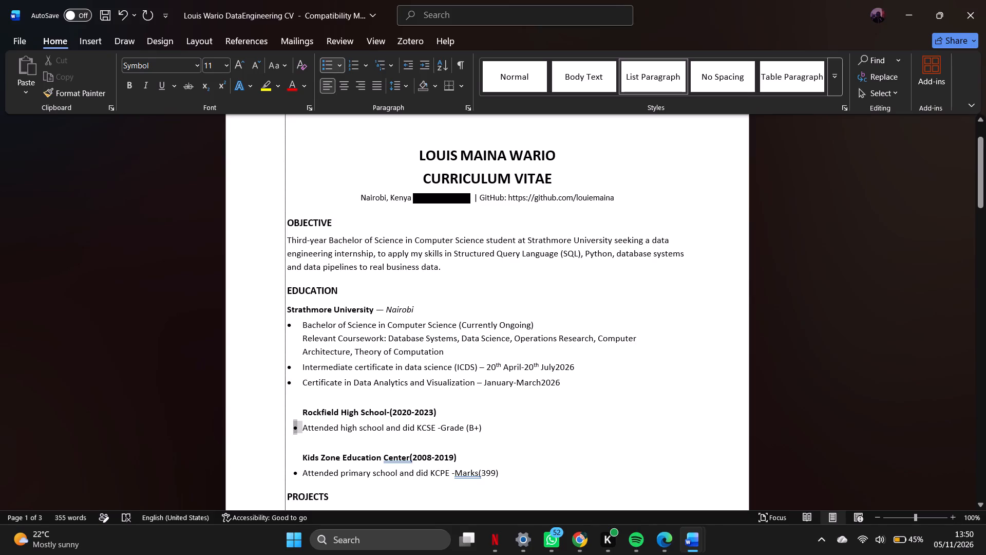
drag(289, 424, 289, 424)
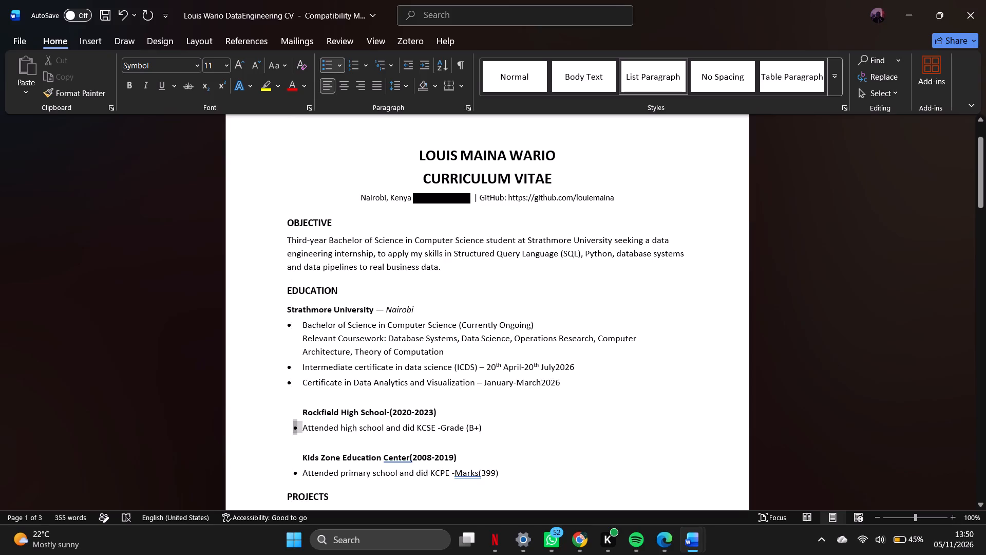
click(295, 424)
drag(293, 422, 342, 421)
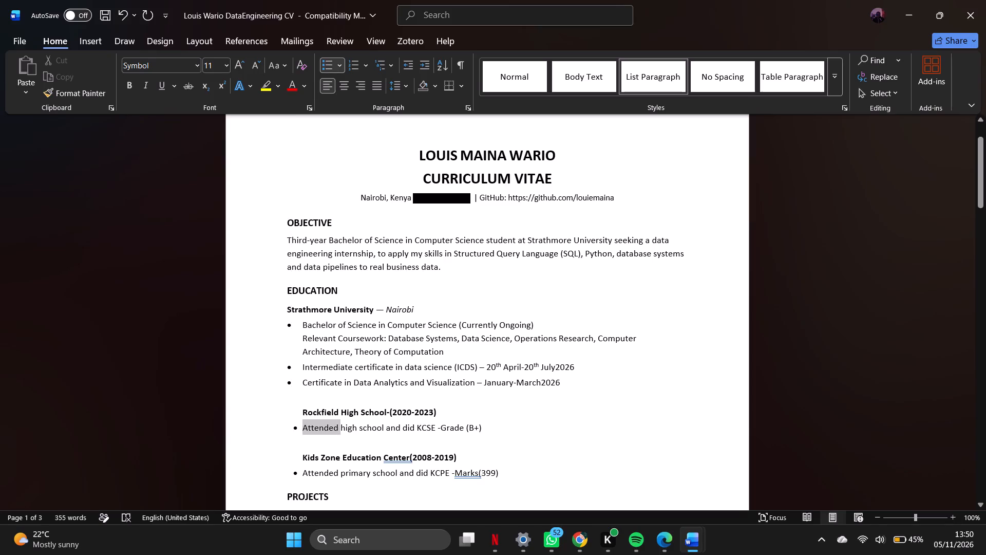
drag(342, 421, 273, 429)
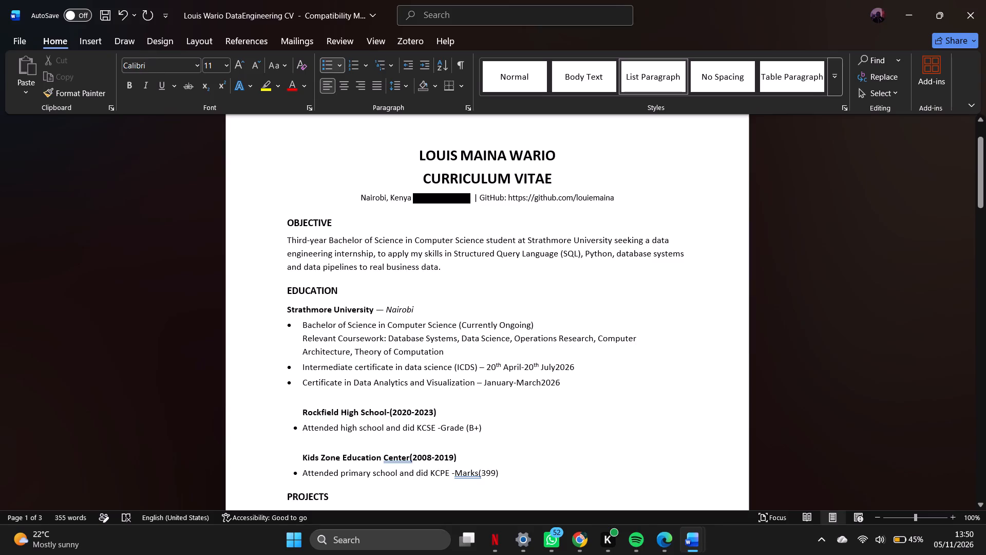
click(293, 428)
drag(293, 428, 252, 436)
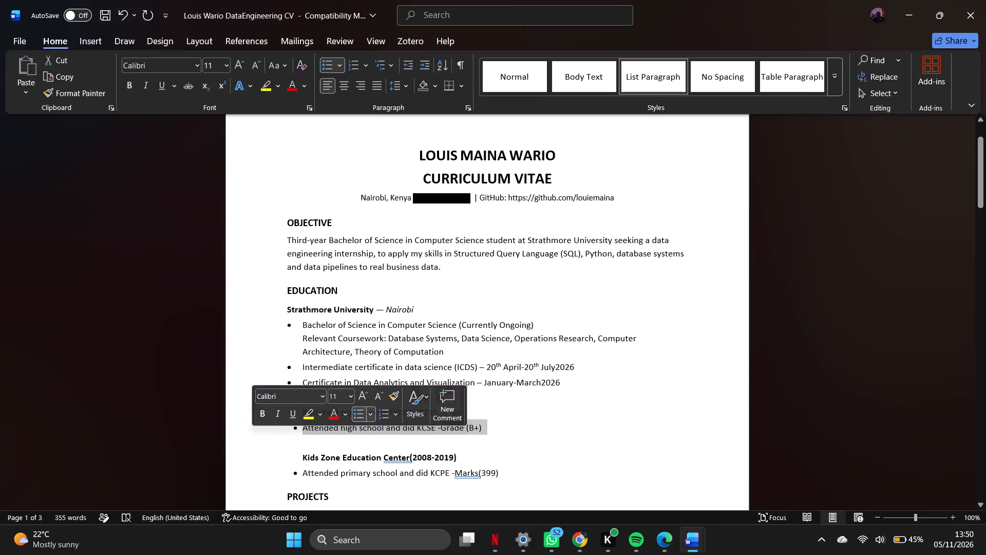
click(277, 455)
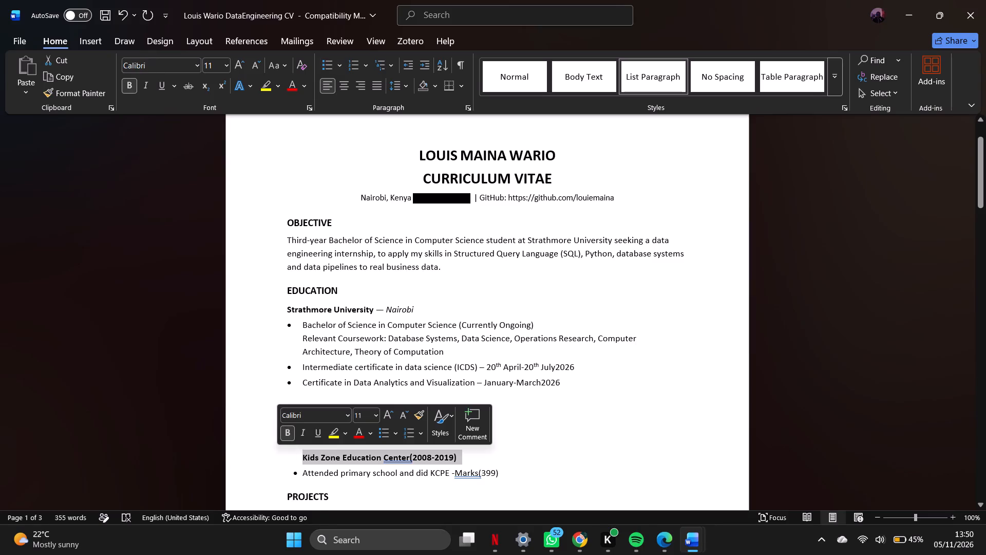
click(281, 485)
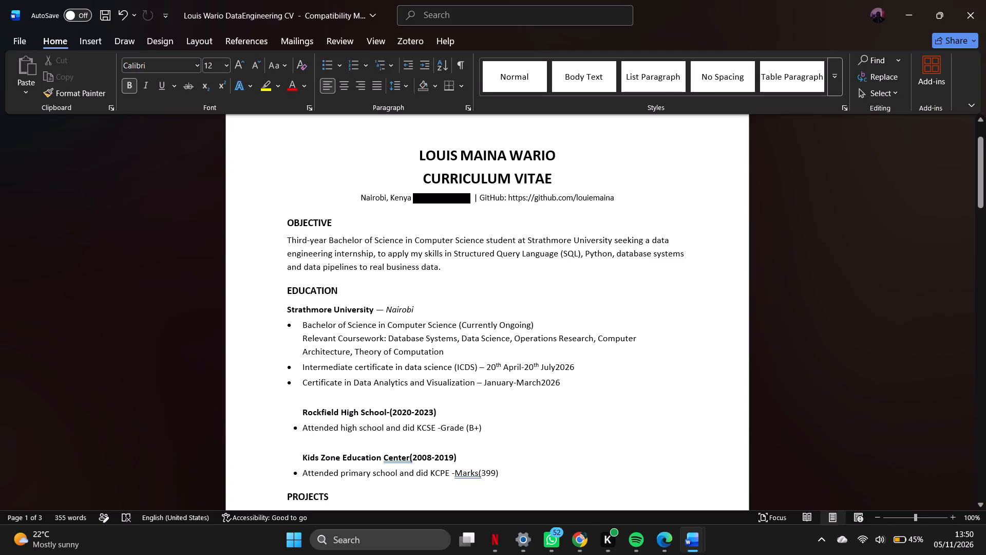
Shift the Rockfield High School description's bullet outward to align with the Strathmore University bullets, keeping its text in place.
click(294, 426)
drag(294, 426, 287, 429)
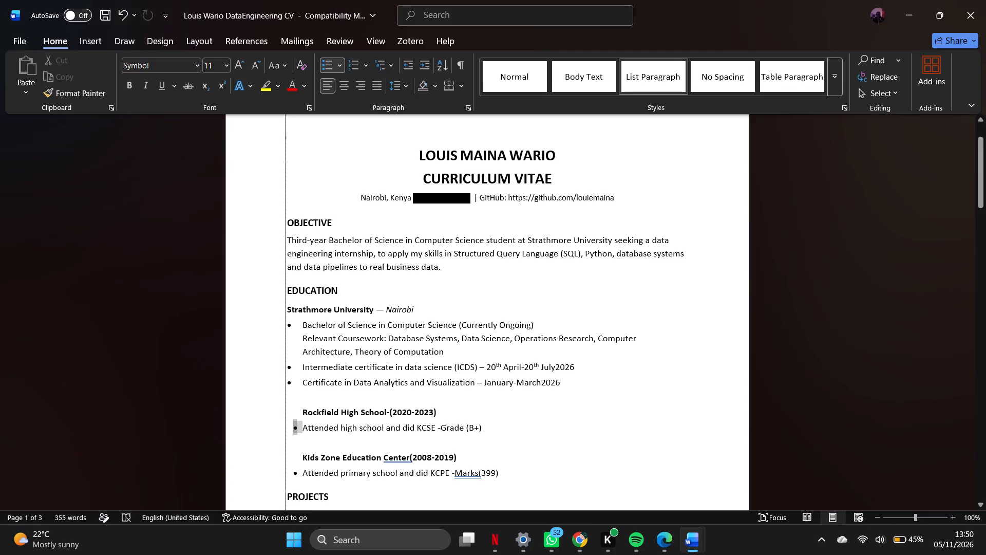
drag(287, 429, 286, 429)
Shift the Kids Zone Education Center description's bullet outward to align with the other Education bullets, keeping its text in place.
click(274, 458)
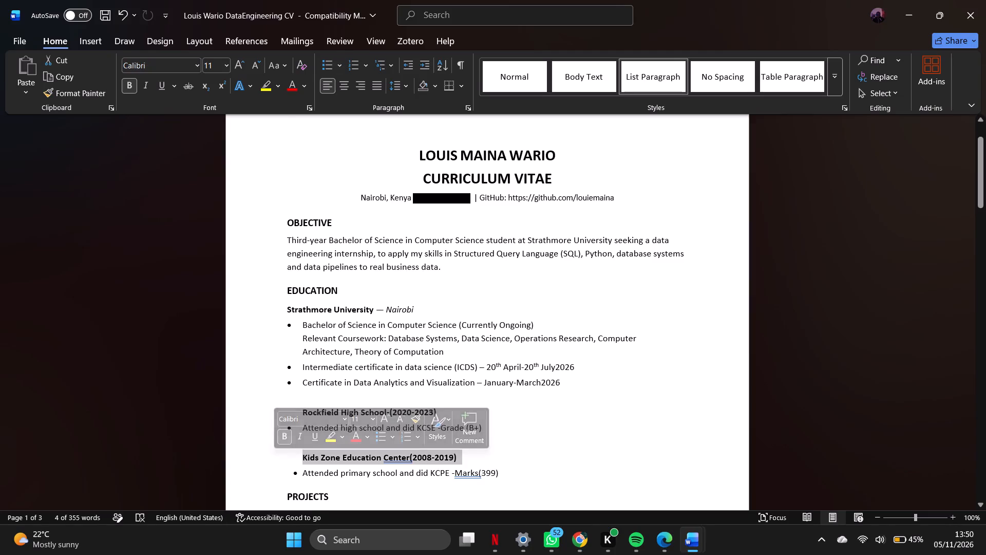
click(270, 483)
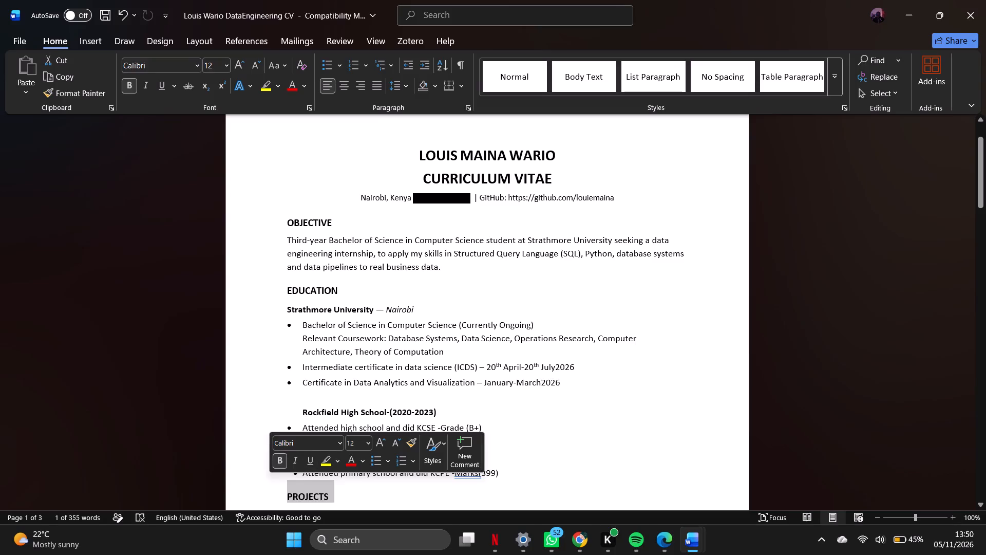
click(272, 368)
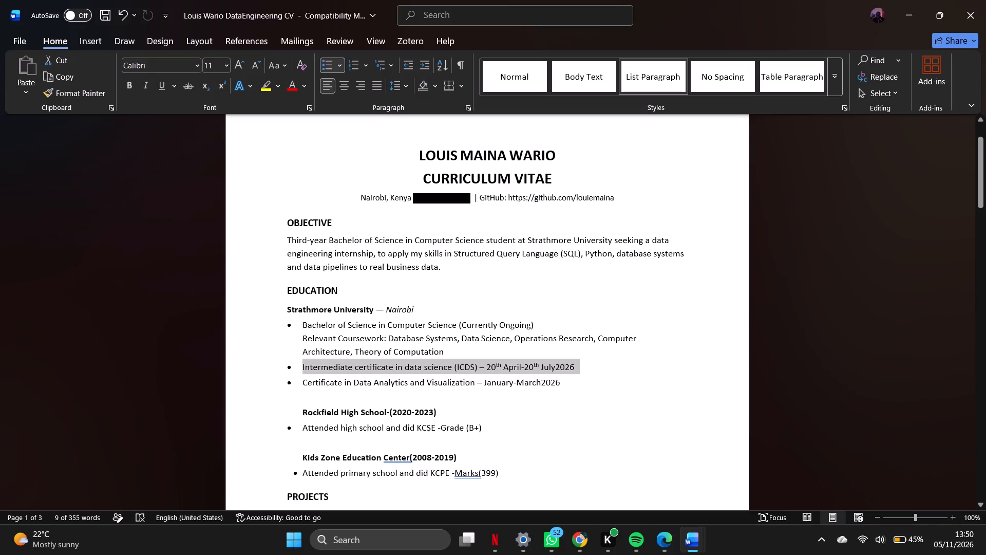
click(294, 479)
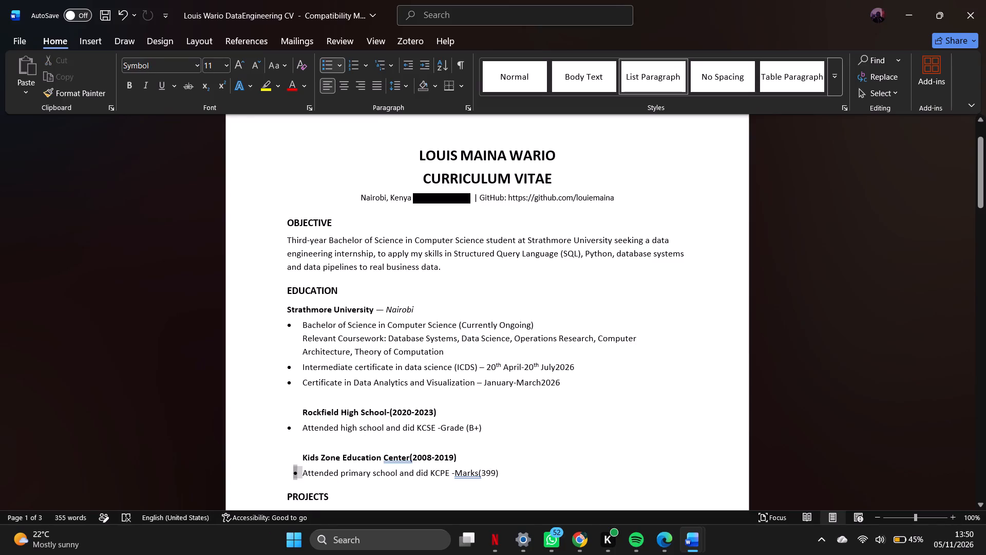
click(294, 479)
drag(294, 470, 283, 472)
drag(283, 472, 284, 472)
click(262, 478)
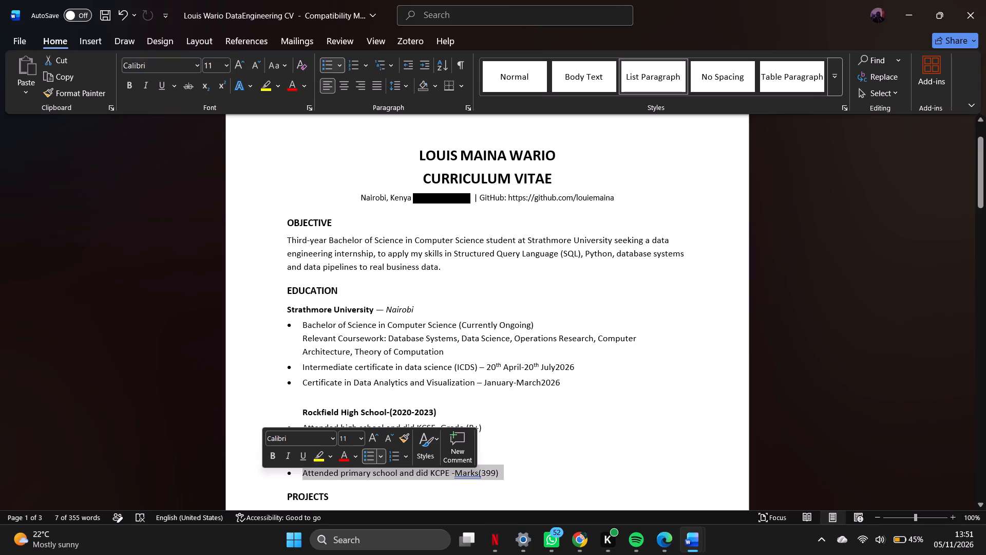
click(462, 244)
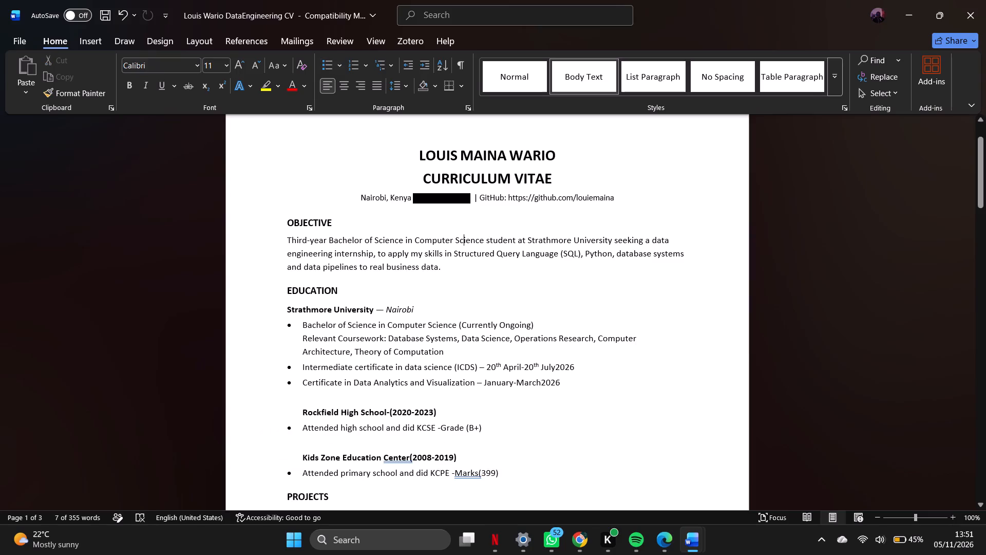
Review the CV from the Objective through the Education section and into the Projects entries, examining content and bullet alignment.
scroll(408, 365, down, 1)
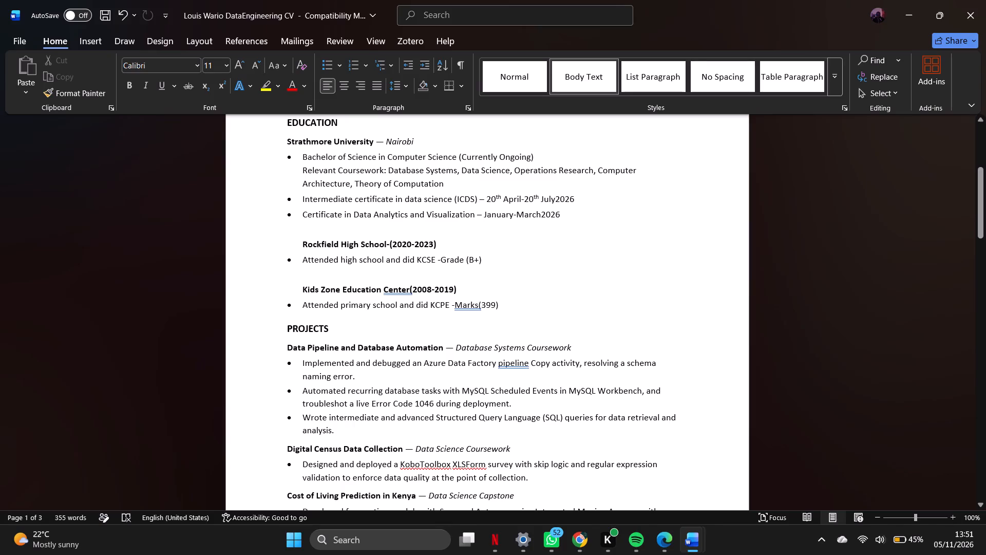
key(Down)
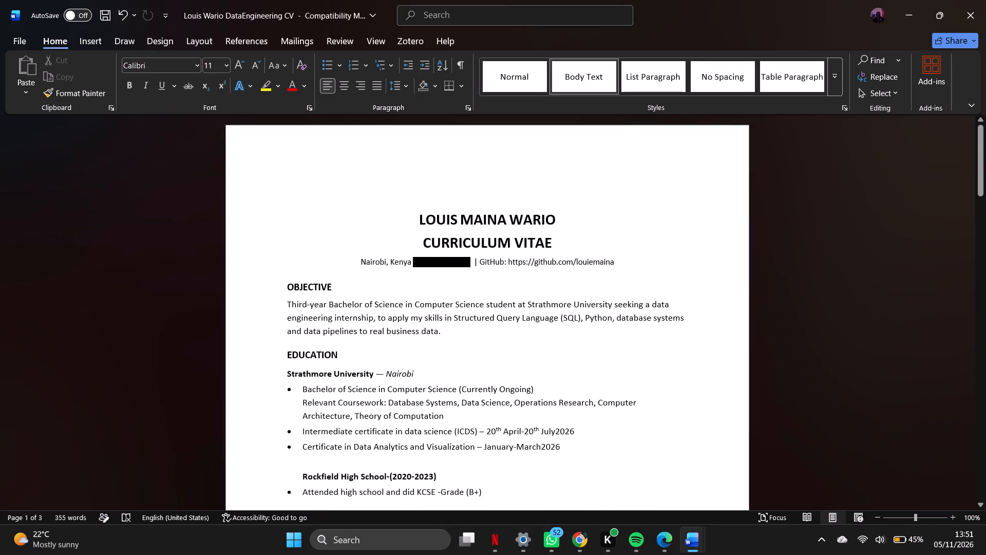
key(Up)
key(Down)
key(Down)
key(Down)
key(Down)
key(Down)
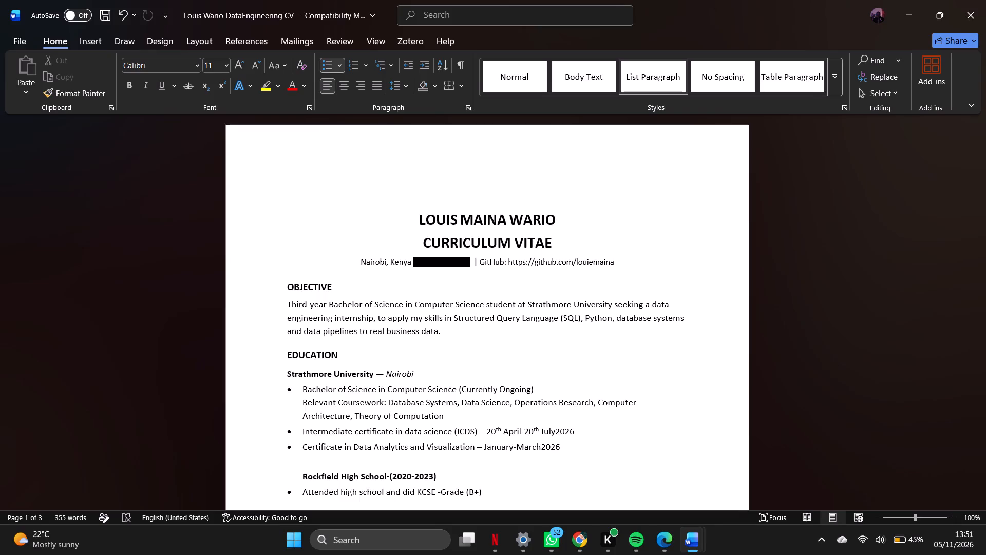
key(Down)
key(Down)
key(Down)
key(Down)
key(Down)
key(Down)
key(Down)
key(Down)
key(Down)
key(Down)
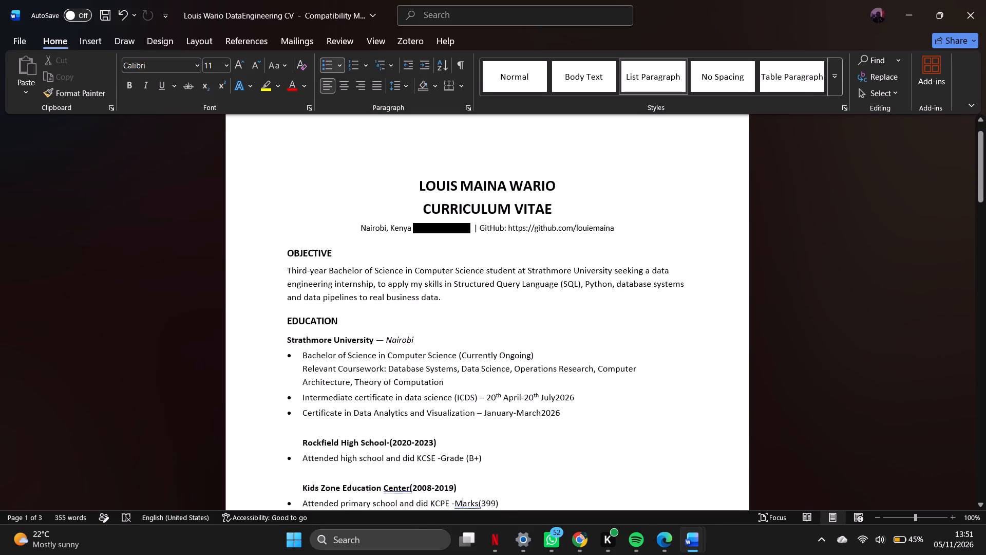
key(Down)
key(Down)
key(Down)
key(Down)
key(Down)
key(Down)
key(Down)
key(Down)
key(Down)
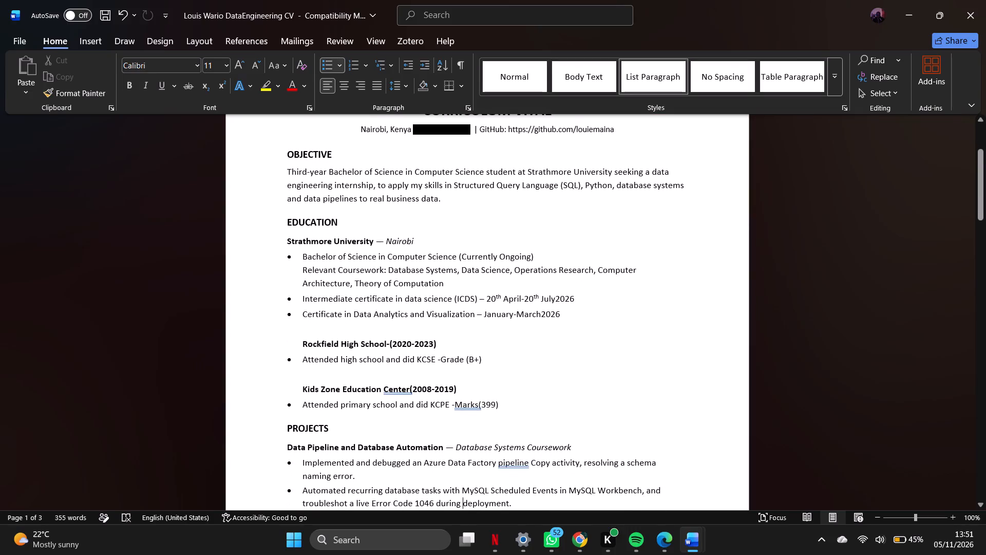
key(Down)
key(Down)
key(Down)
key(Down)
key(Down)
key(Down)
key(Down)
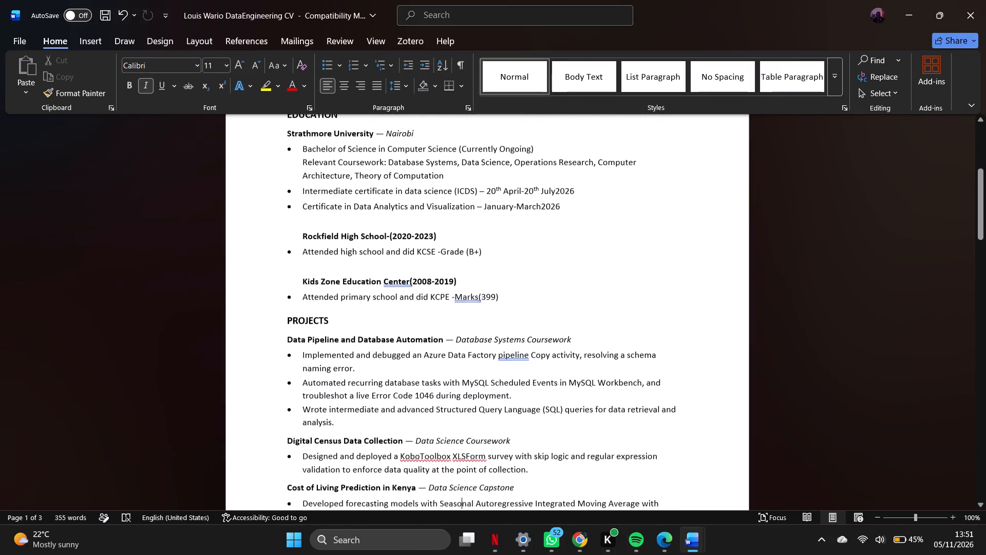
Review the CV from the remaining Projects entries through Technical Skills, Certifications, Leadership, Activities and Volunteering, to the referee details.
key(Down)
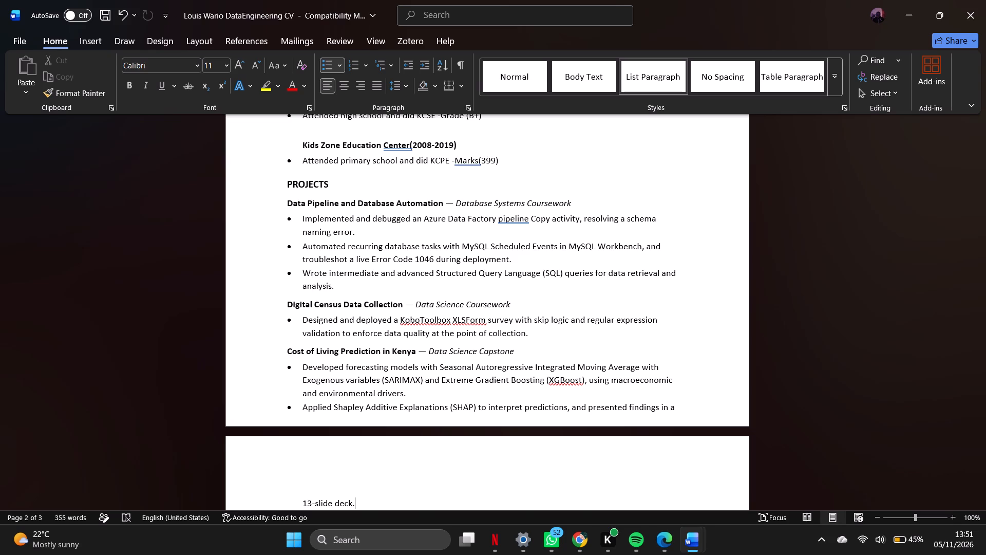
key(Down)
key(Down)
key(Down)
key(Down)
key(Down)
key(Down)
key(Down)
key(Down)
key(Down)
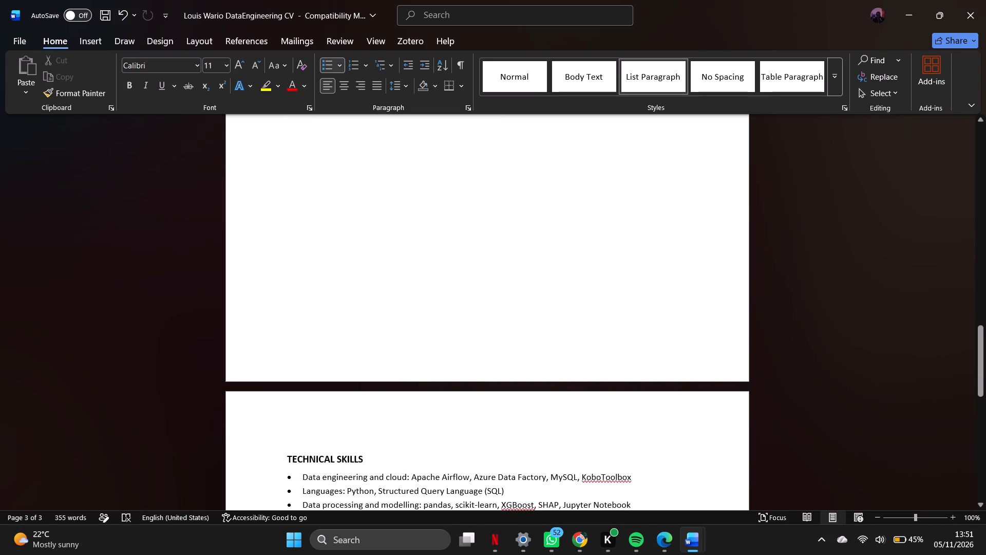
key(Down)
key(Down)
key(Down)
key(Down)
key(Down)
key(Down)
key(Down)
key(Down)
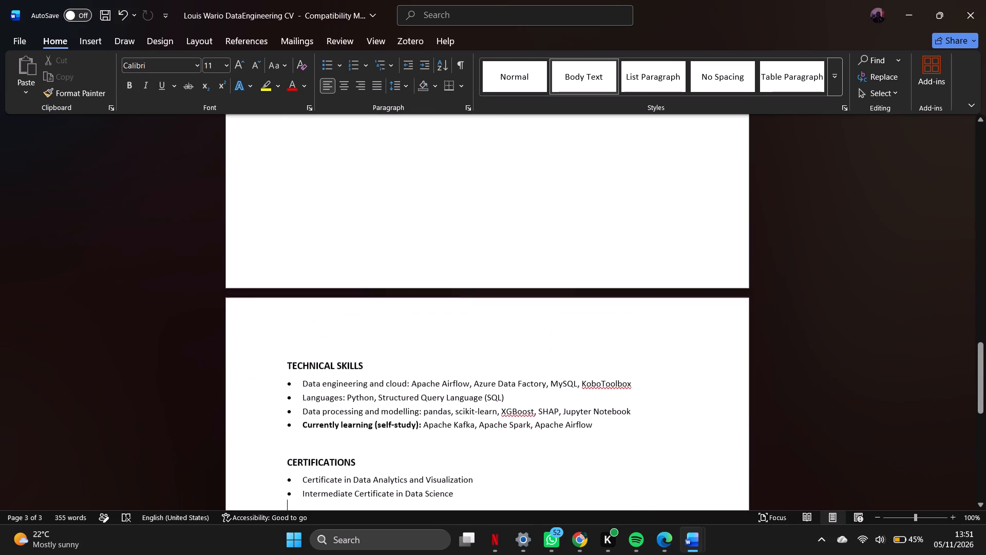
key(Down)
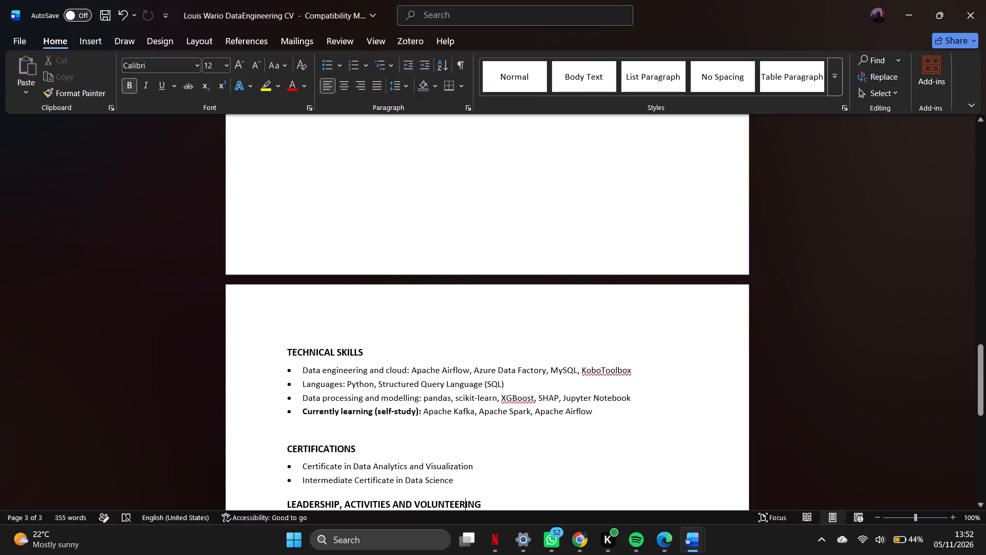
key(Down)
key(Down)
key(Down)
key(Down)
key(Down)
key(Down)
key(Down)
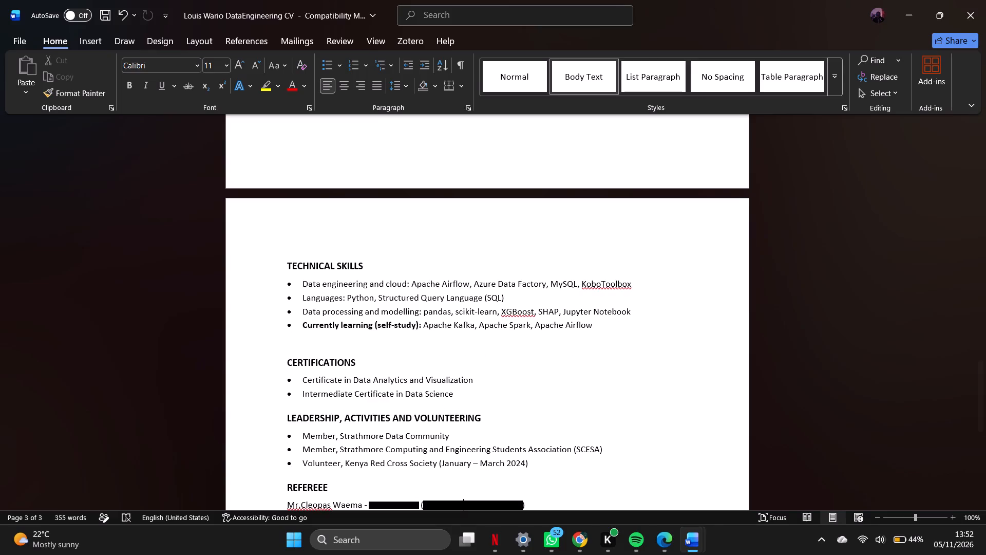
key(Down)
key(Down)
key(Down)
key(Down)
key(Down)
key(Down)
key(Down)
key(Down)
key(Down)
key(Down)
key(Down)
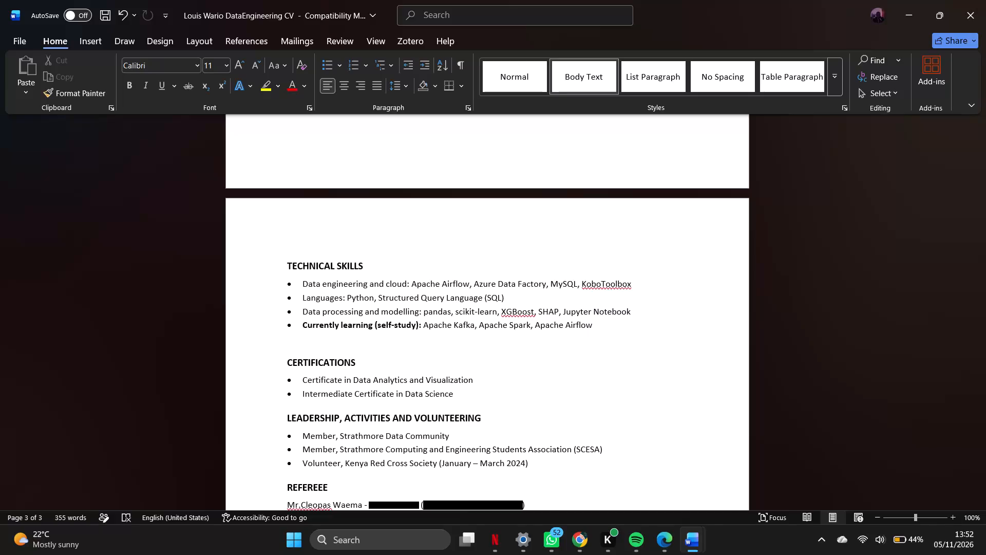
key(Down)
key(Down)
key(Down)
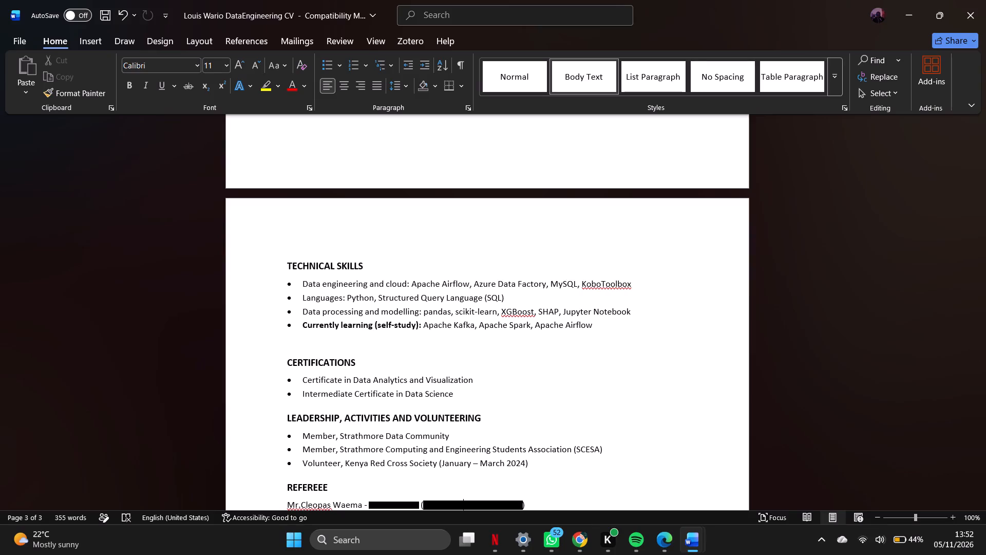
Review the CV backward from the referee details to the Cost of Living Prediction project, examining the sections and page breaks.
key(Up)
key(Up)
key(Up)
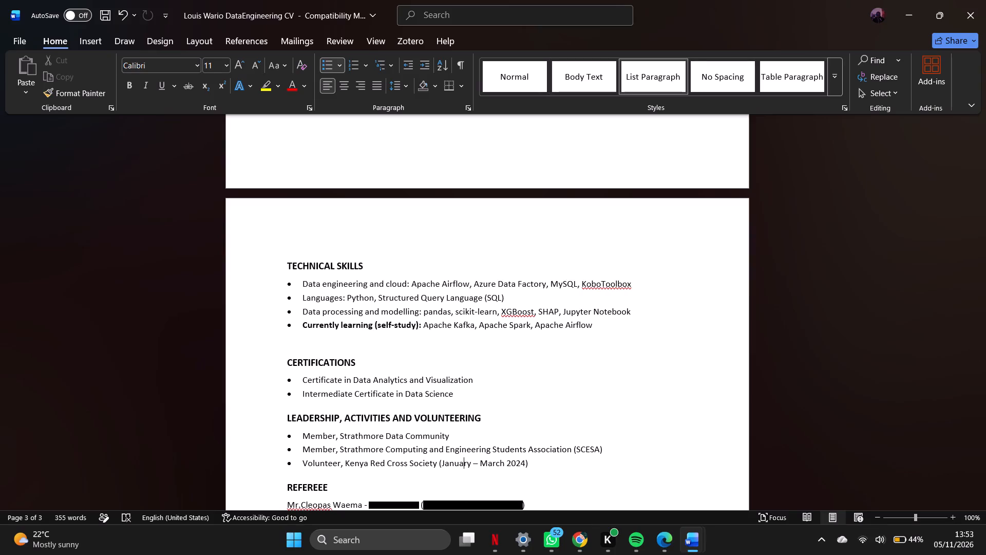
key(Up)
key(Up)
key(Up)
key(Up)
key(Up)
key(Up)
key(Up)
key(Up)
key(Up)
key(Up)
key(Up)
key(Up)
key(Up)
key(Up)
key(Up)
key(Up)
key(Up)
key(Up)
key(Up)
key(Up)
key(Up)
key(Up)
key(Up)
key(Up)
key(Up)
key(Up)
key(Up)
key(Up)
key(Up)
key(Up)
key(Up)
key(Up)
key(Up)
key(Up)
key(Up)
key(Up)
key(Up)
key(Up)
key(Up)
key(Up)
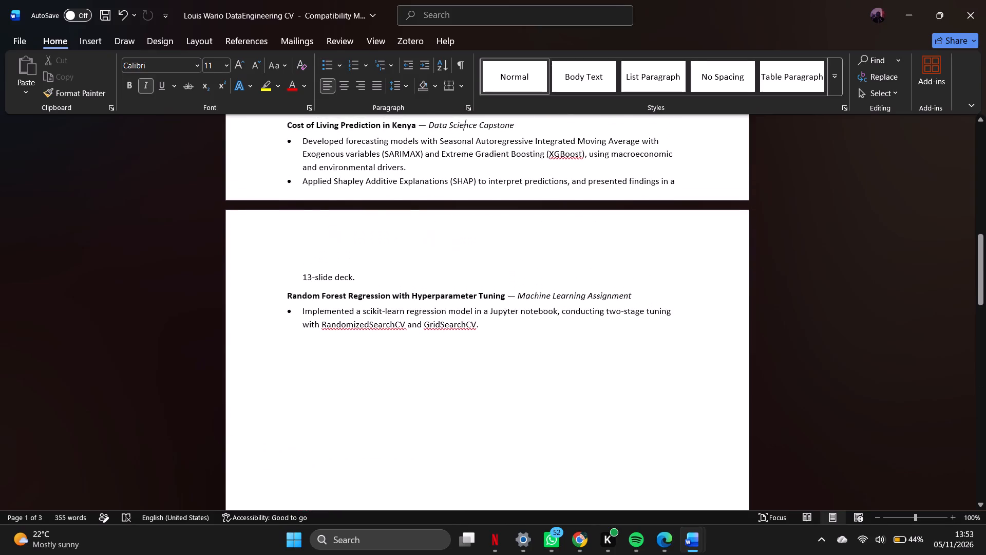
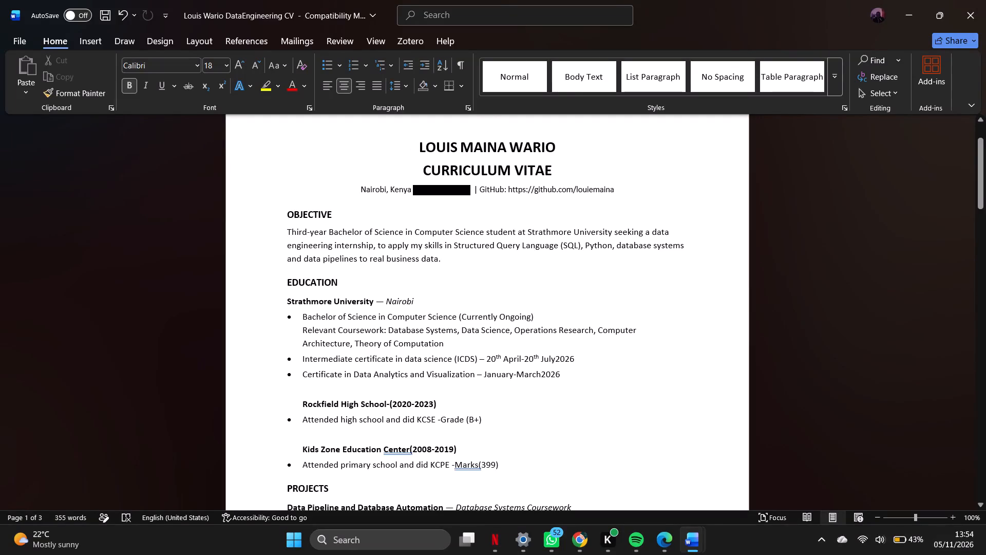
Try to remove the blank line above the name heading at the start of the CV.
key(BackSpace)
key(BackSpace)
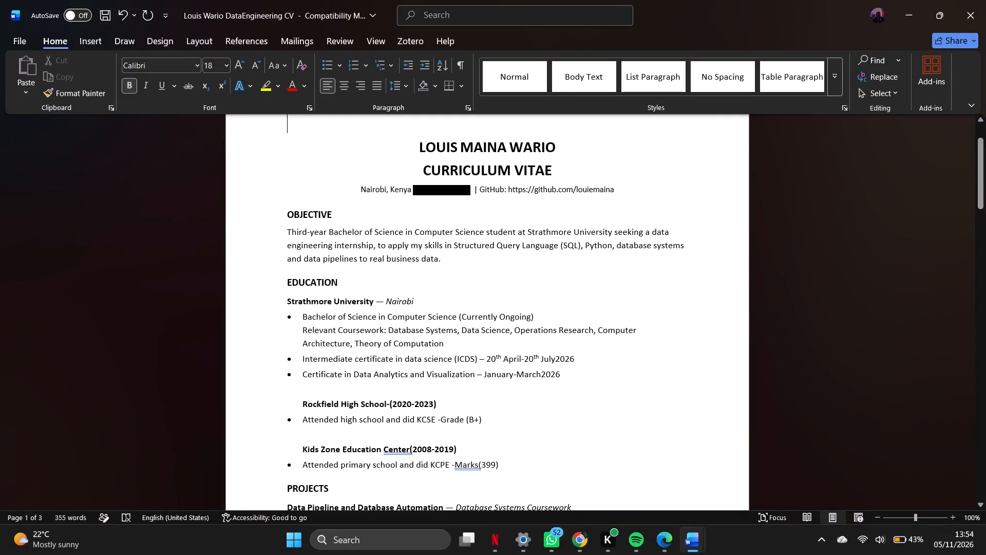
Replace the "a" before "data engineering internship" in the Objective with "an opportunity to apply".
click(648, 231)
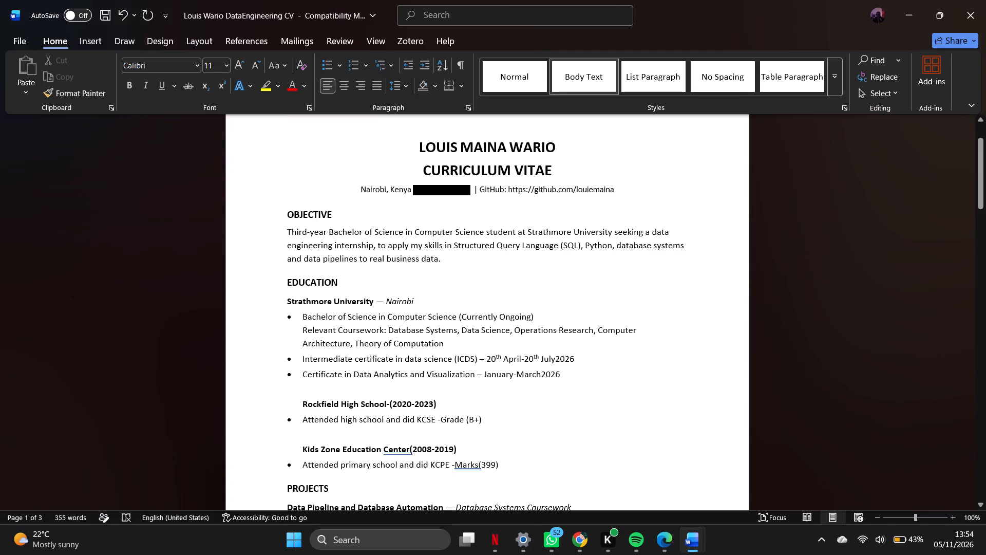
double_click(648, 231)
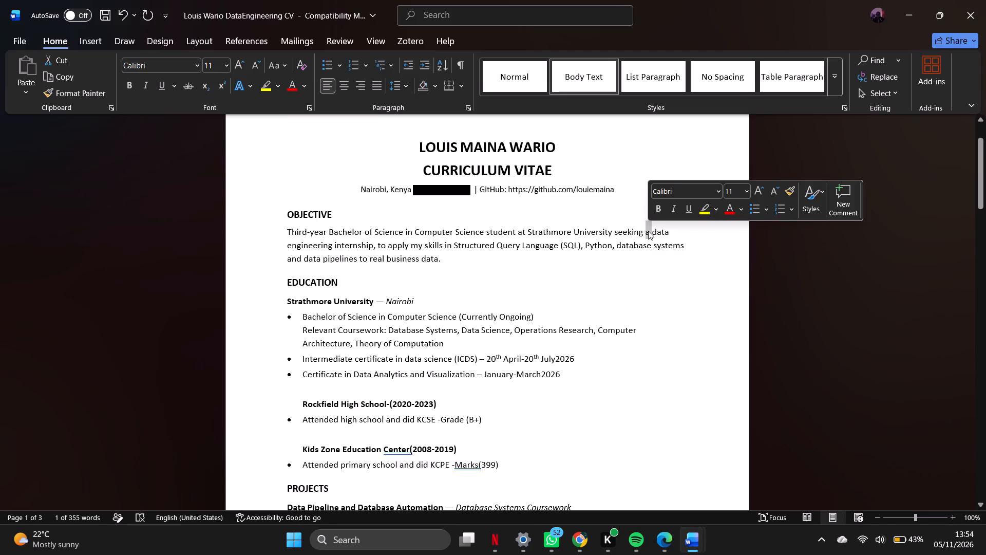
key(BackSpace)
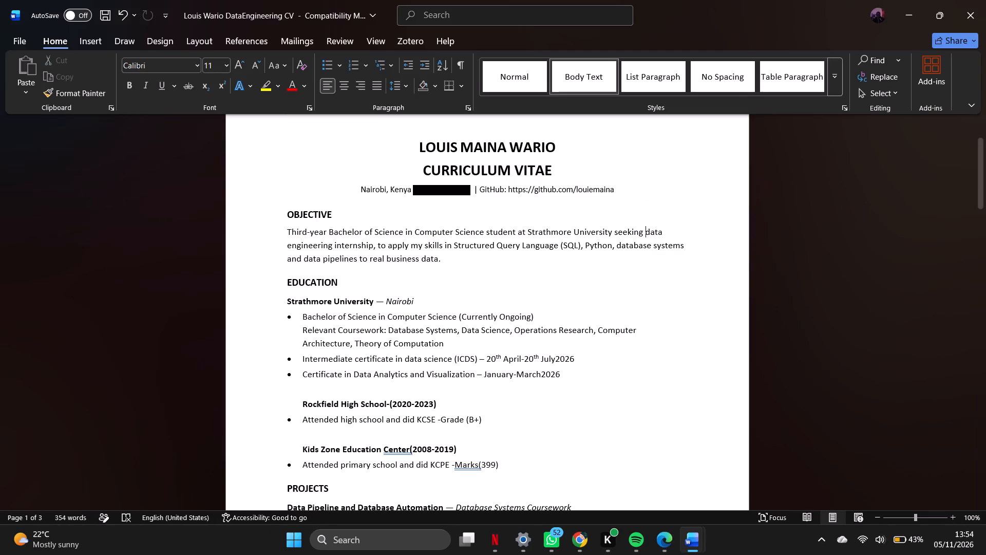
text(an)
key(space)
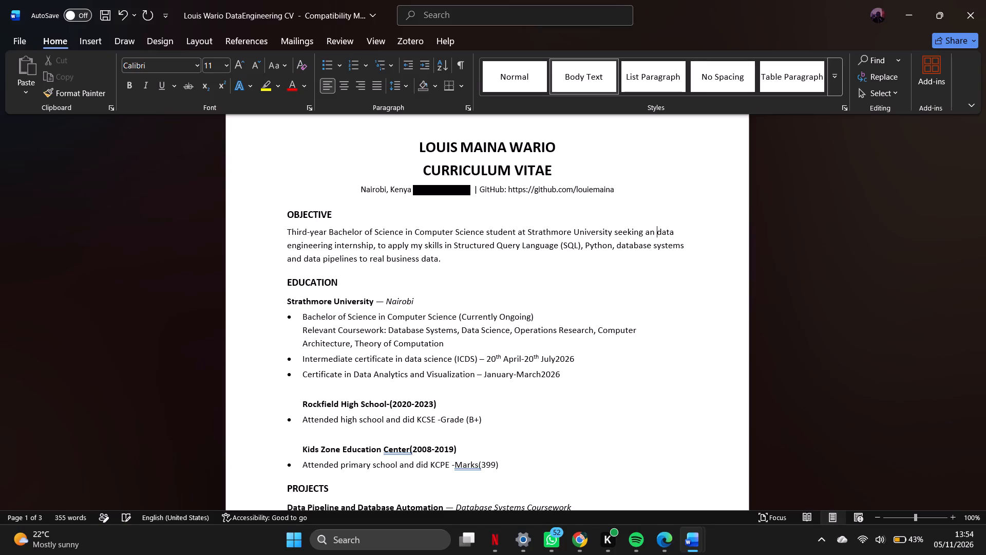
text(opport)
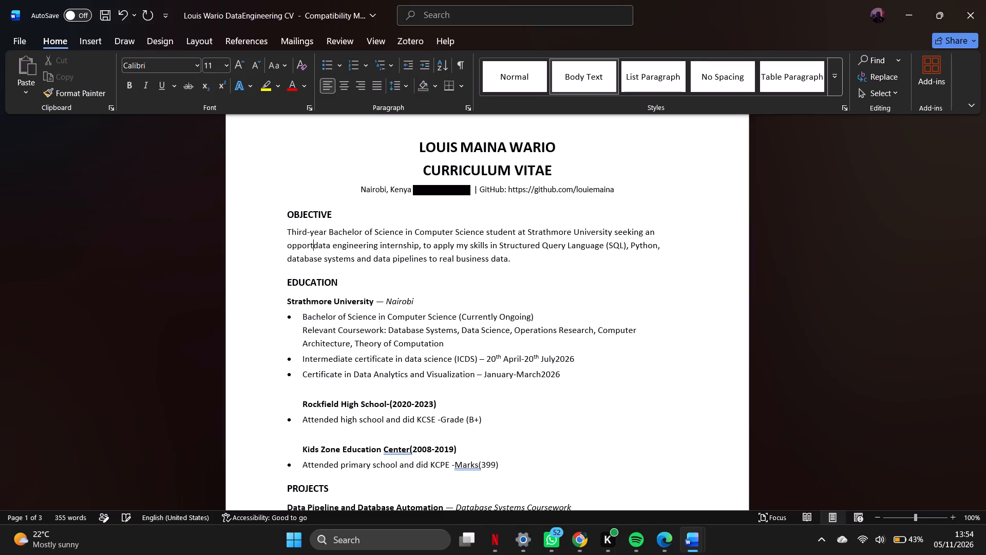
key(u)
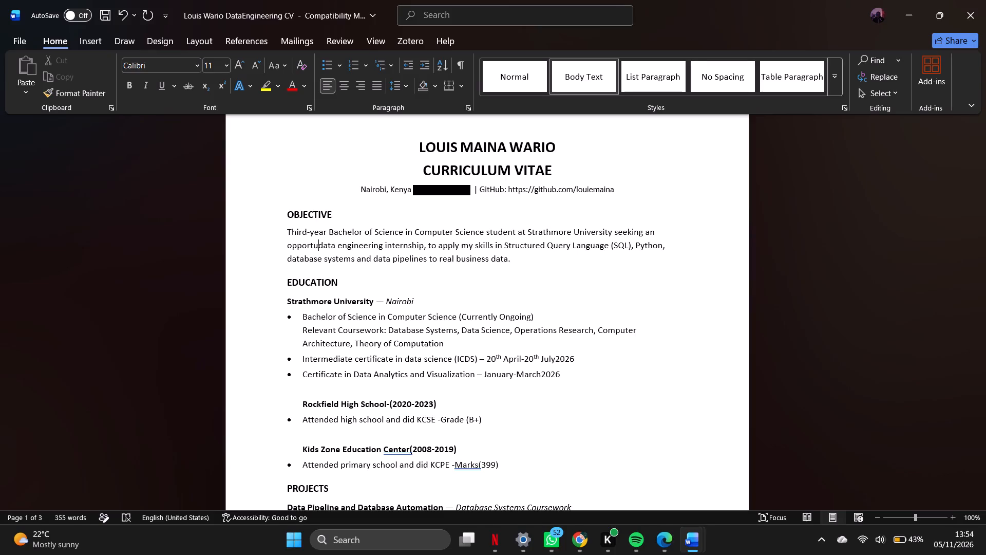
text(nity)
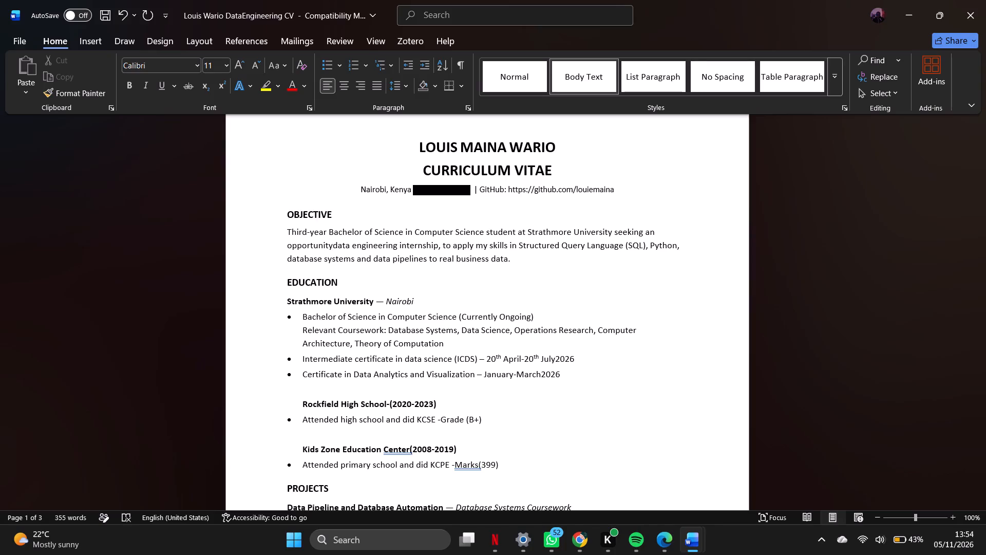
key(space)
text(to appl)
text(y)
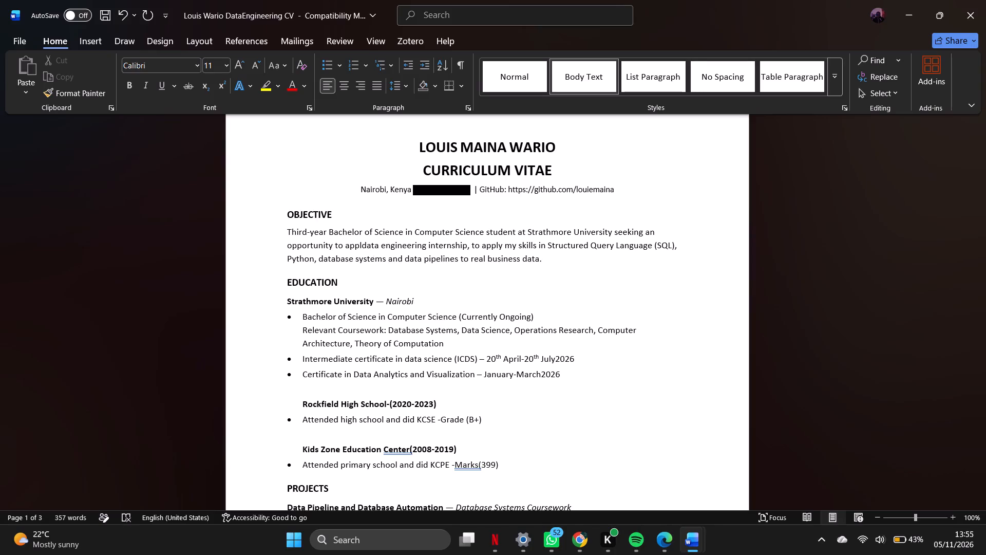
key(space)
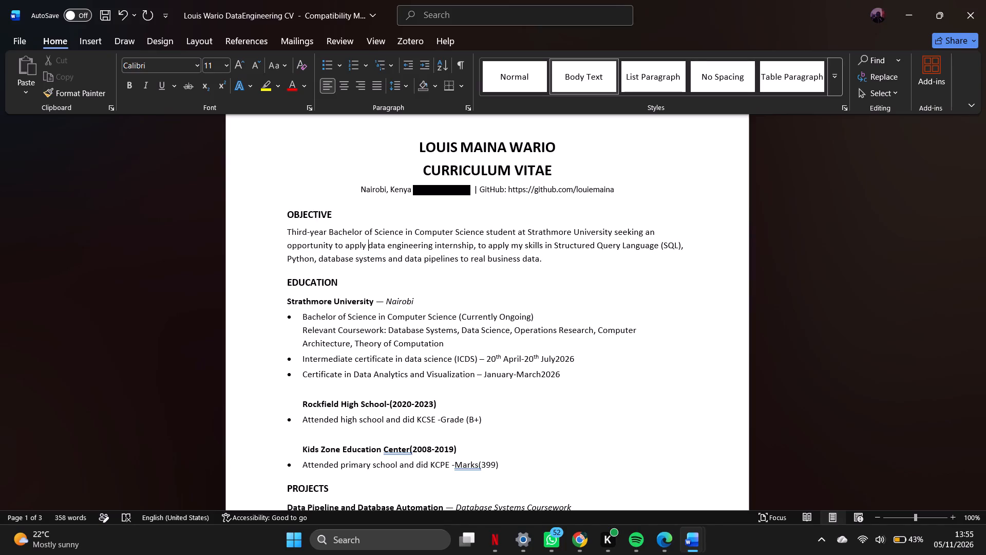
Continue the new Objective wording before "data engineering" with "and strenghthen my technical skills in".
text(and stre)
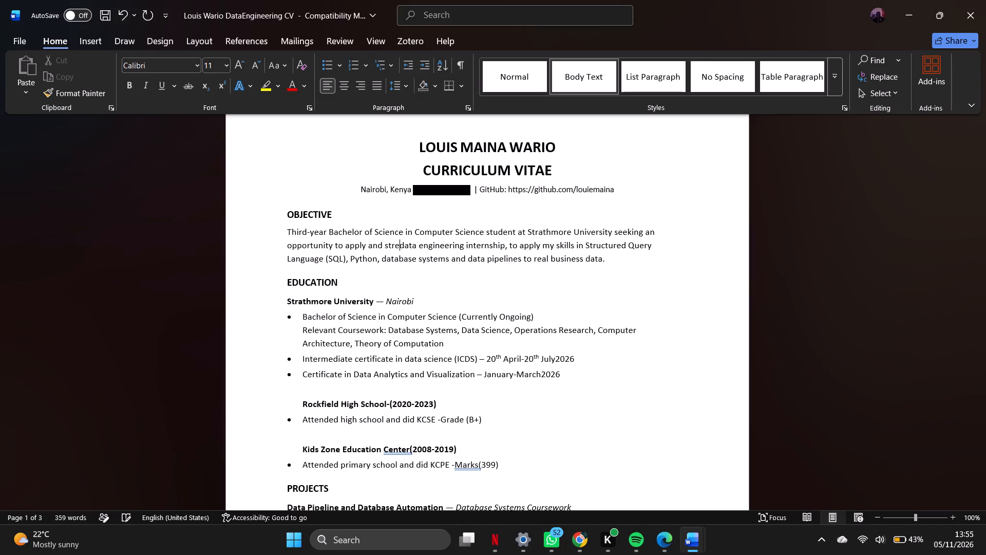
key(n)
text(ght)
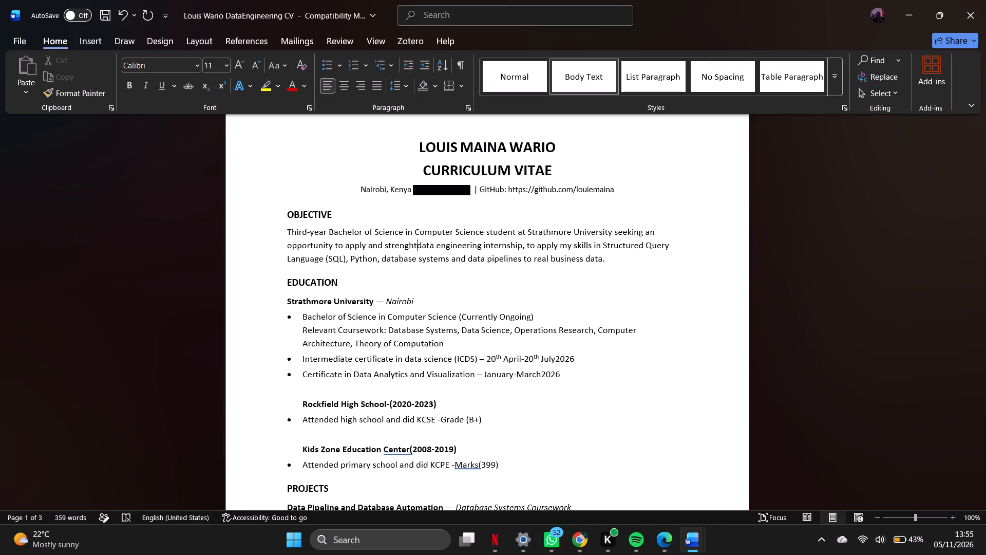
text(hen)
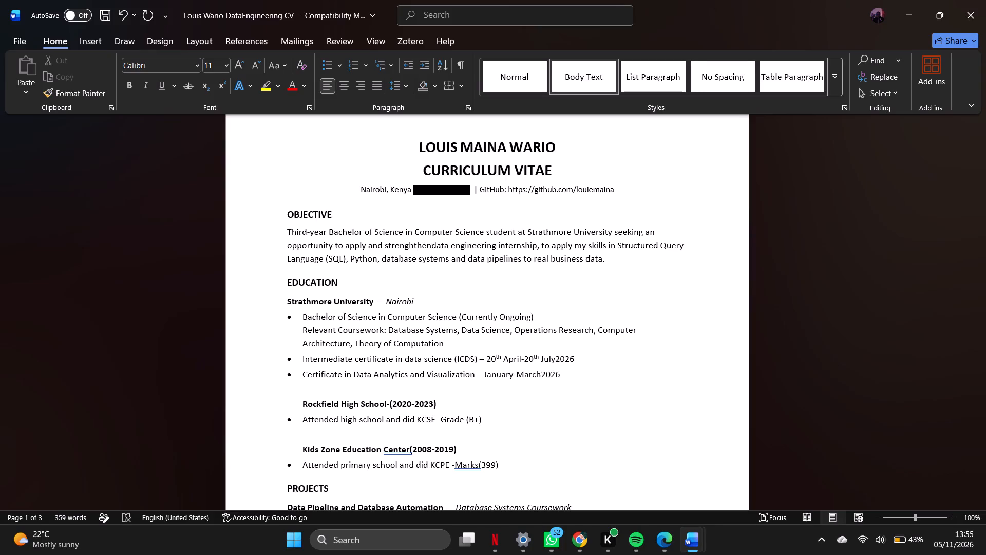
key(space)
text(my techni)
text(cal skills)
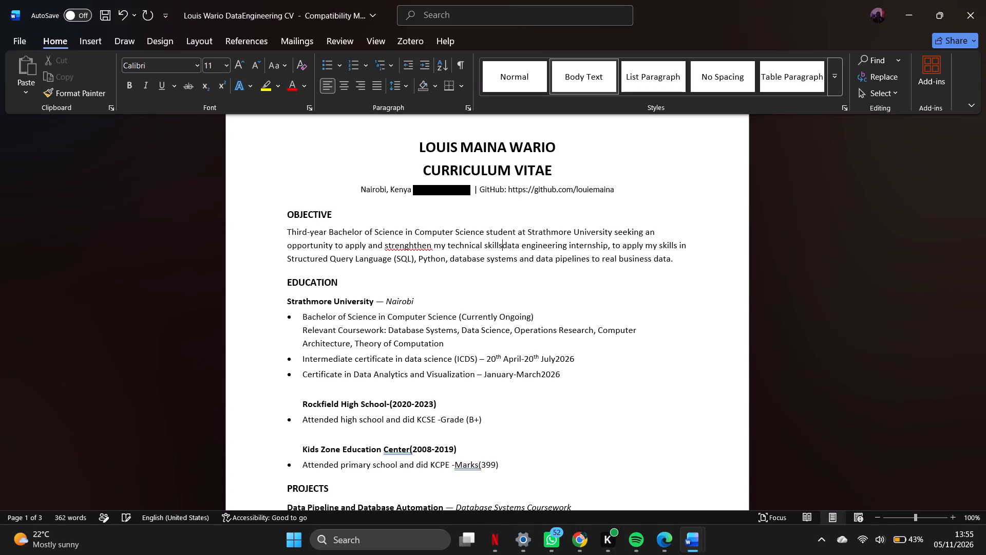
key(space)
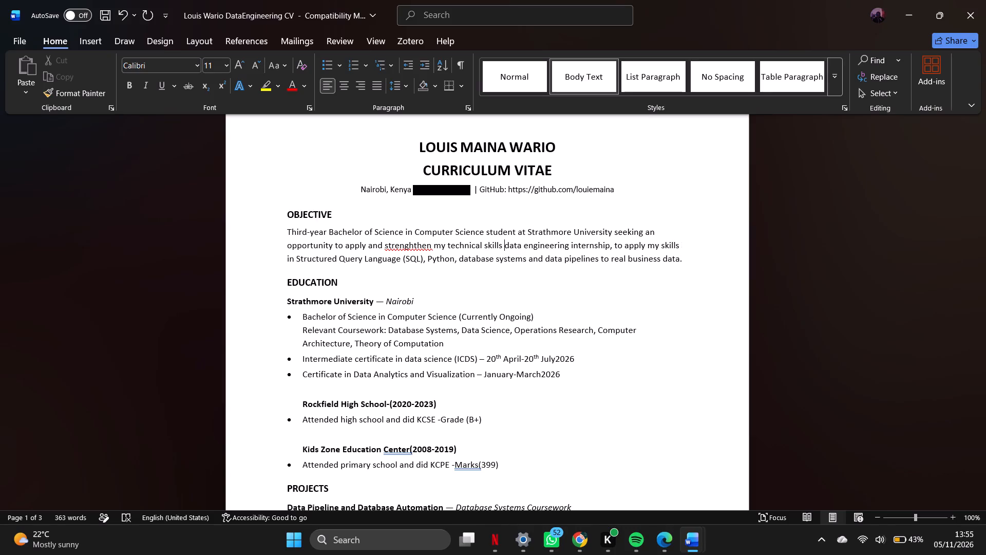
text(in)
key(space)
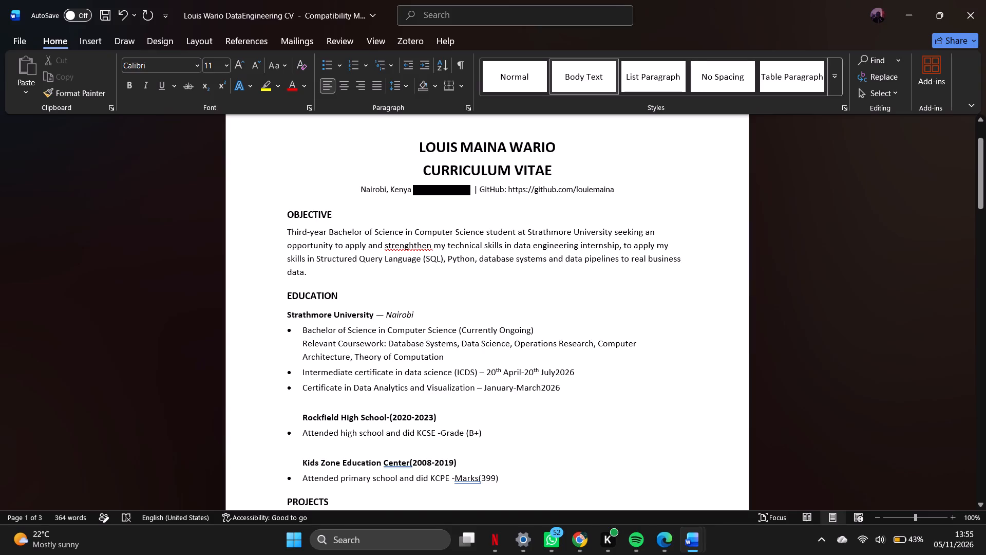
key(BackSpace)
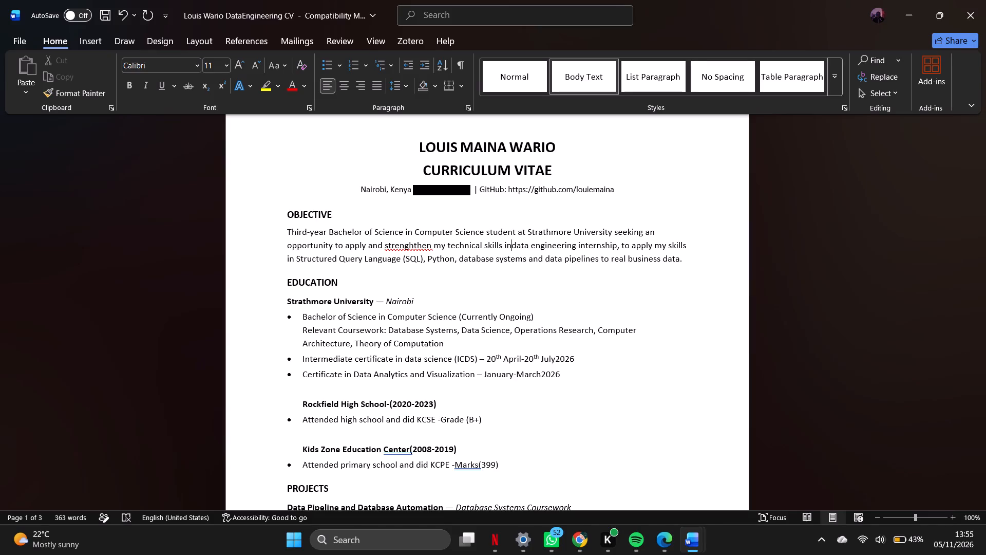
key(space)
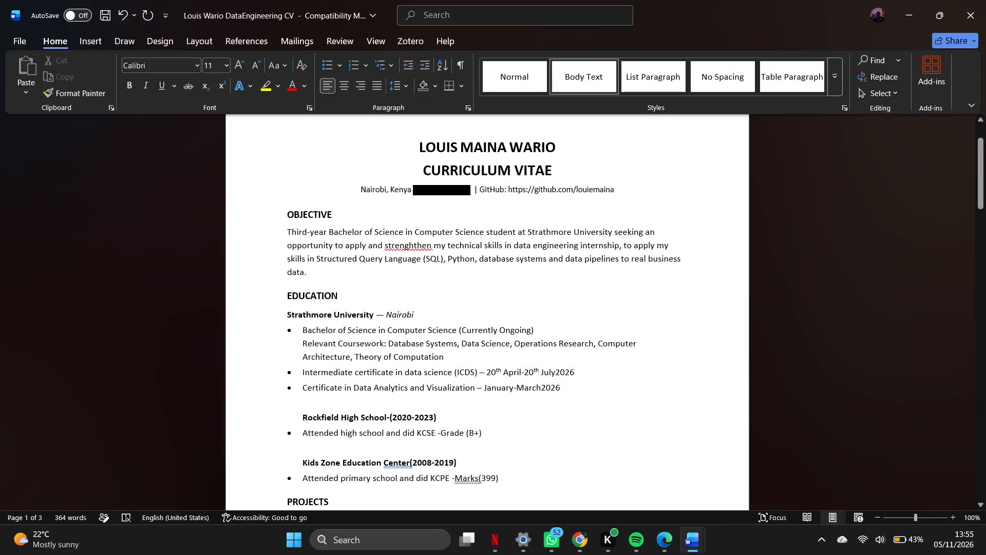
Delete the word "internship" and its comma after "data engineering" in the Objective.
click(620, 245)
key(BackSpace)
key(BackSpace)
key(BackSpace)
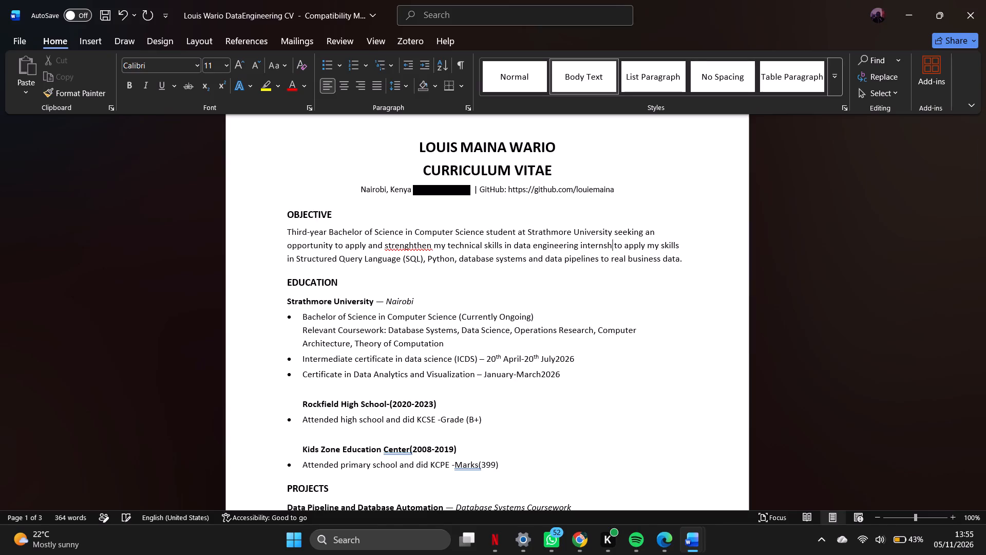
key(BackSpace)
key(BackSpace)
key(BackSpace)
key(BackSpace)
key(BackSpace)
key(BackSpace)
key(BackSpace)
key(BackSpace)
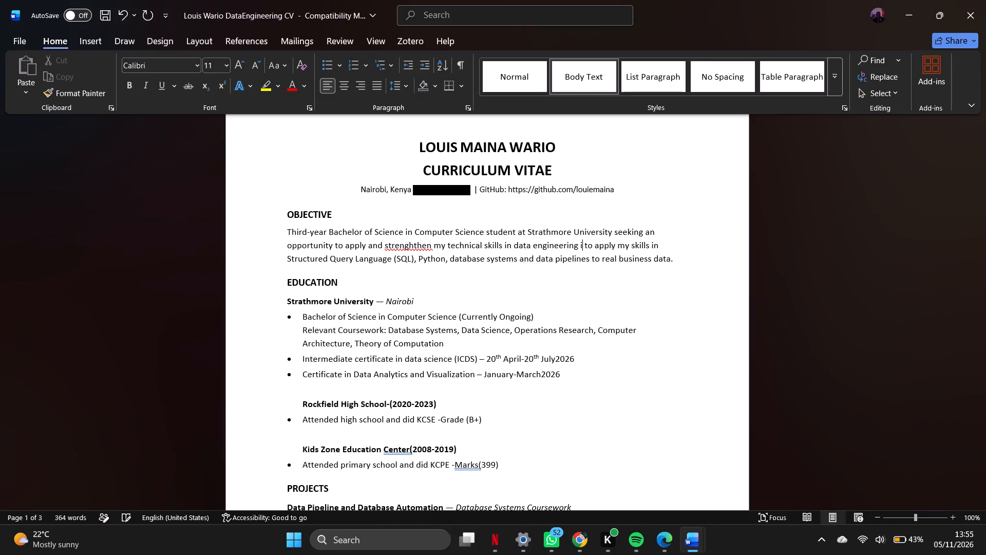
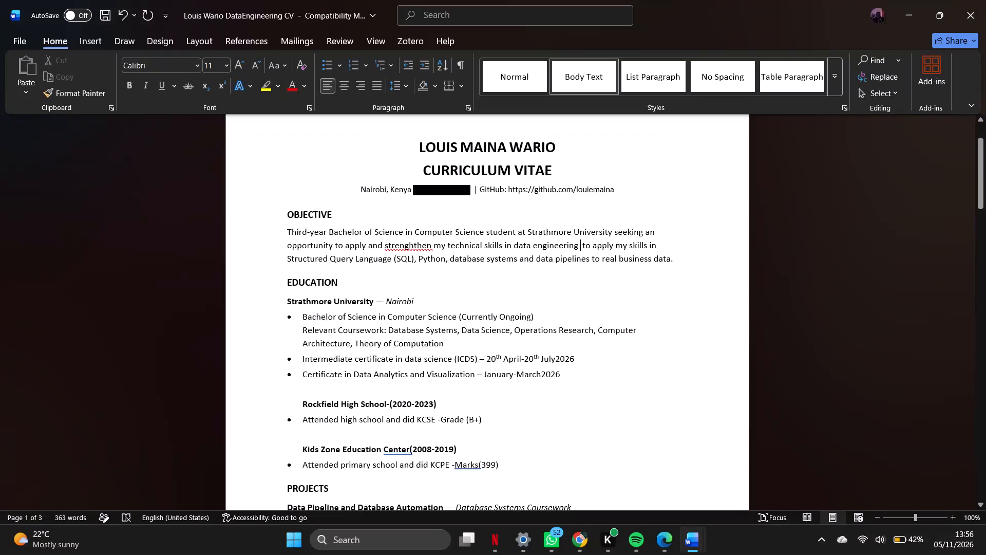
Correct the misspelled "strenghthen" in the Objective to "strengthen".
click(431, 245)
key(BackSpace)
key(BackSpace)
key(BackSpace)
key(BackSpace)
key(BackSpace)
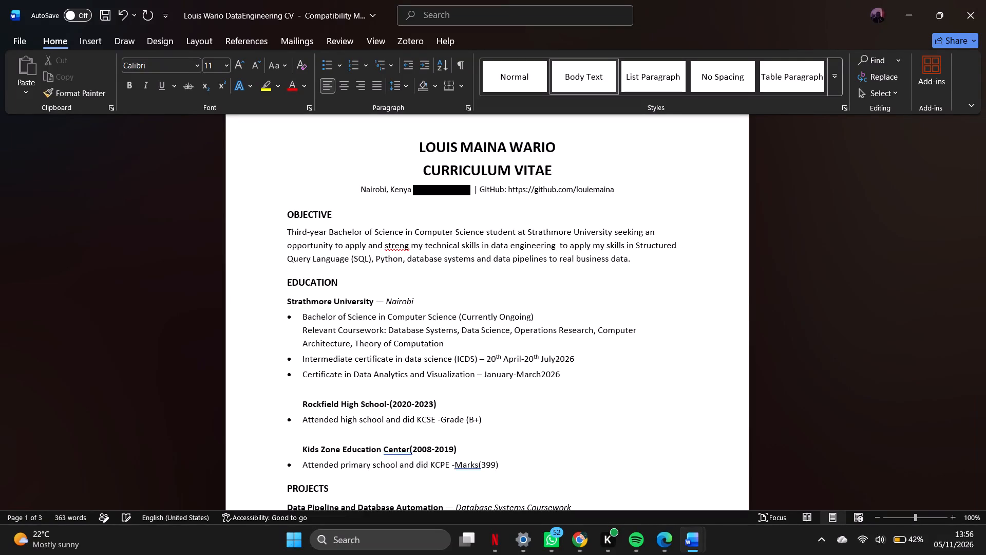
text(then)
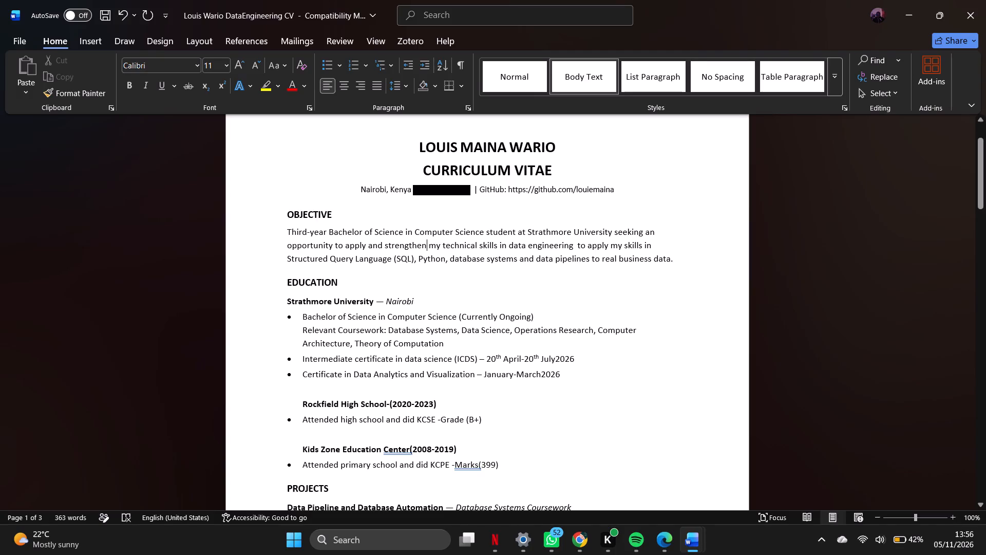
key(comma)
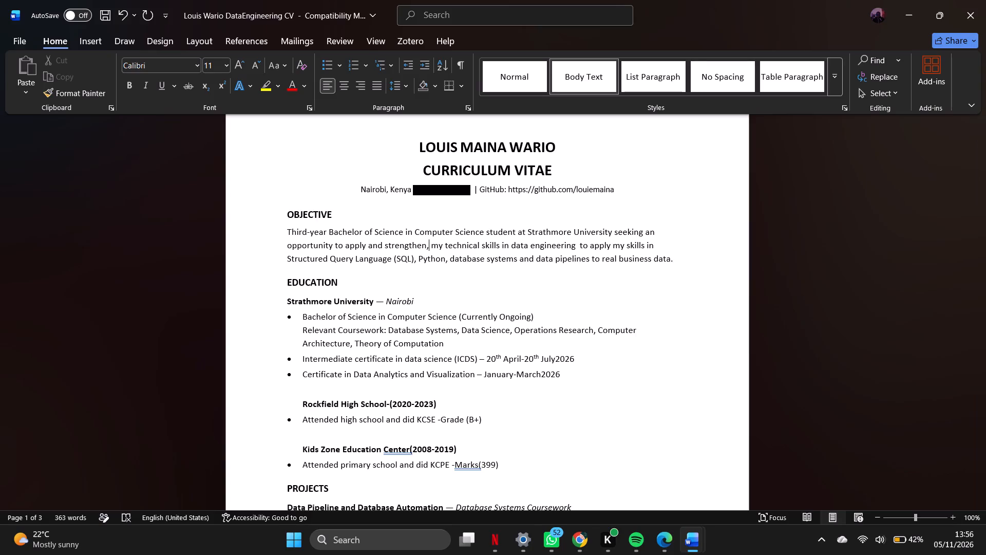
key(BackSpace)
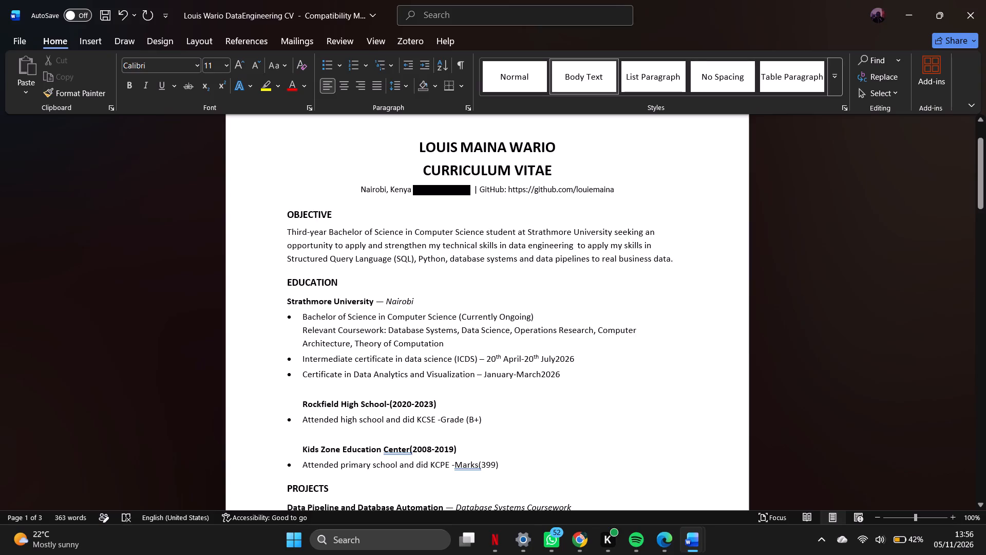
Insert ",data analytics ," after "data engineering" in the Objective.
click(575, 245)
key(comma)
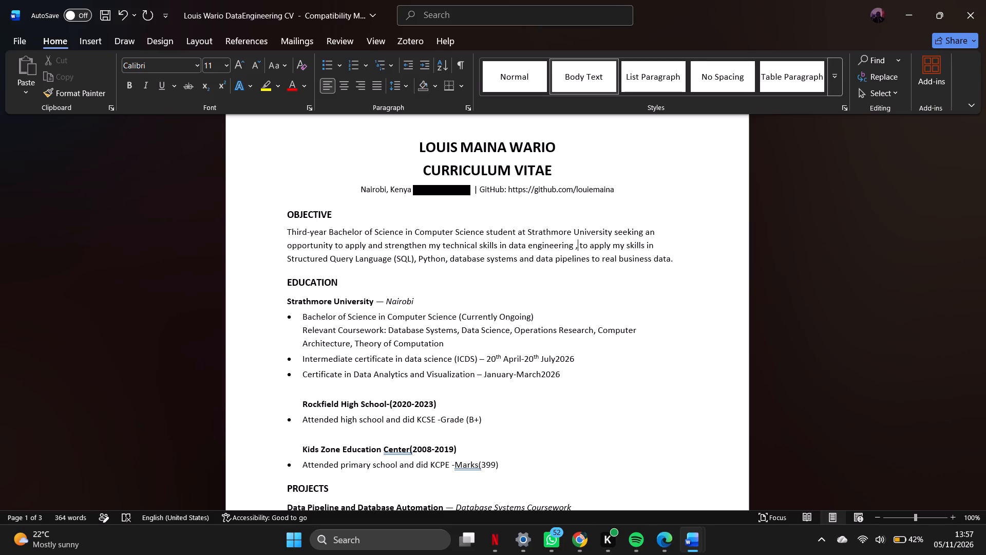
text(dat)
key(a)
key(space)
text(ana)
text(lytics)
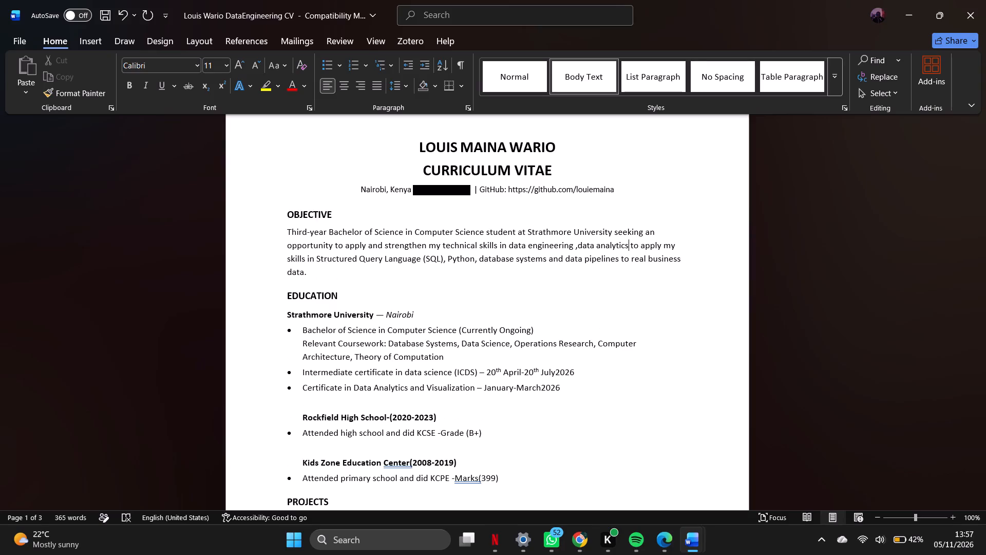
key(space)
text(,)
key(space)
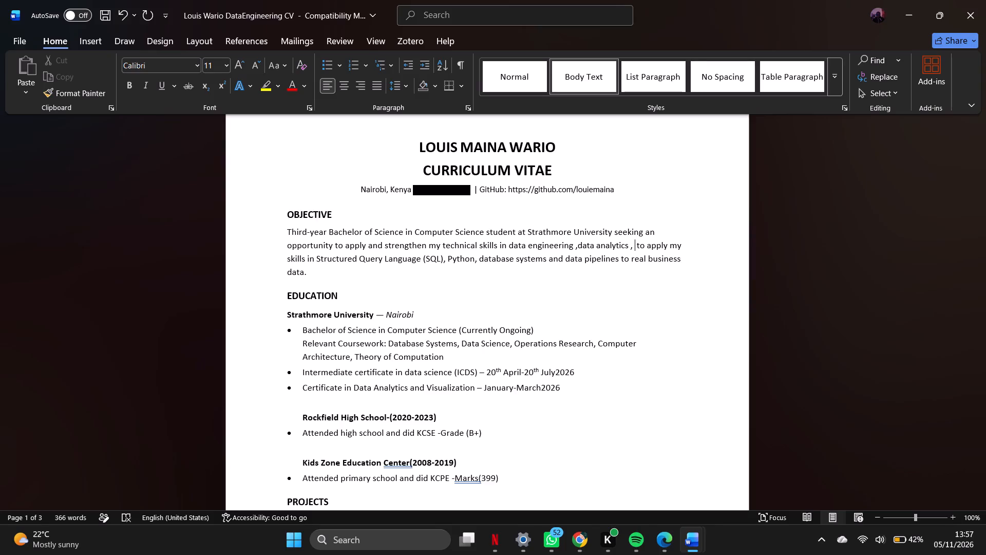
key(BackSpace)
Complete the skills list in the Objective after "data analytics ," with "and data base management .".
text(and)
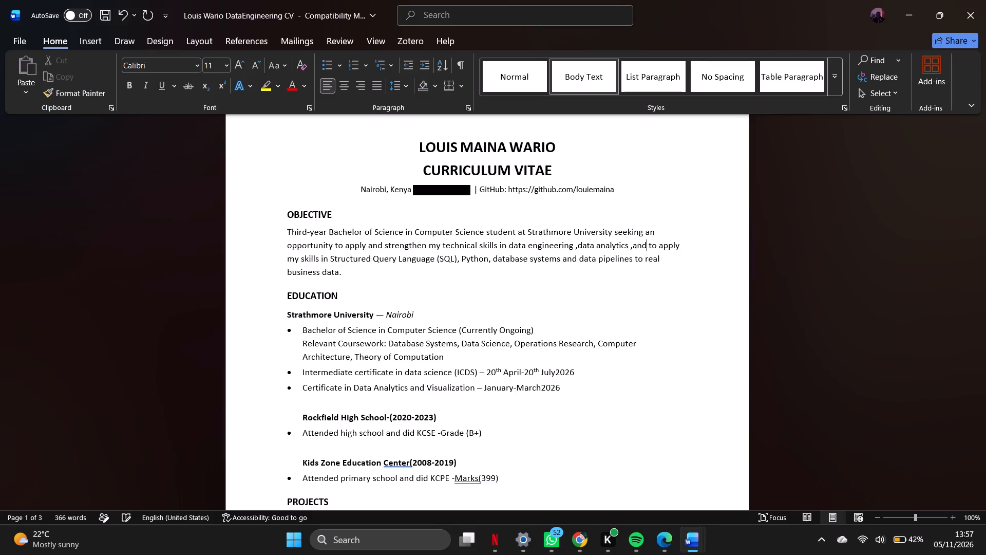
key(space)
text(data base)
key(space)
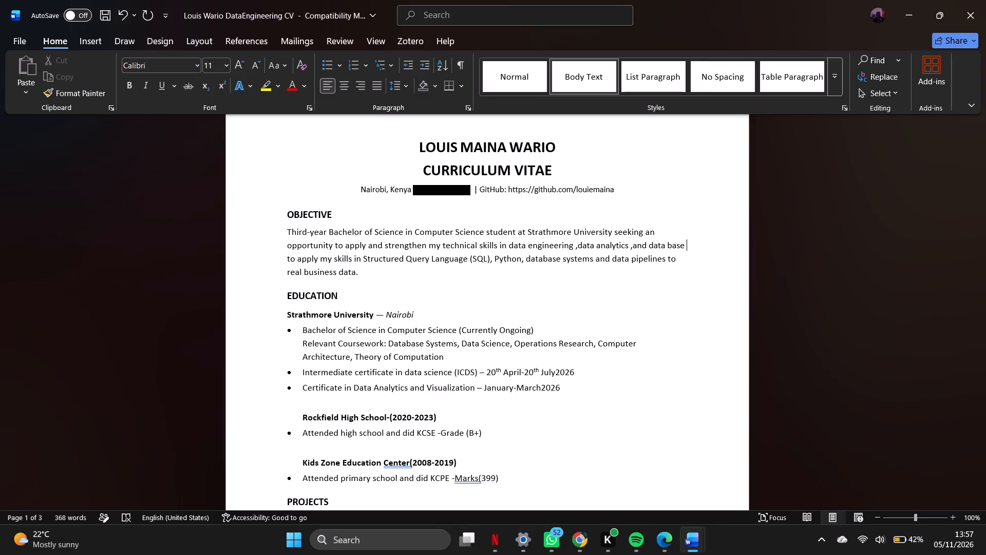
text(manag)
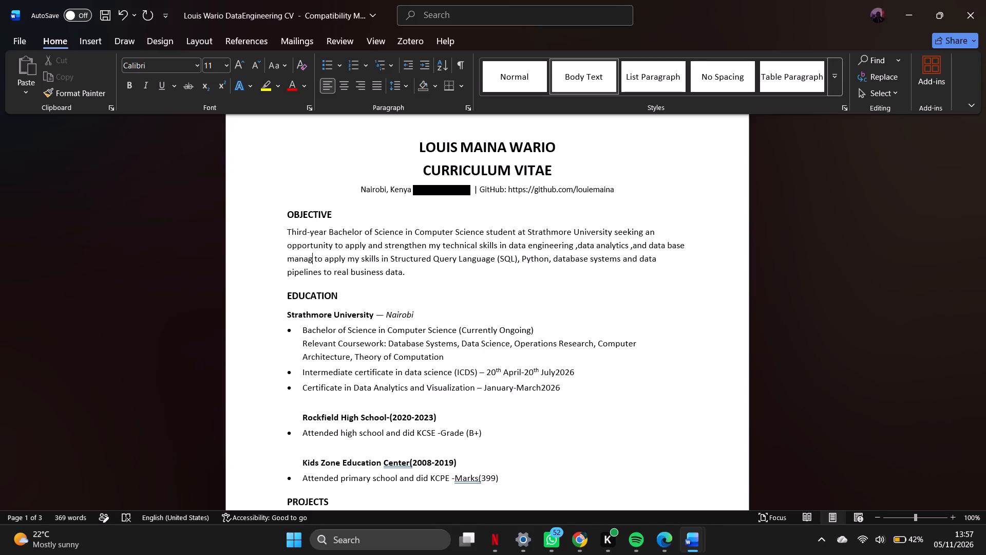
key(e)
text(ment)
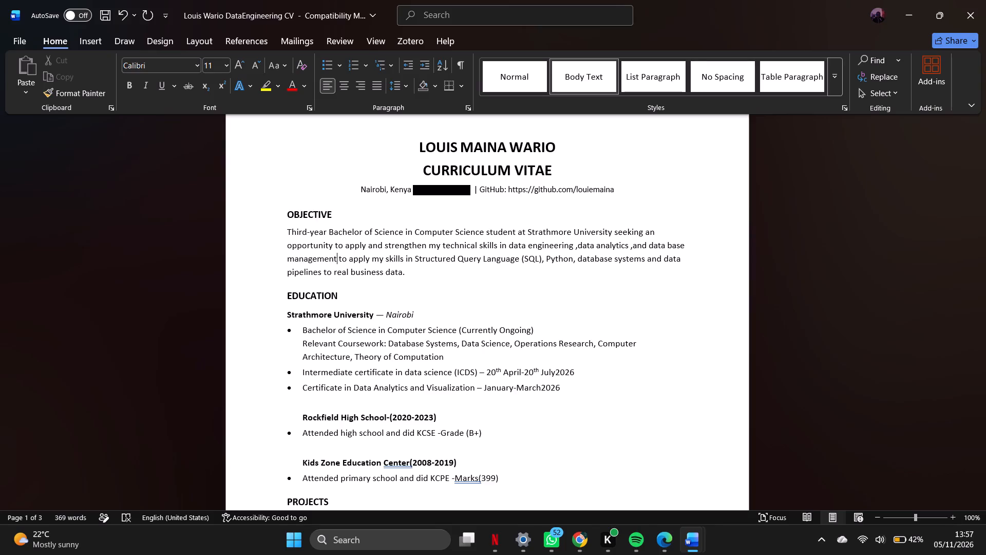
key(space)
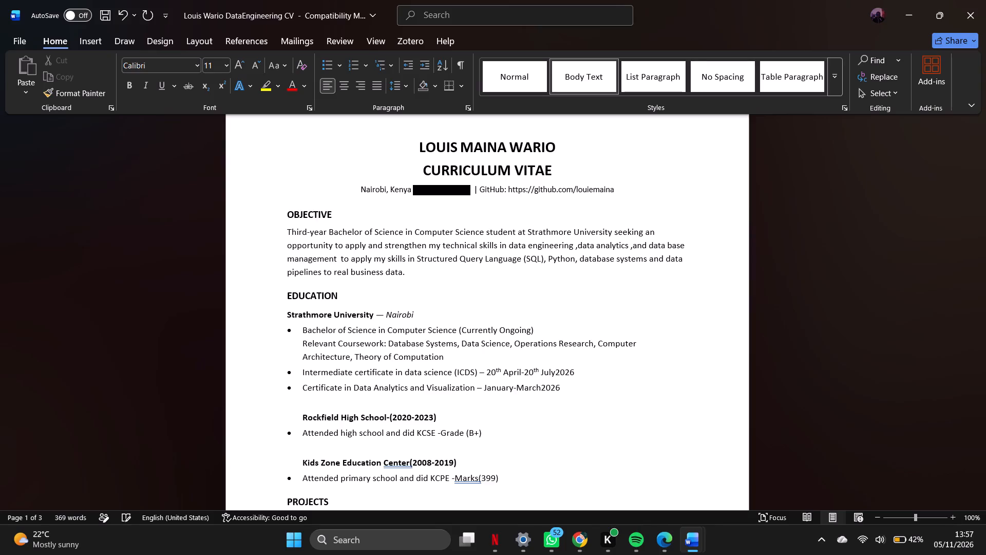
key(period)
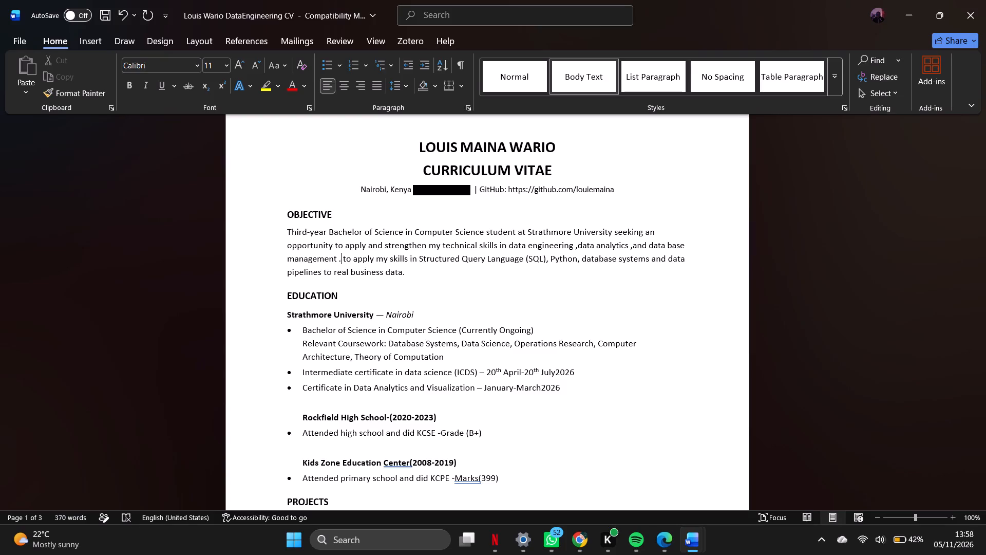
Start a new Objective sentence after "data base management ." with "Proficient in python , SQL".
key(space)
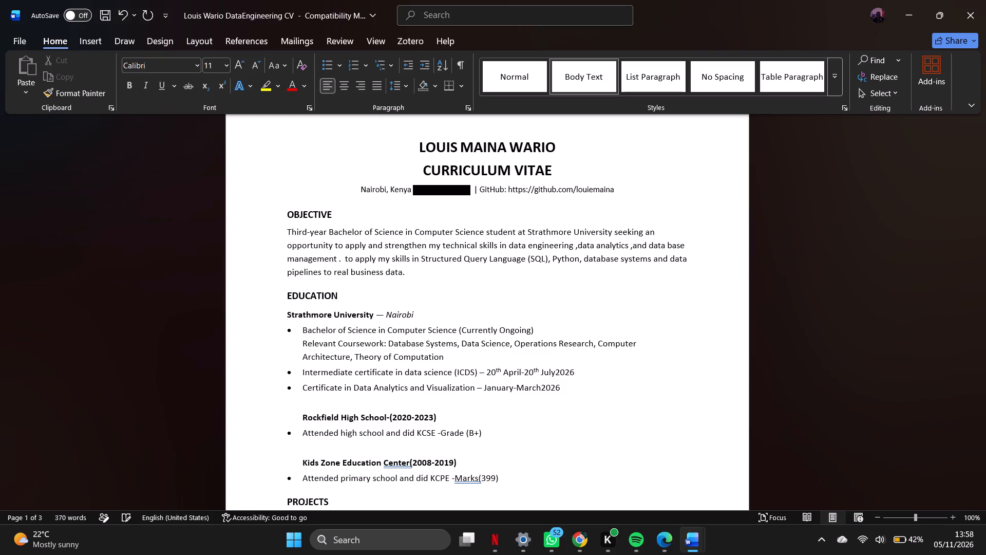
key(p)
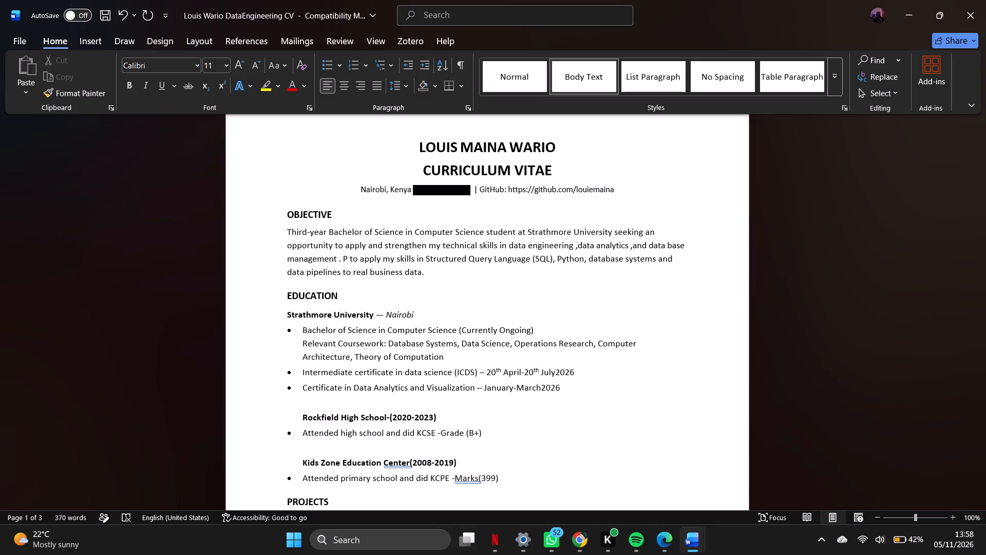
text(ro)
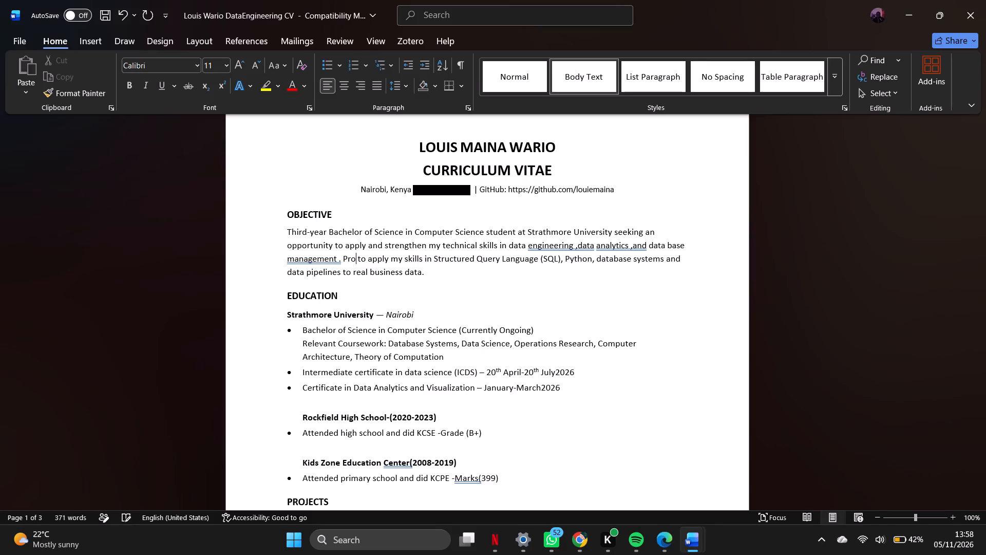
text(ficient in)
key(space)
text(python)
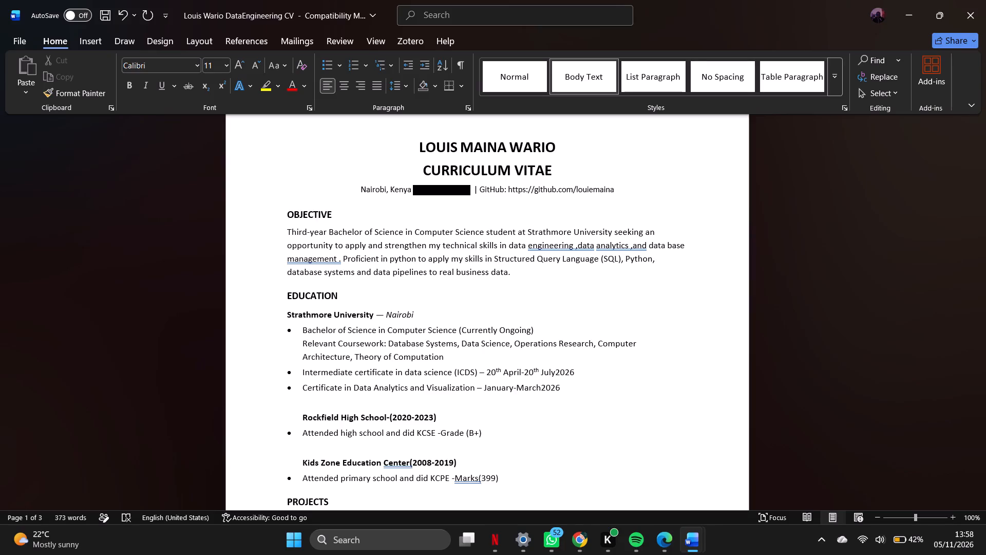
key(space)
text(,)
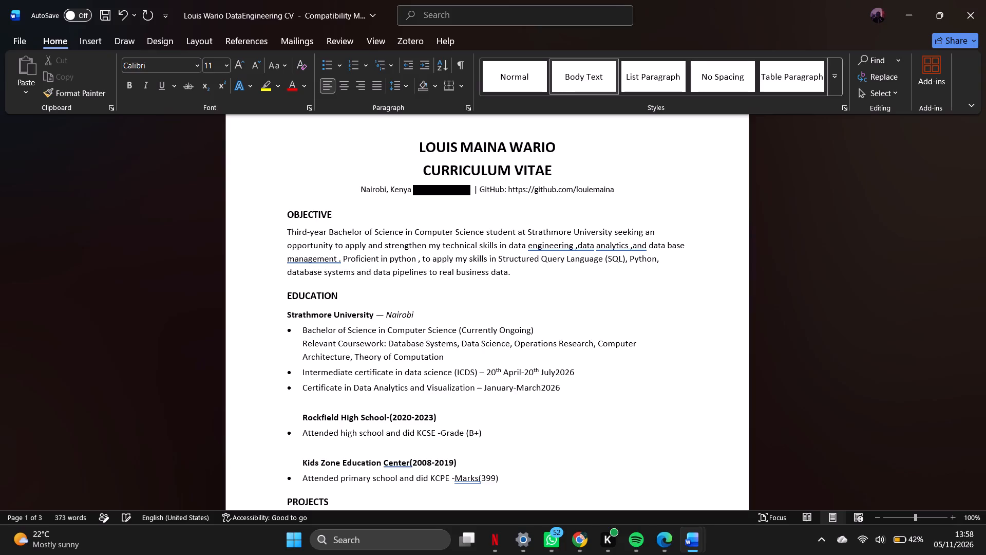
key(space)
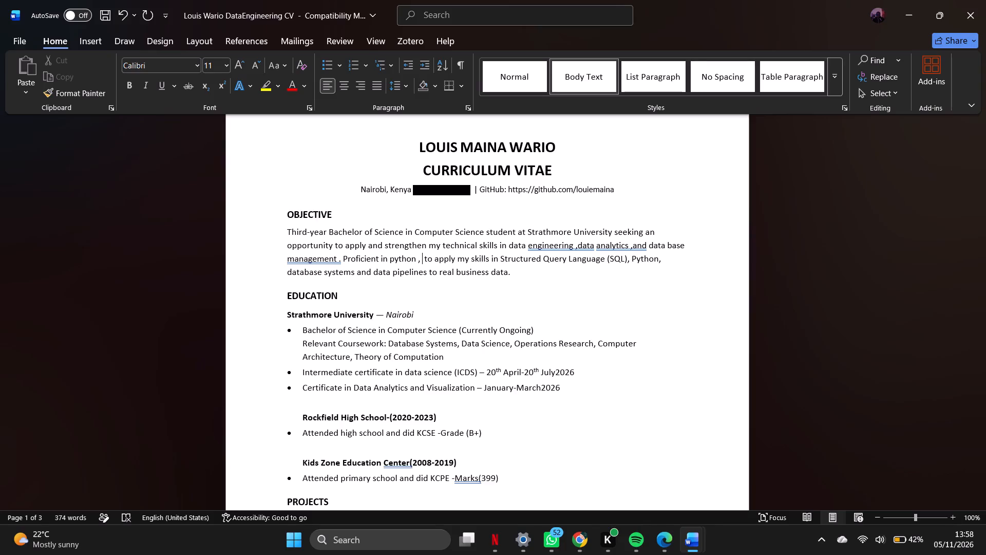
key(s)
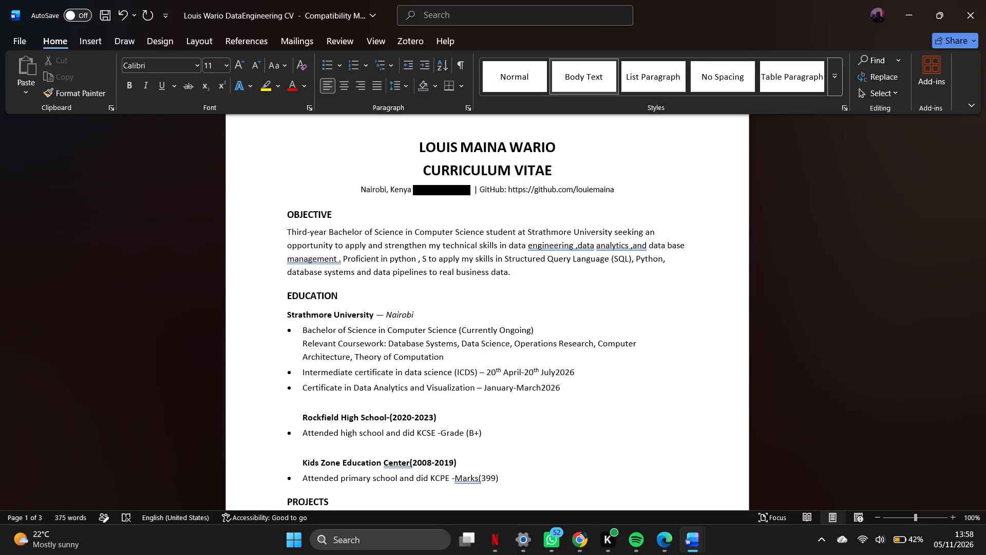
text(QL)
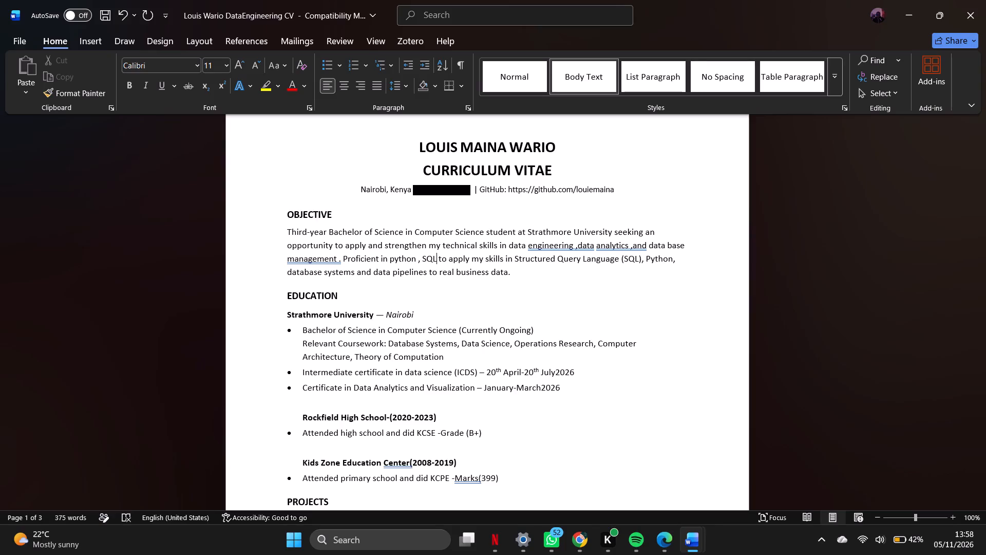
key(comma)
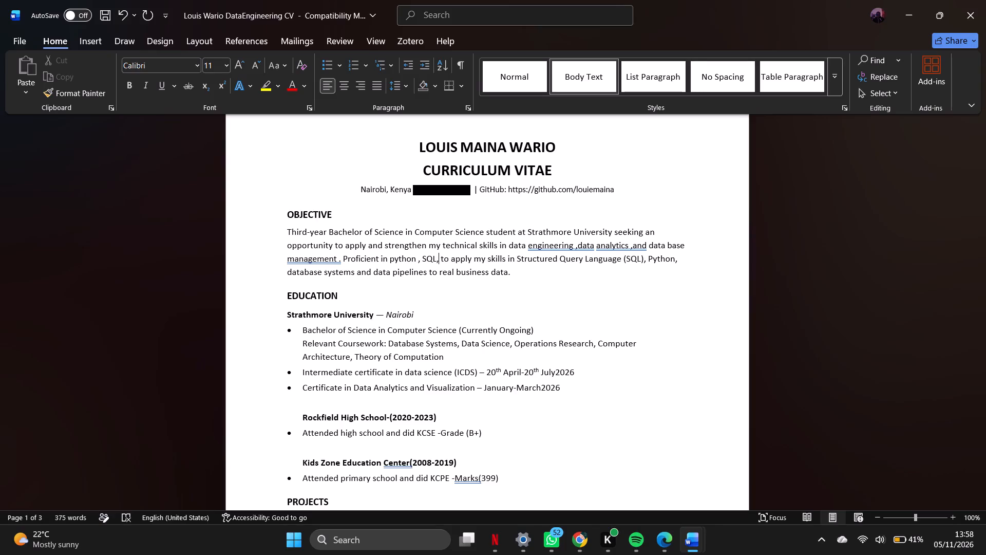
key(BackSpace)
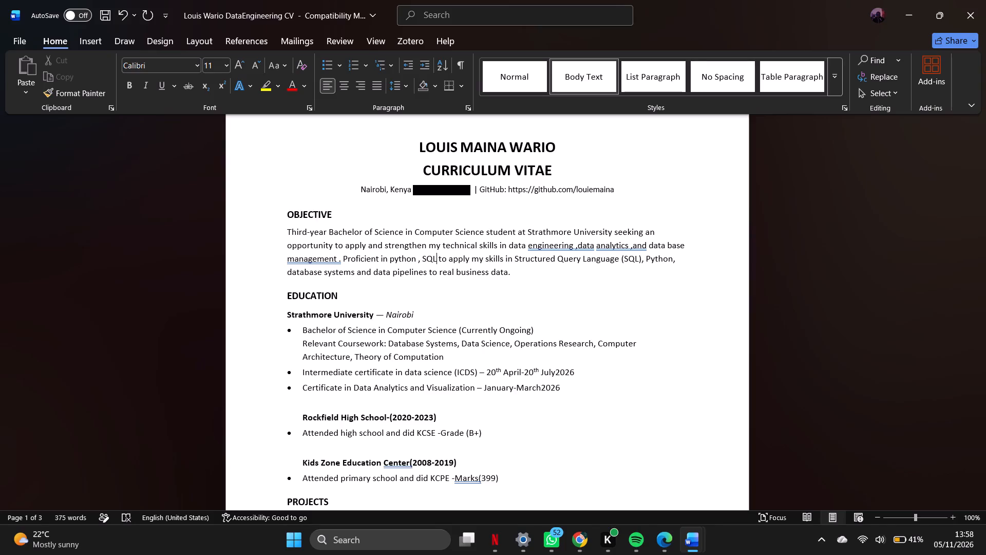
Extend the proficiency list in the Objective after "SQL" with "and database systems".
key(space)
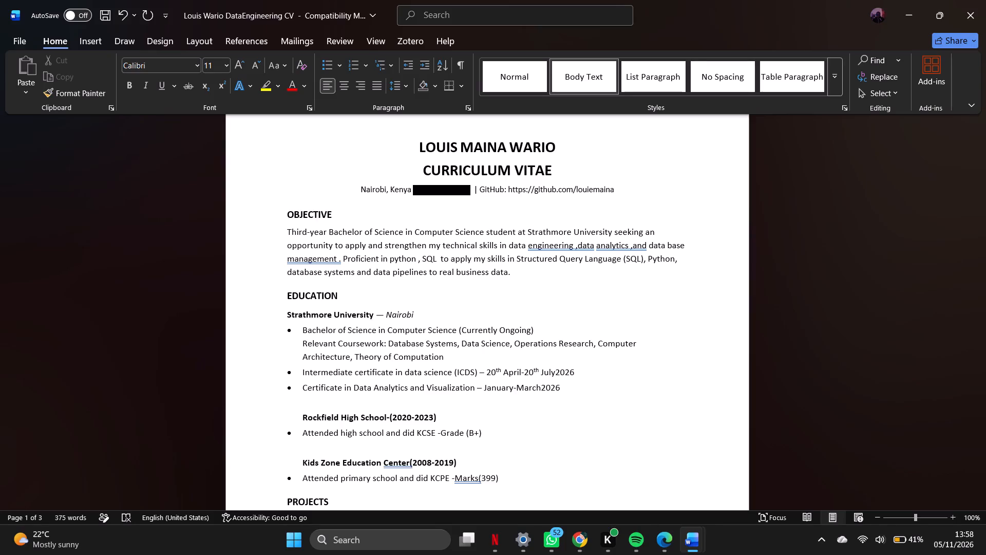
text(and data)
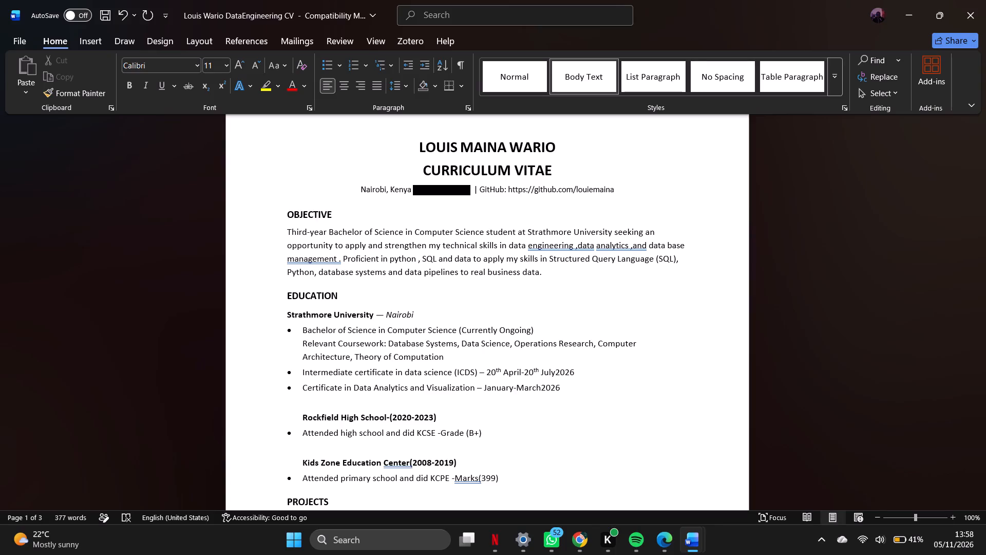
text(base sys)
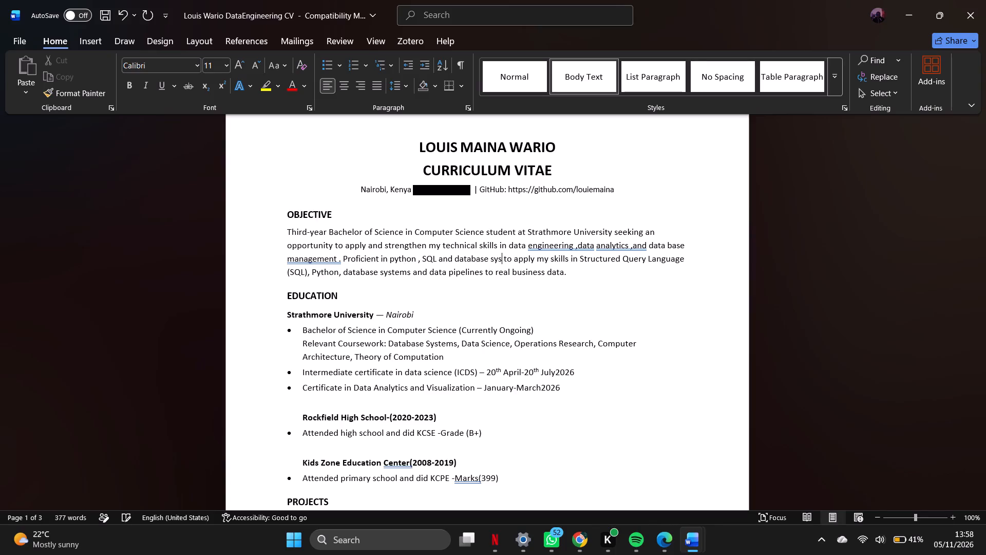
text(tems)
key(space)
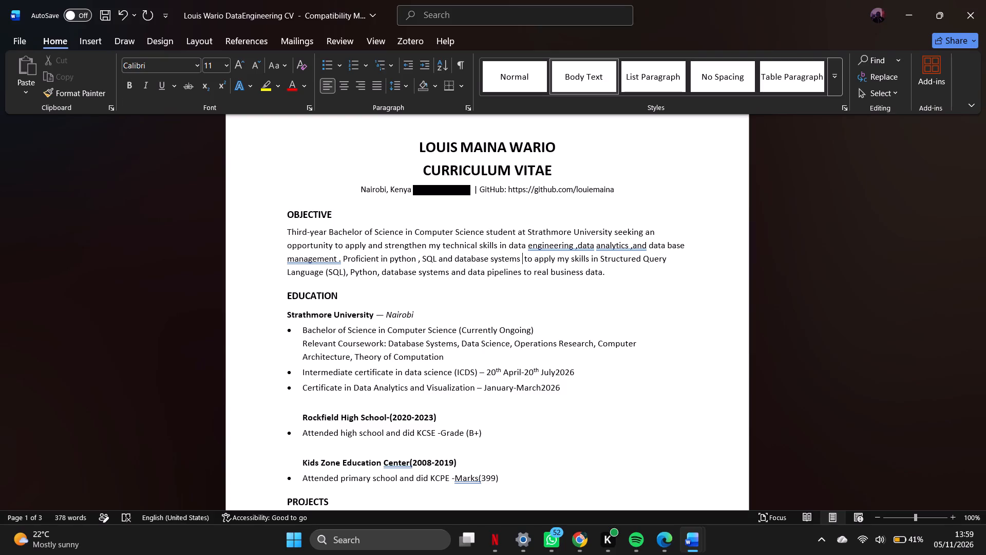
Continue the Objective's proficiency sentence after "database systems" with ", with a strong interest in".
key(comma)
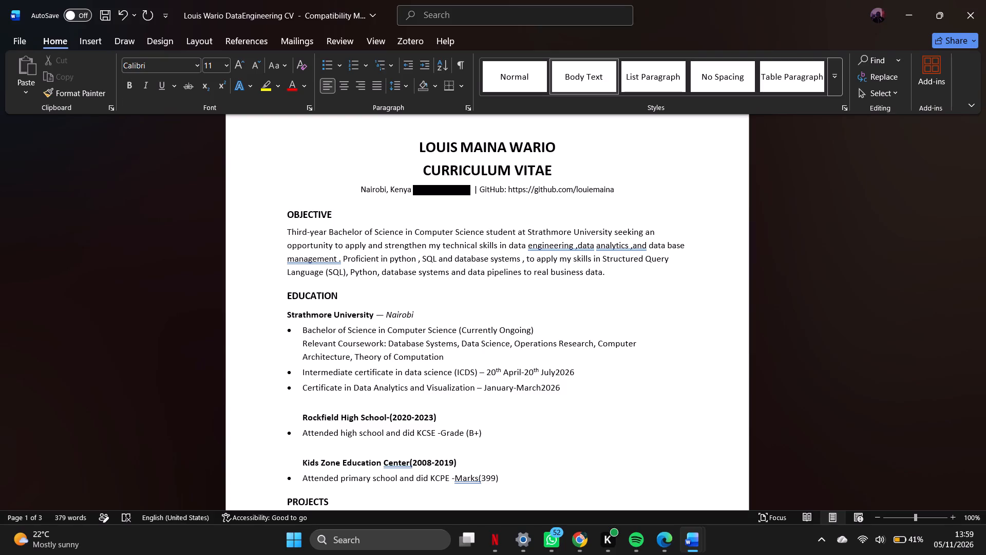
key(space)
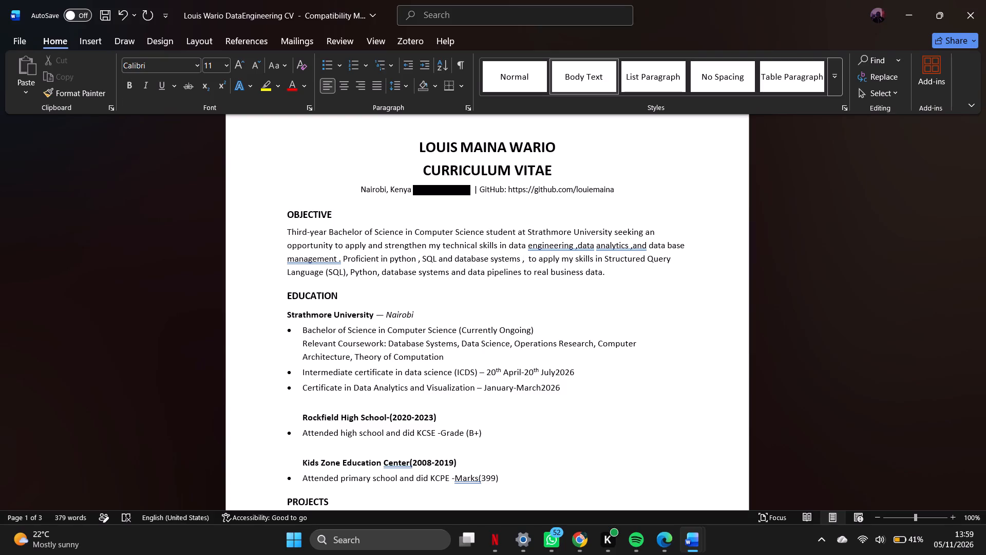
text(with a s)
text(trong)
key(space)
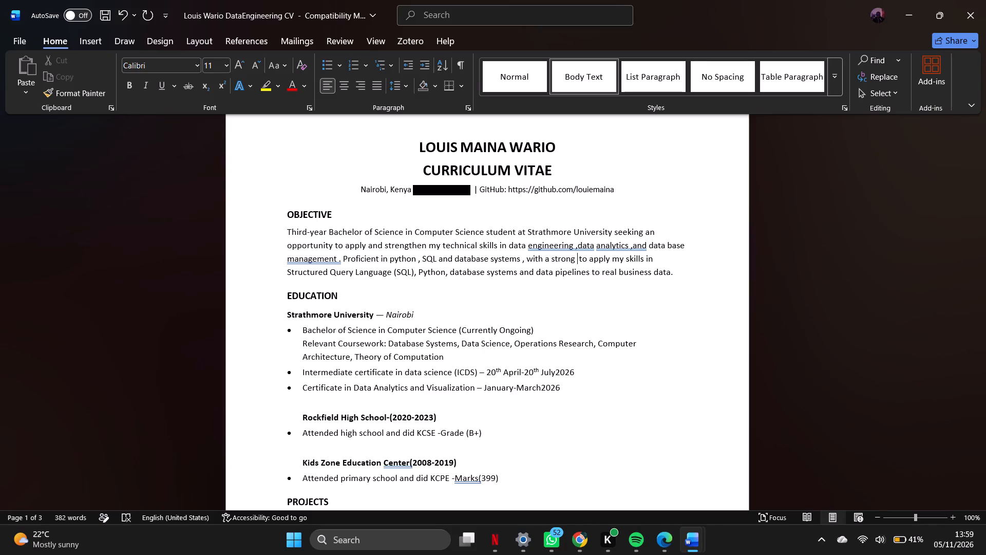
text(interest)
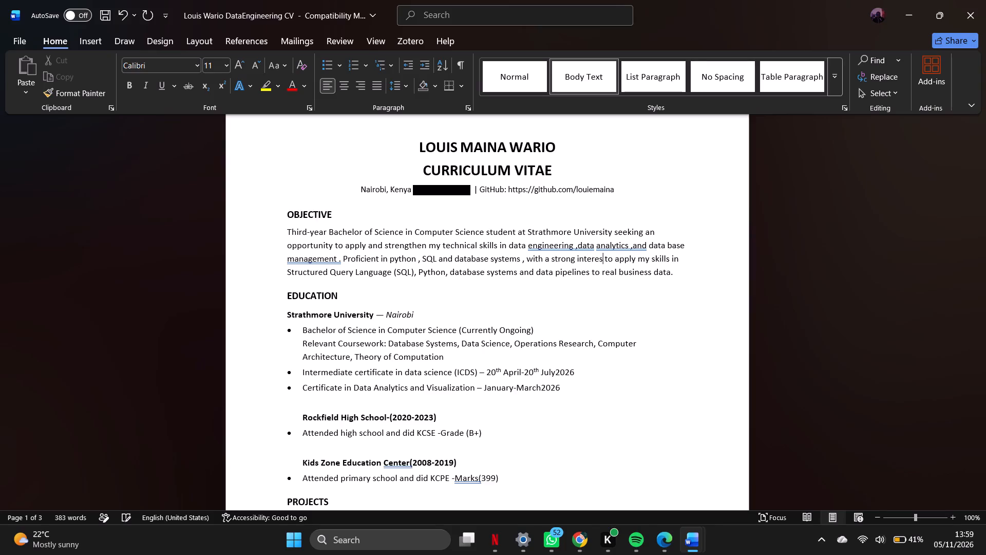
key(space)
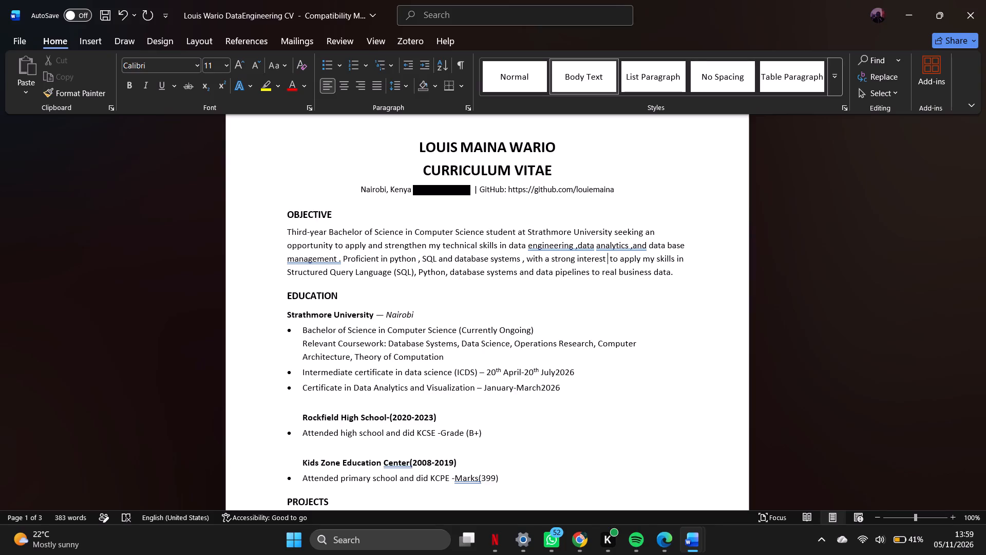
text(in)
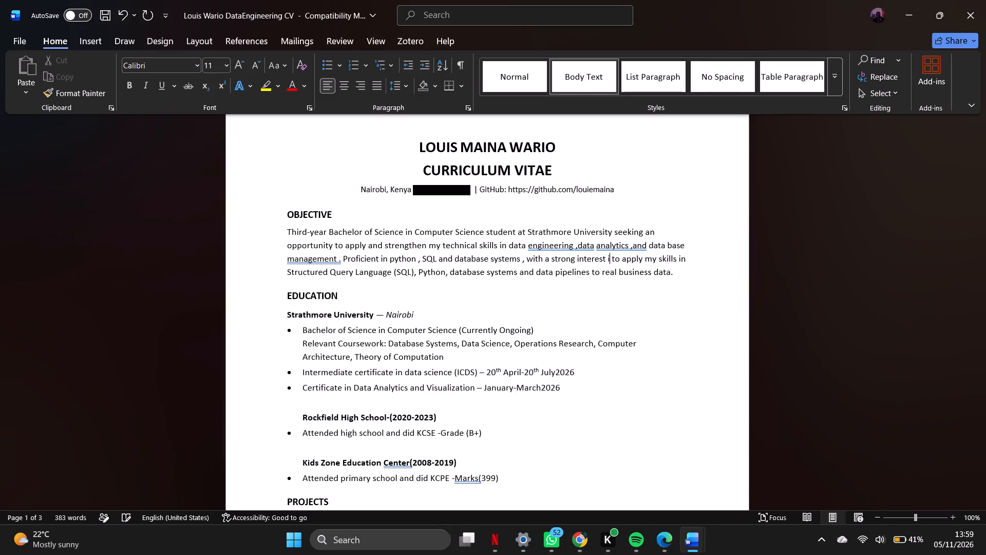
key(space)
Add "developing efficient data solutions" after "with a strong interest in" in the Objective.
text(de)
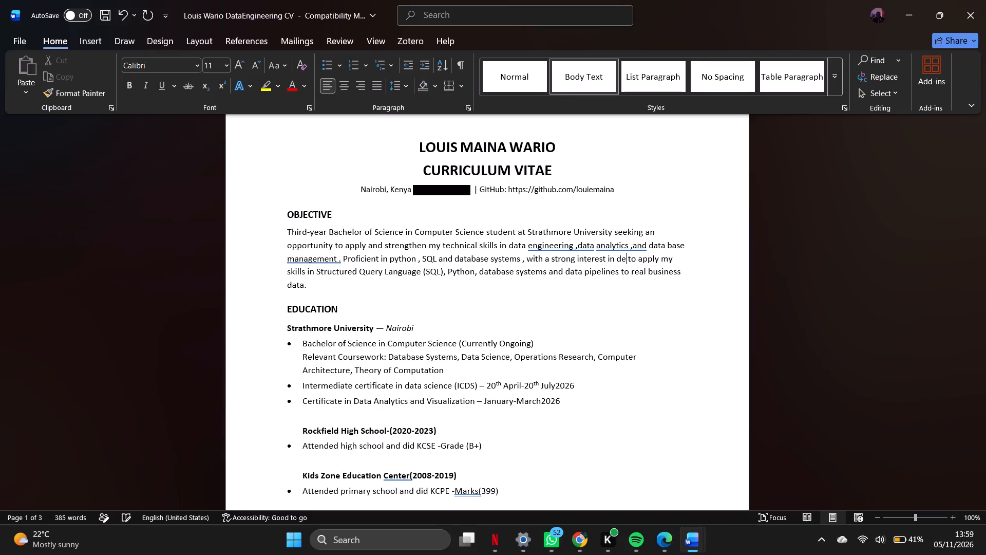
text(veloping)
key(space)
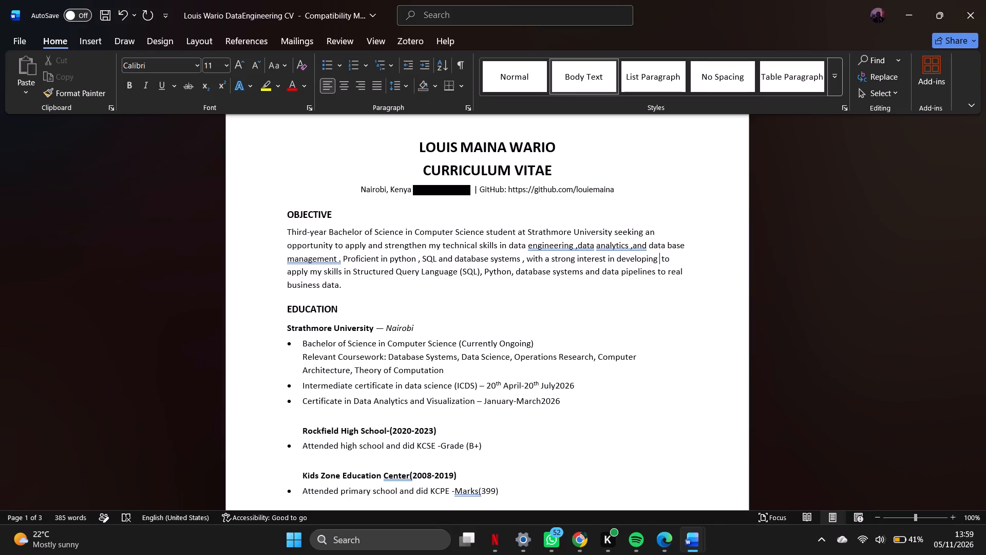
text(efficient)
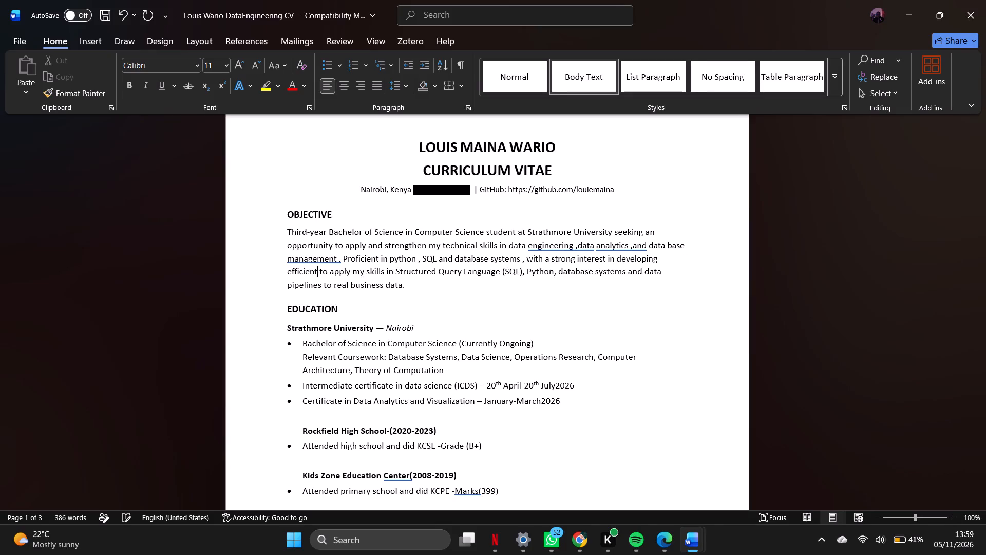
key(space)
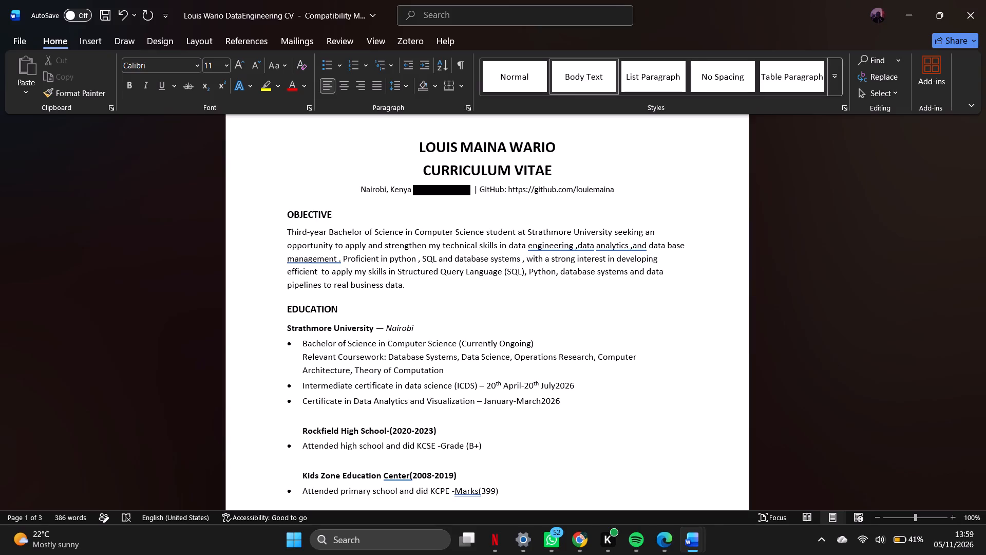
text(data)
key(space)
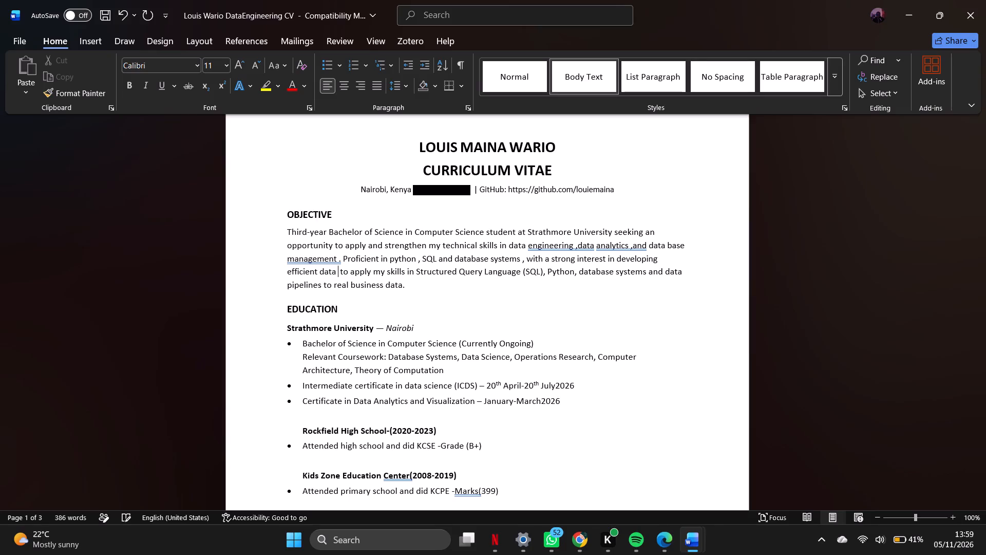
text(solutions)
key(space)
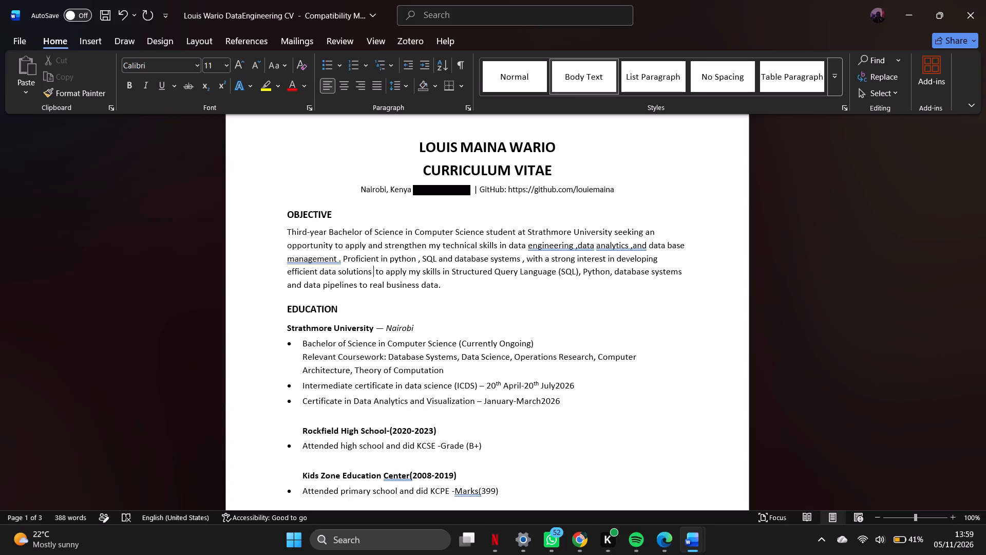
Insert ",building data pipelines" after "efficient data solutions" in the Objective.
key(comma)
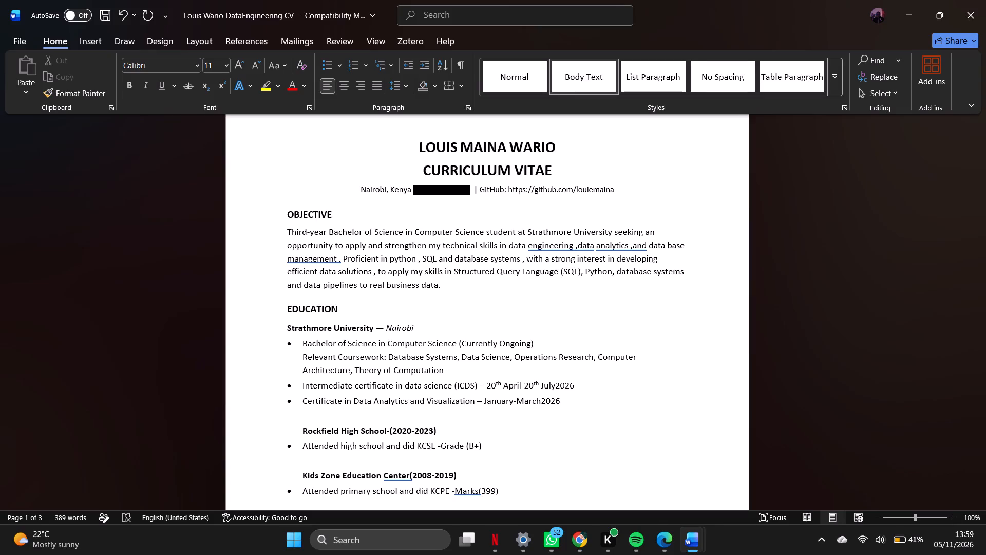
text(buildin)
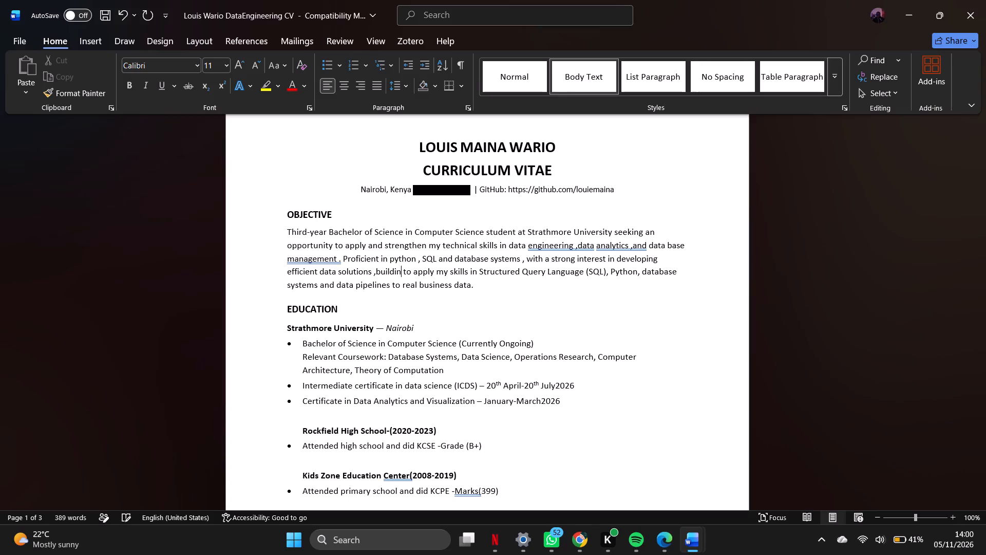
text(g data pip)
key(e)
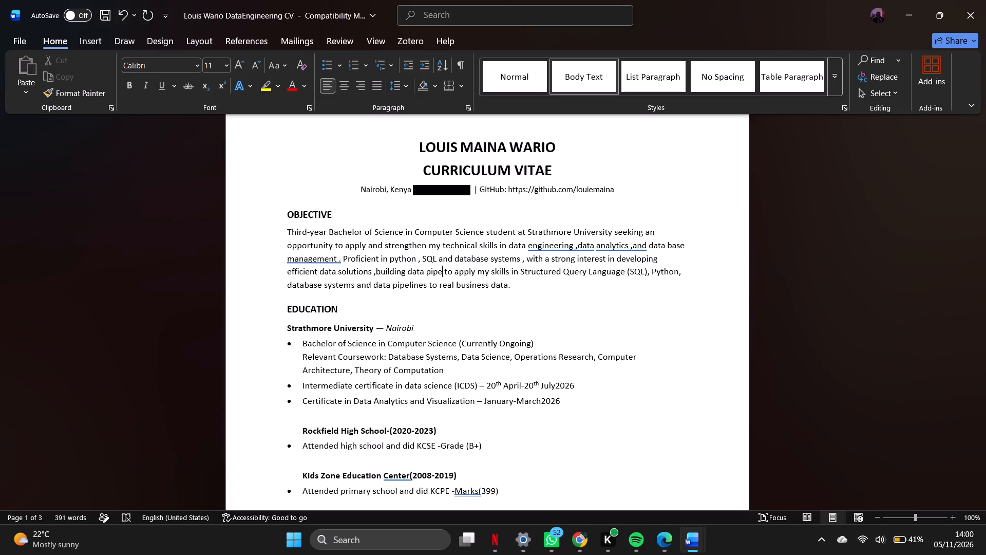
text(lines)
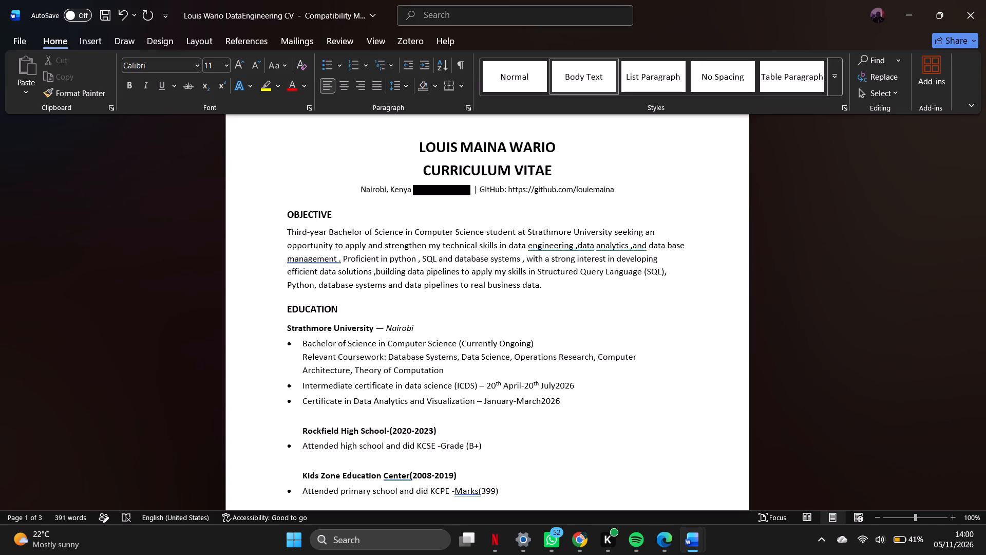
Finish the Objective's proficiency sentence after "data pipelines" with "and solving real world business challenges .".
key(space)
text(and)
key(space)
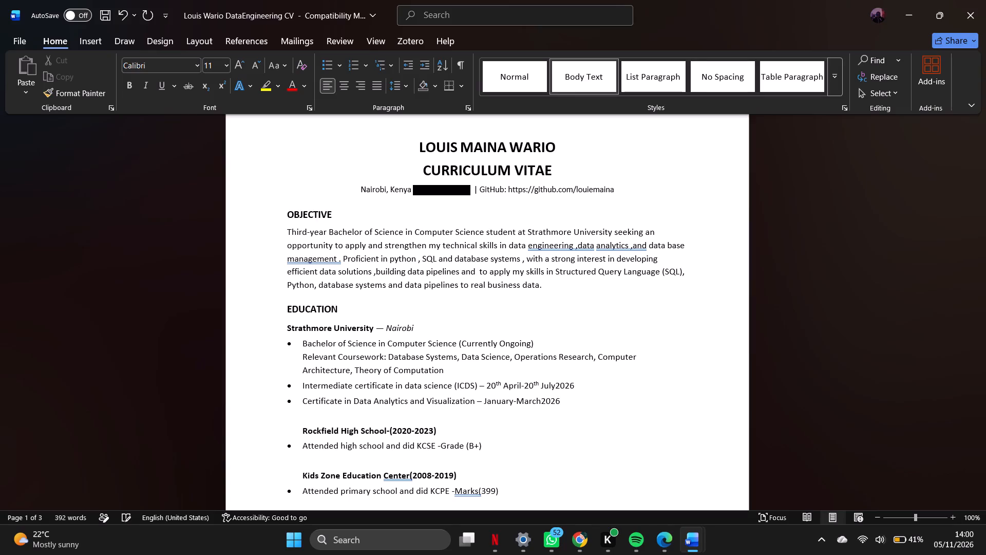
text(solving real world)
key(space)
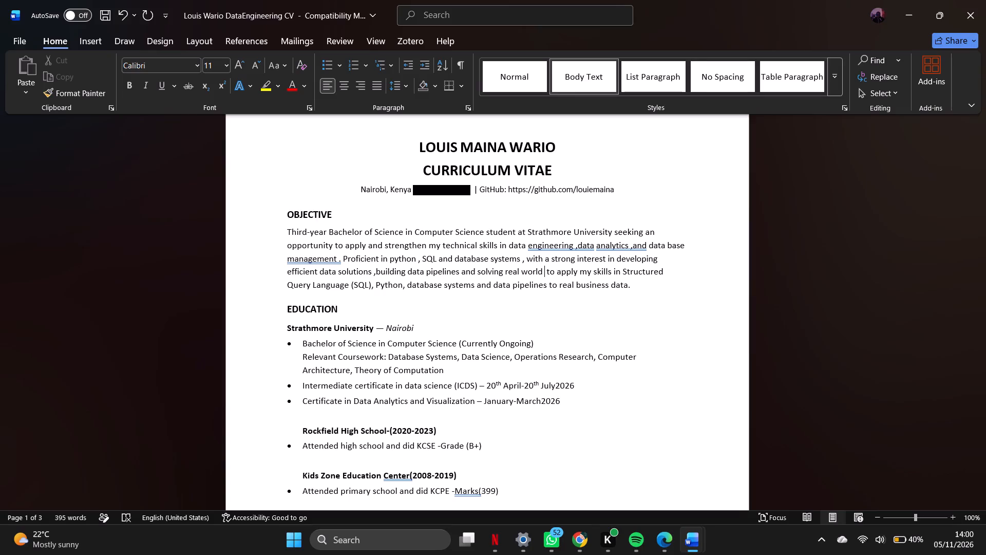
text(business)
key(space)
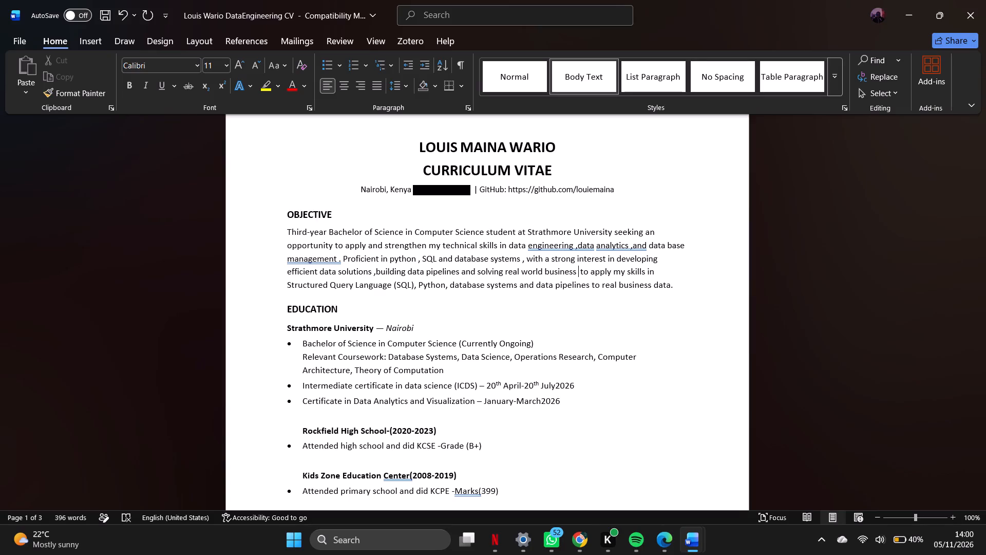
text(challenges)
key(space)
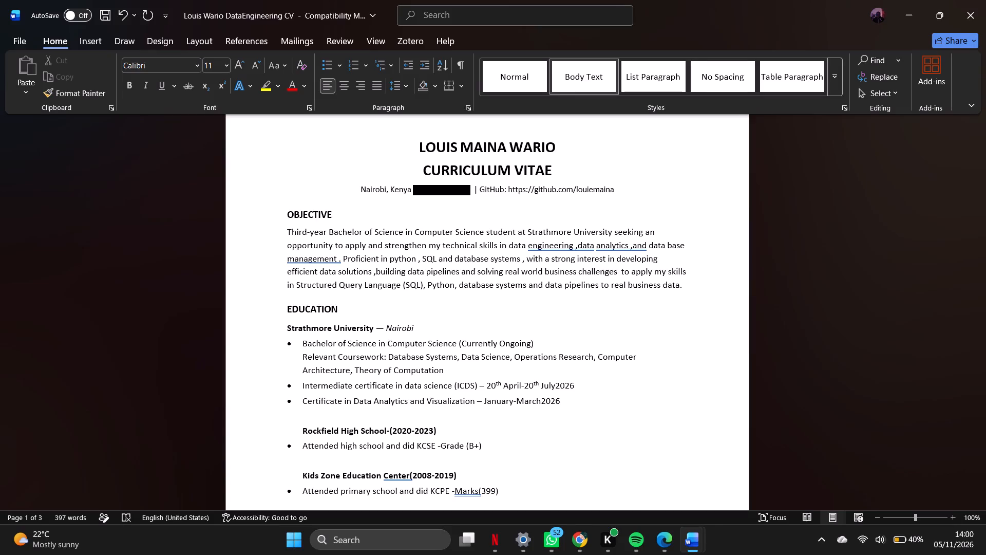
text(.)
key(space)
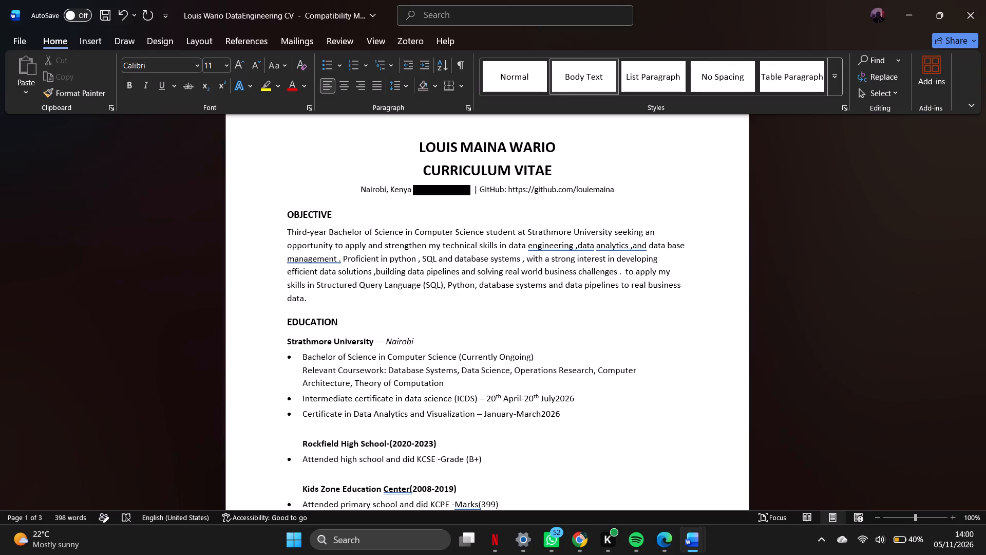
Start a new Objective sentence after "business challenges ." with "Eager to contribute to an innovative team".
key(e)
text(ager)
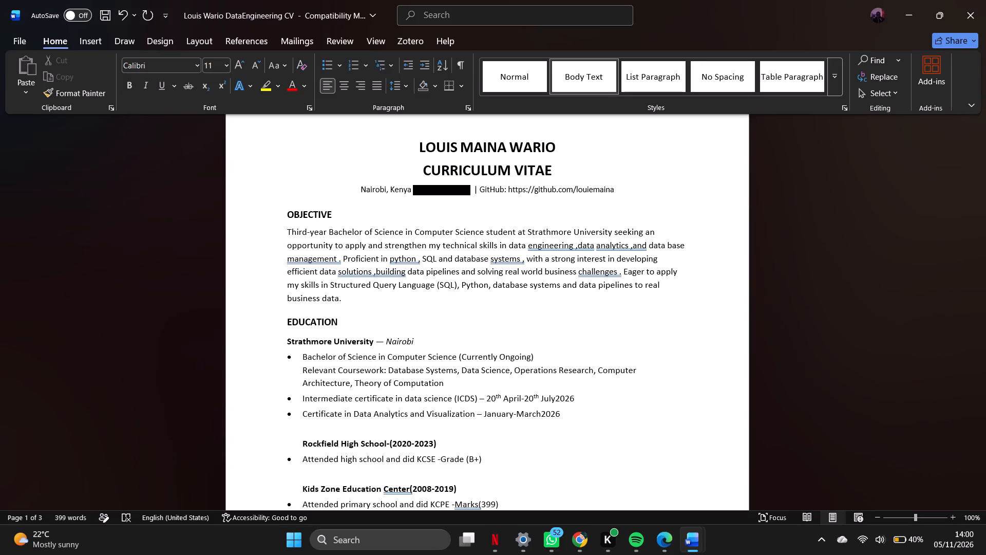
key(space)
text(to contribute)
key(space)
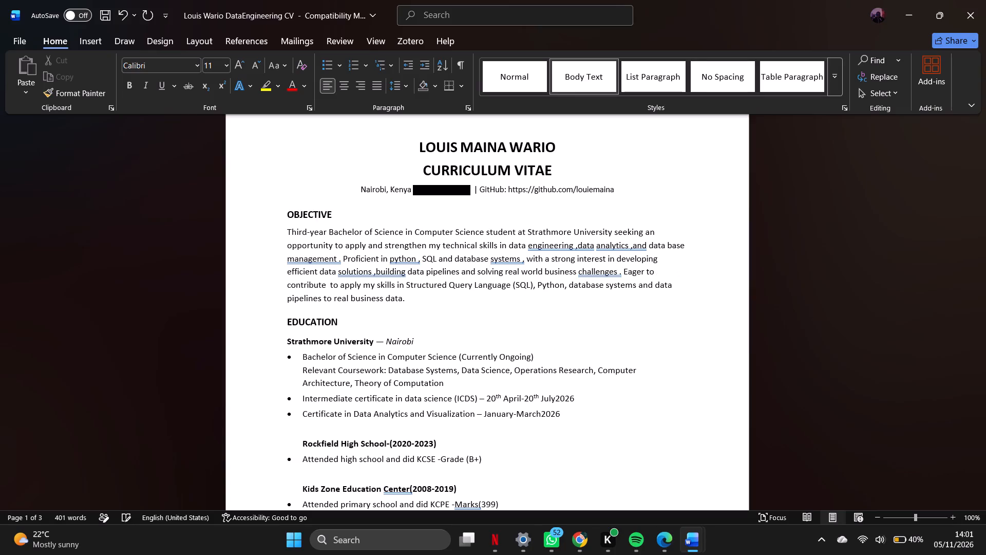
text(to an innovative)
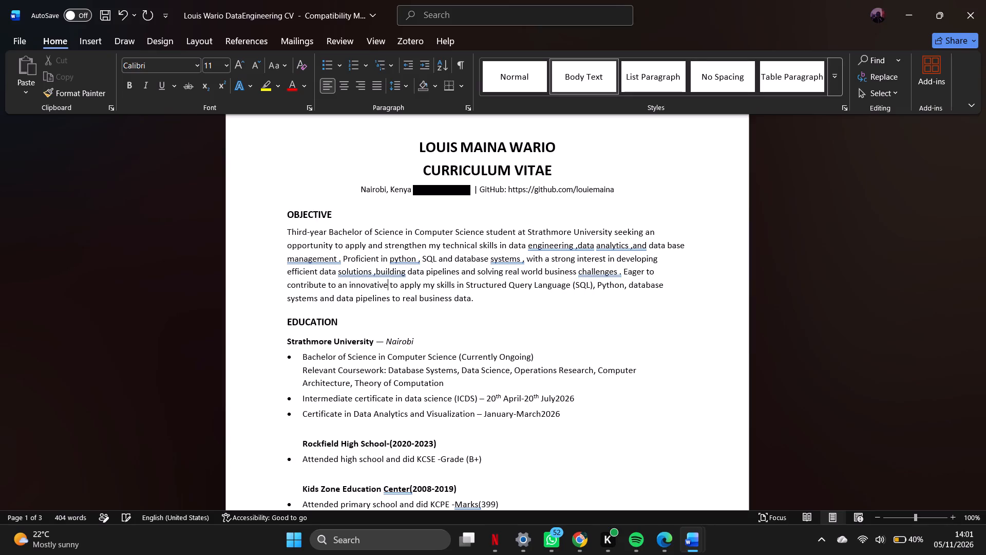
key(space)
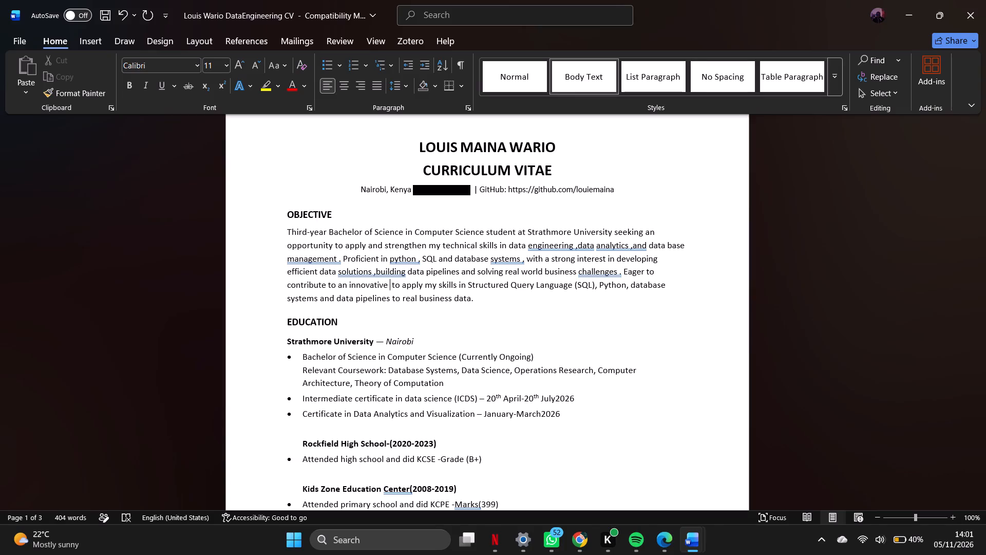
text(tea)
key(m)
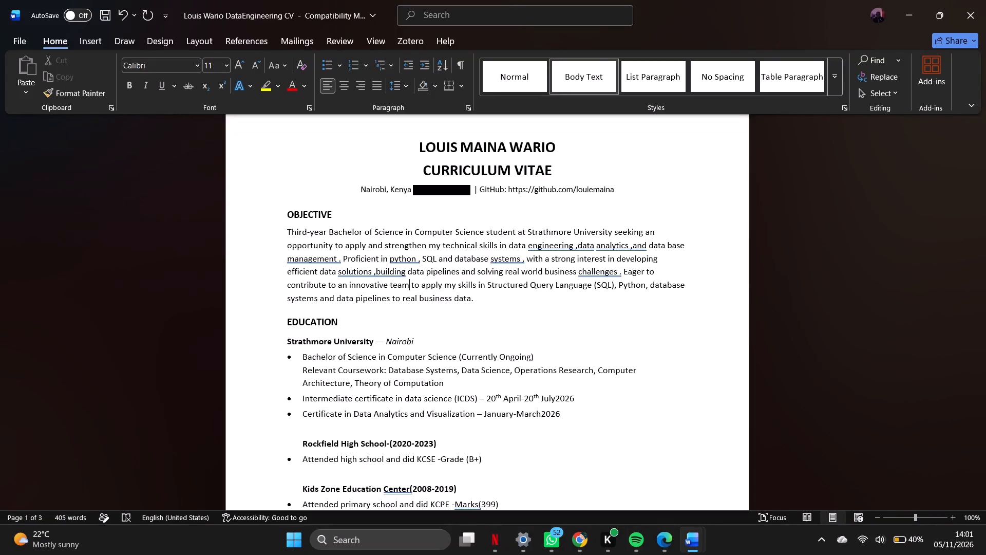
key(space)
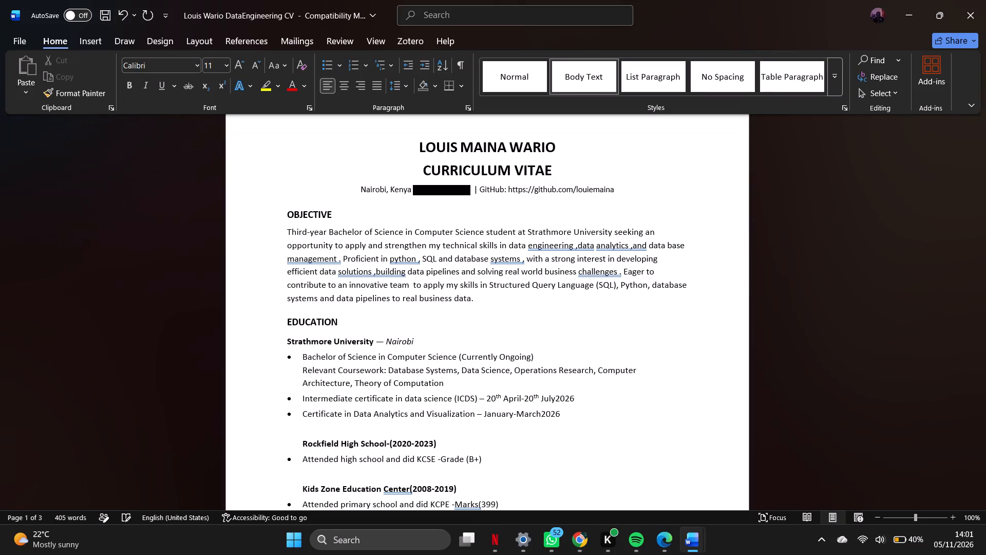
Continue the Objective's last sentence after "an innovative team" with "while gaining practical industry experience".
text(while)
key(space)
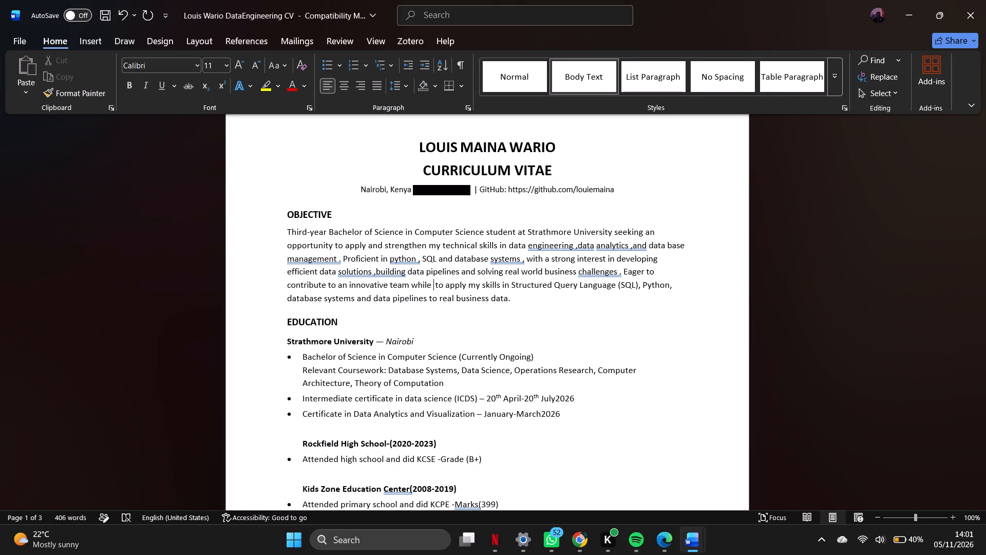
text(gaining)
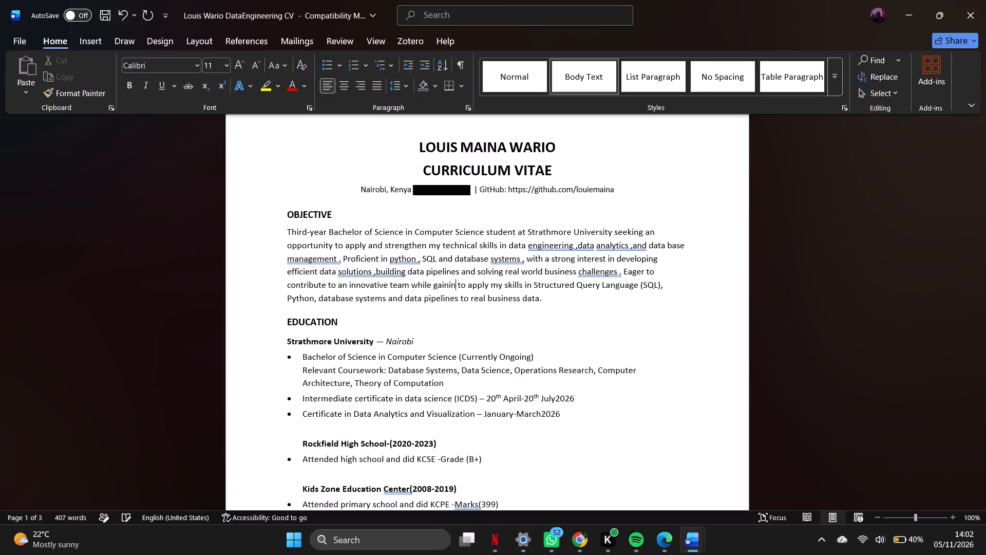
key(space)
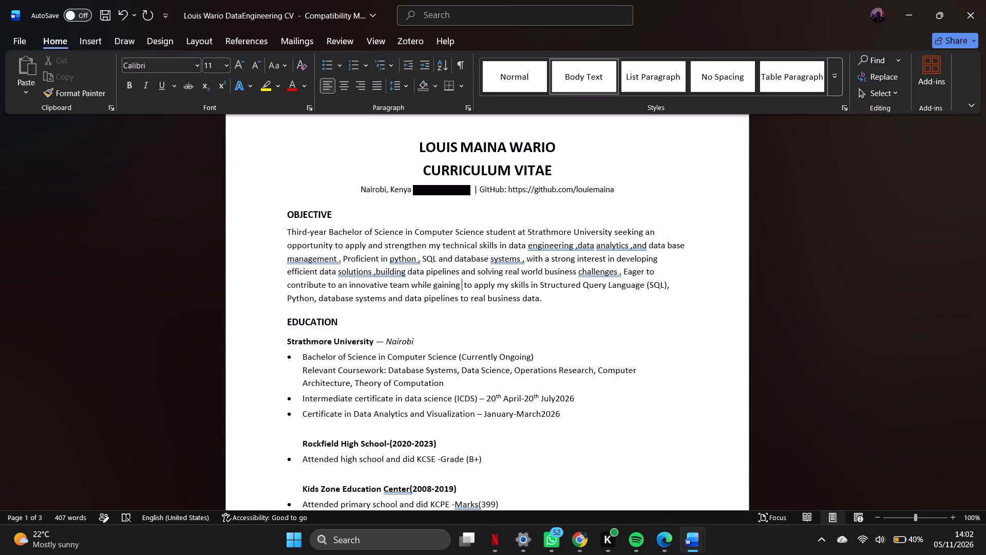
text(practicle)
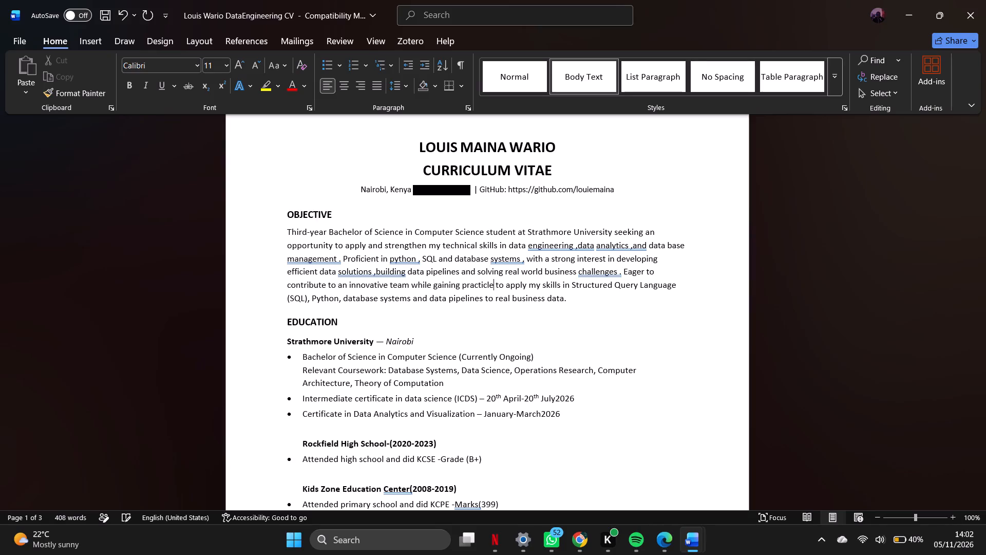
key(space)
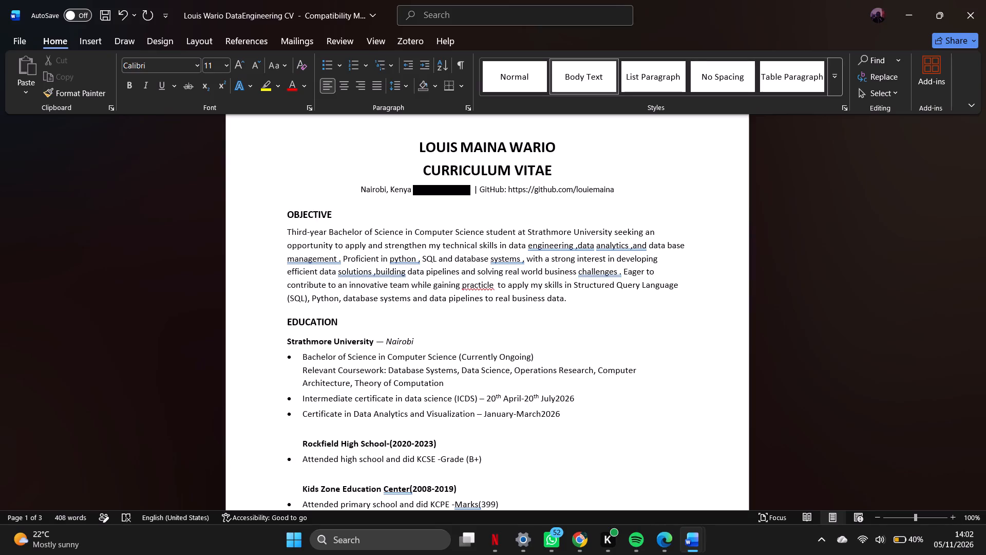
key(BackSpace)
key(BackSpace)
key(BackSpace)
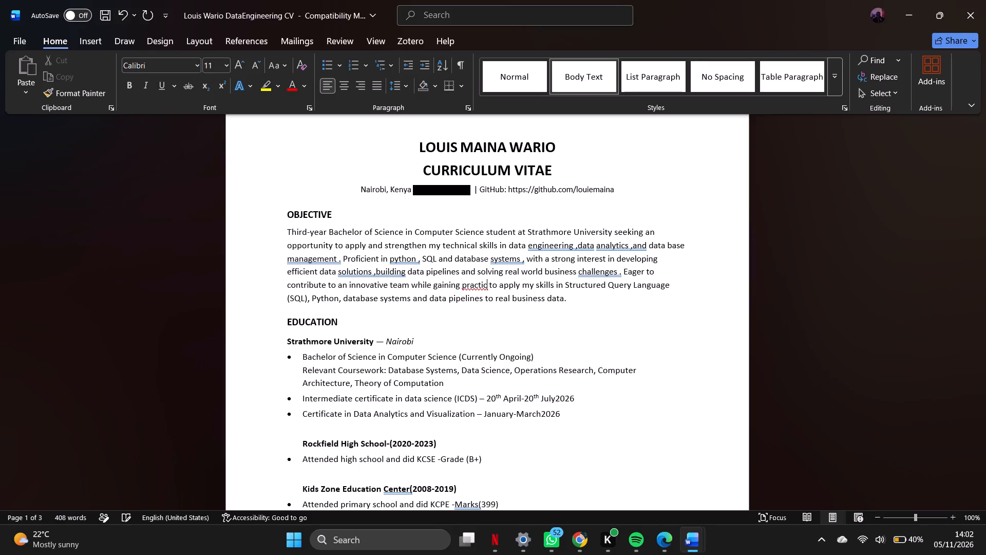
text(al)
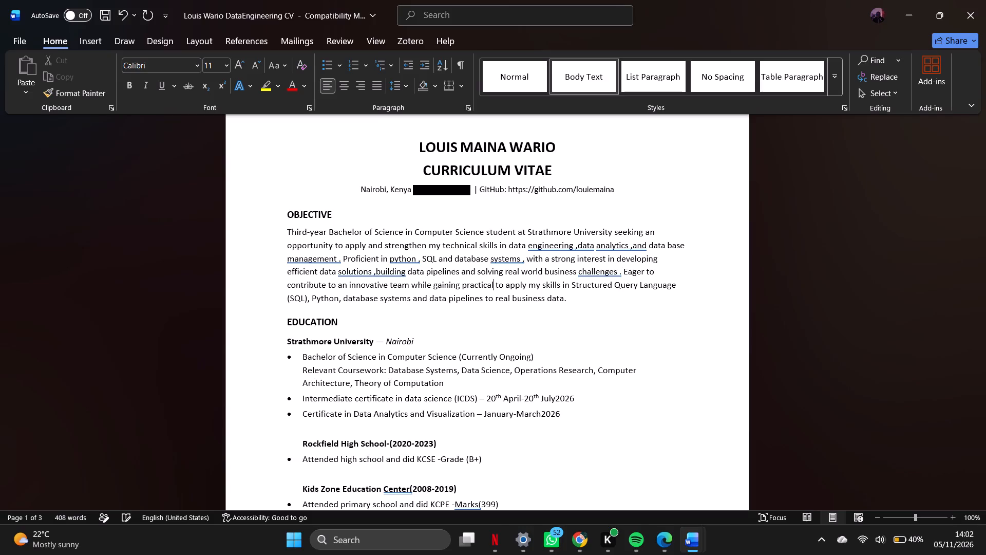
key(space)
text(in)
text(dustry)
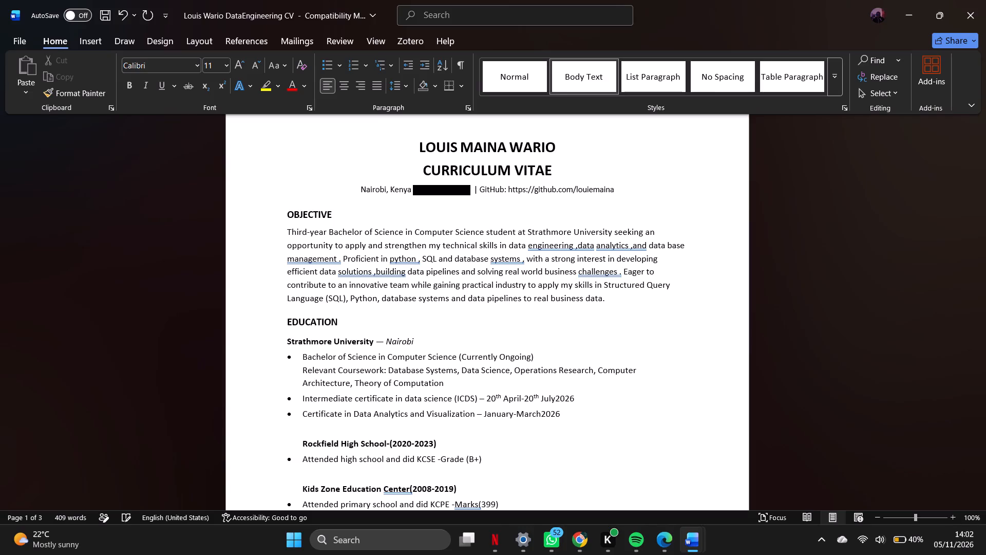
key(space)
text(experienc)
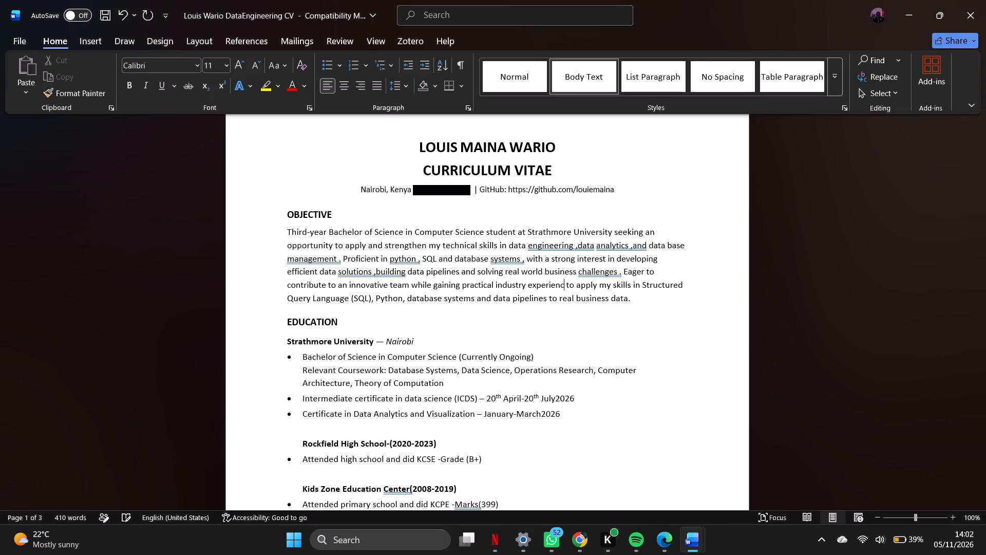
key(e)
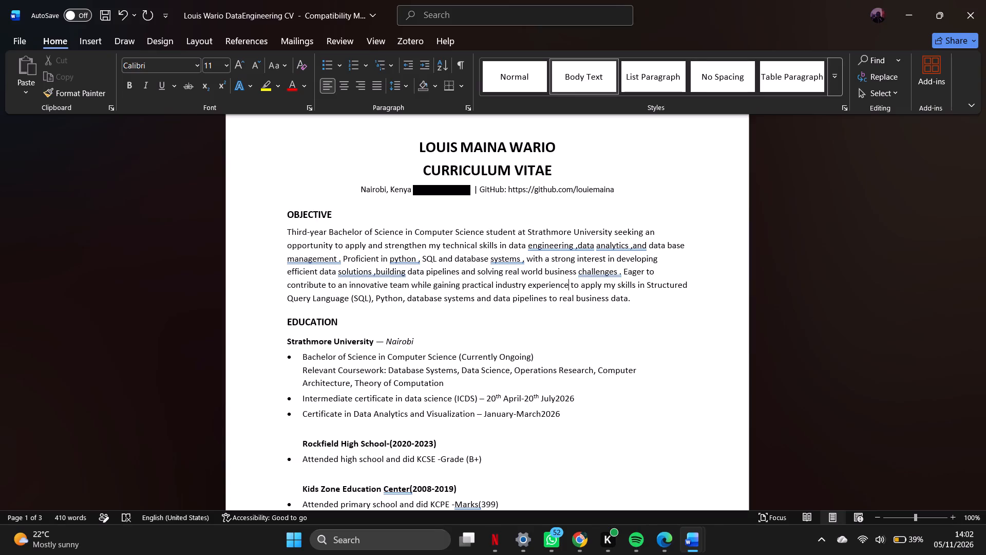
End that Objective sentence after "industry experience" with "and professional growth .".
key(space)
text(and)
key(space)
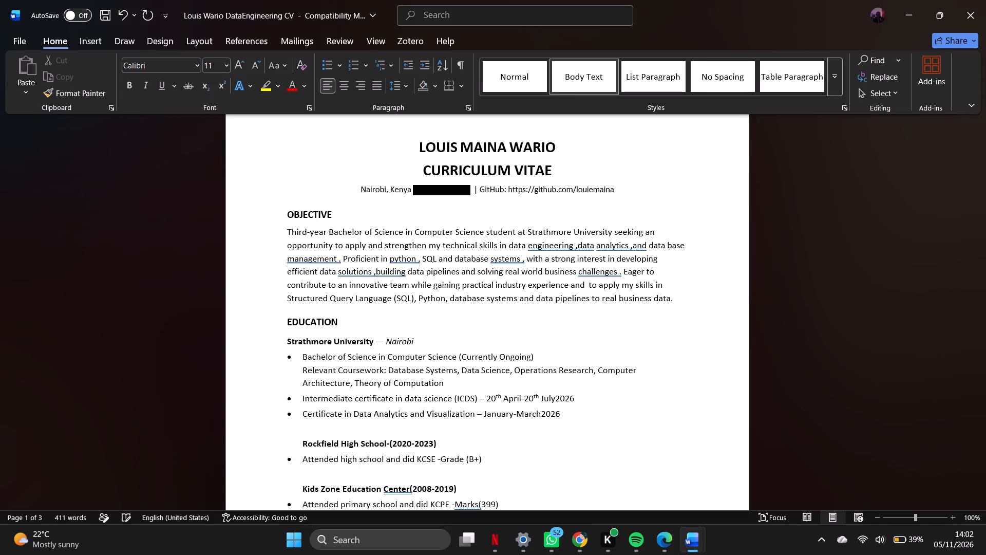
key(p)
text(rofessiona)
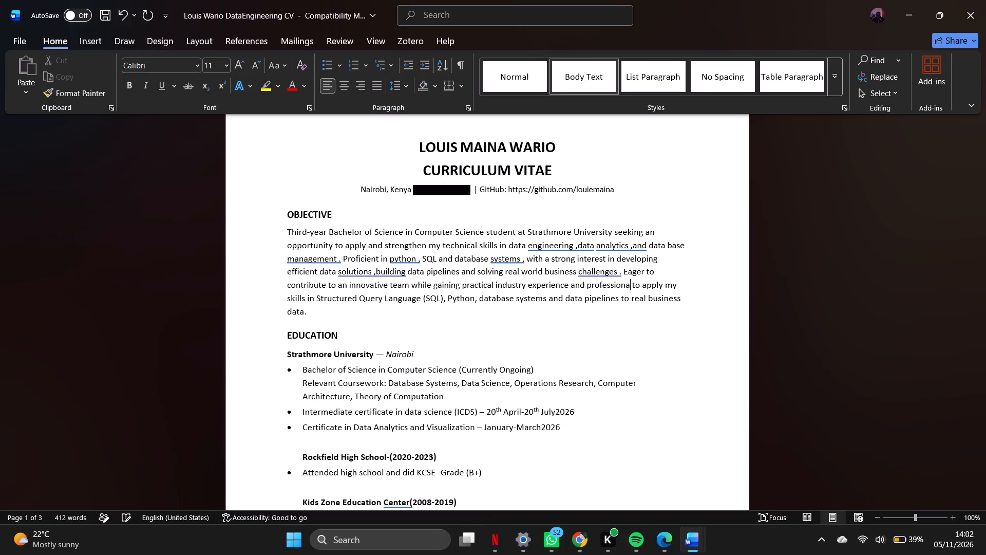
text(l)
key(space)
text(growth)
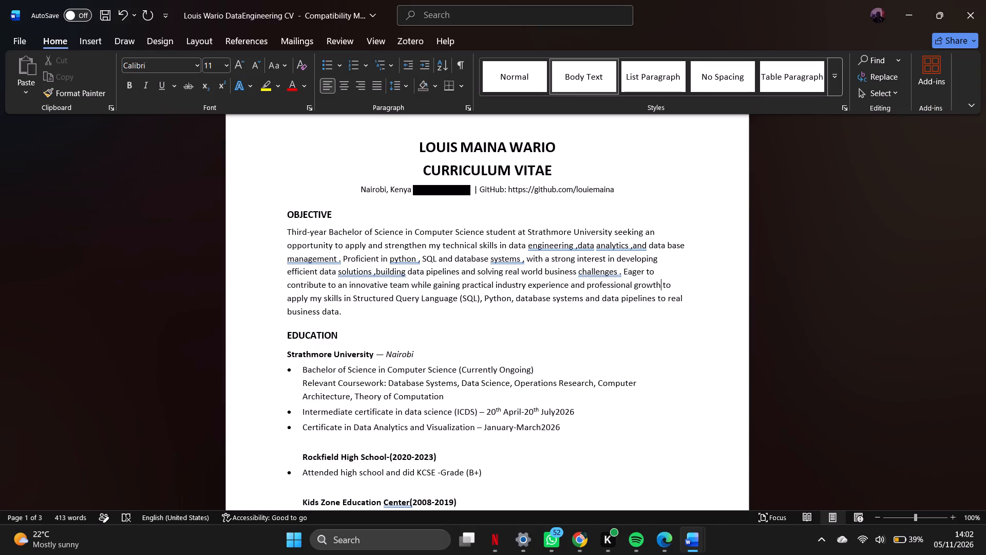
key(space)
key(period)
Delete the leftover Objective text after "professional growth .", from "to apply my skills in Structured Query Language" through "real business data.".
click(343, 311)
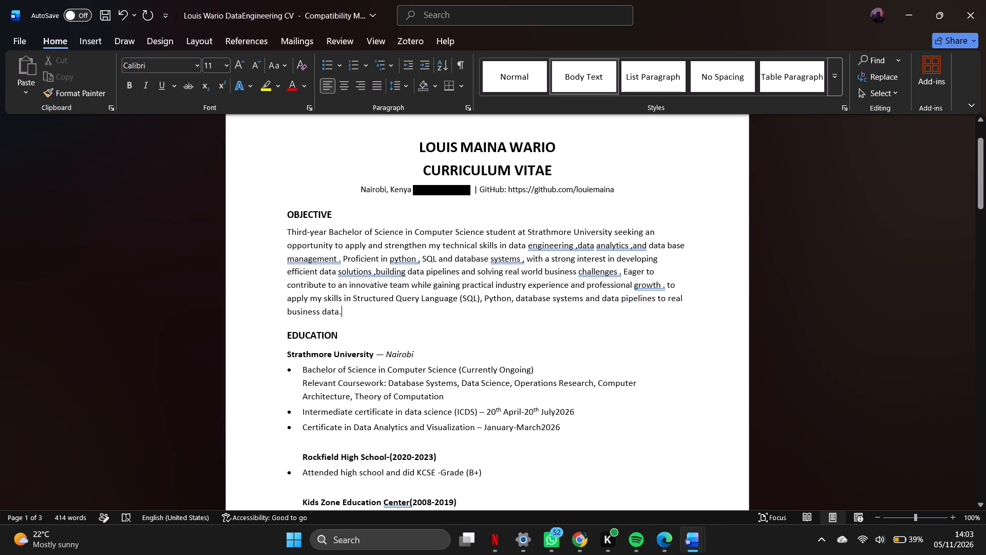
key(BackSpace)
key(BackSpace)
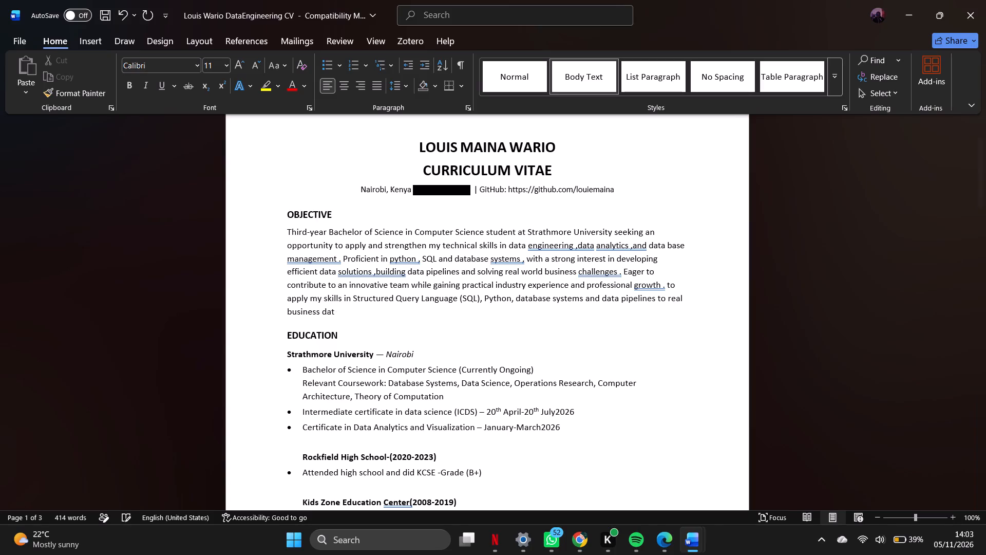
key(BackSpace)
key(BackSpace)
key(BackSpace)
key(BackSpace)
key(BackSpace)
key(BackSpace)
key(BackSpace)
key(BackSpace)
key(BackSpace)
key(BackSpace)
key(BackSpace)
key(BackSpace)
key(BackSpace)
key(BackSpace)
key(BackSpace)
key(BackSpace)
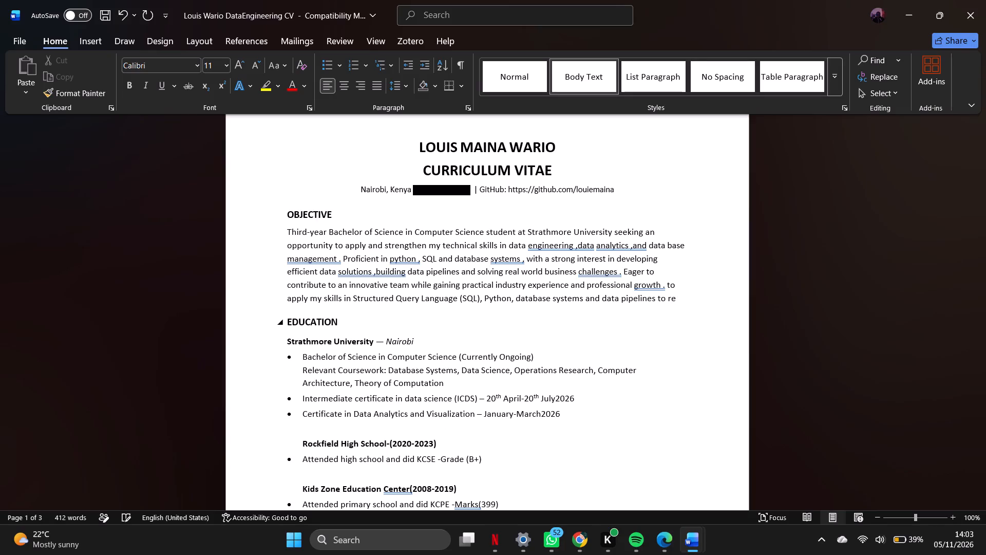
key(BackSpace)
key(BackSpace)
key(BackSpace)
key(BackSpace)
key(BackSpace)
key(BackSpace)
key(BackSpace)
key(BackSpace)
key(BackSpace)
key(BackSpace)
key(BackSpace)
key(BackSpace)
key(BackSpace)
key(BackSpace)
key(BackSpace)
key(BackSpace)
key(BackSpace)
key(BackSpace)
key(BackSpace)
key(BackSpace)
key(BackSpace)
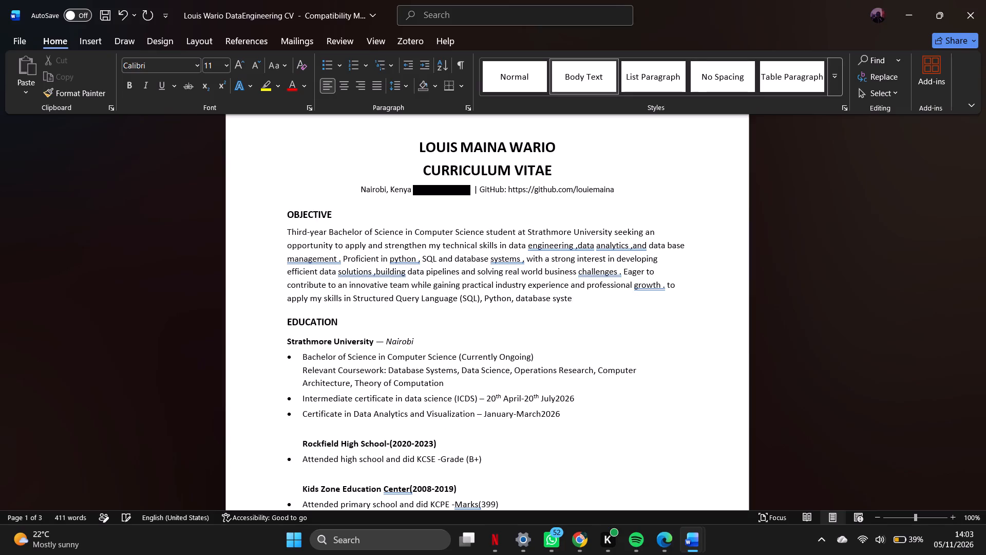
key(BackSpace)
key(BackSpace)
key(BackSpace)
key(BackSpace)
key(BackSpace)
key(BackSpace)
key(BackSpace)
key(BackSpace)
key(BackSpace)
key(BackSpace)
key(BackSpace)
key(BackSpace)
key(BackSpace)
key(BackSpace)
key(BackSpace)
key(BackSpace)
key(BackSpace)
key(BackSpace)
key(BackSpace)
key(BackSpace)
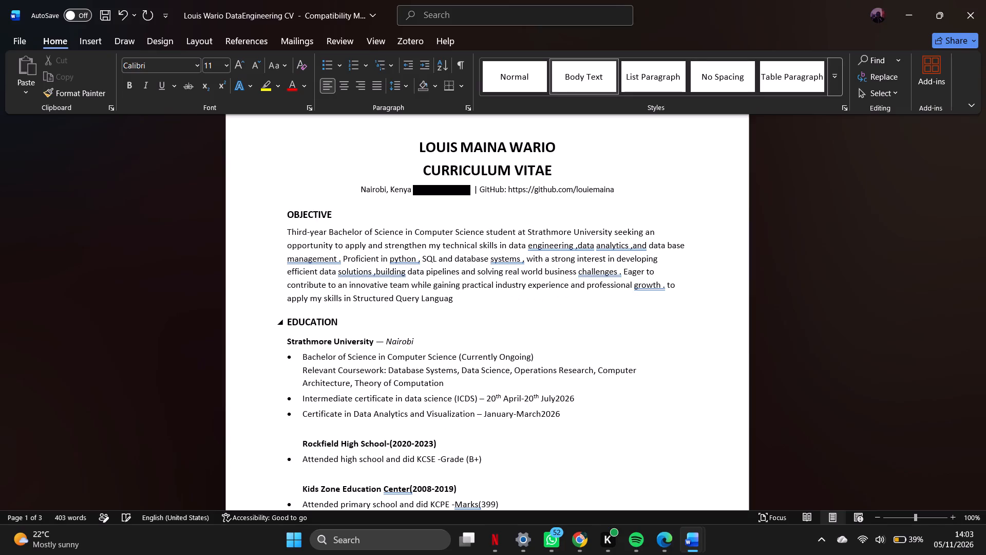
key(BackSpace)
key(BackSpace)
key(BackSpace)
key(BackSpace)
key(BackSpace)
key(BackSpace)
key(BackSpace)
key(BackSpace)
key(BackSpace)
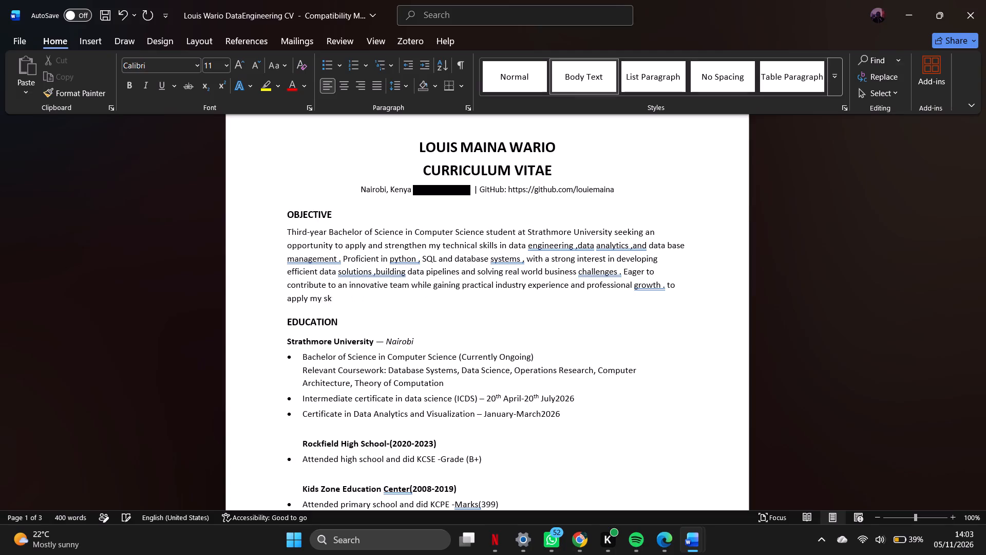
key(BackSpace)
key(BackSpace)
key(BackSpace)
key(BackSpace)
key(BackSpace)
key(BackSpace)
key(BackSpace)
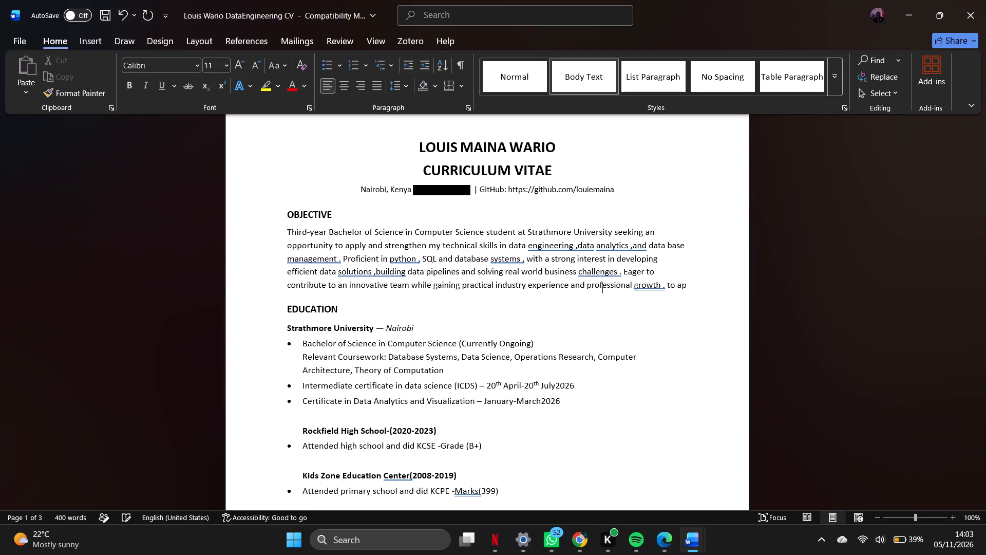
key(BackSpace)
key(BackSpace)
key(BackSpace)
key(BackSpace)
key(BackSpace)
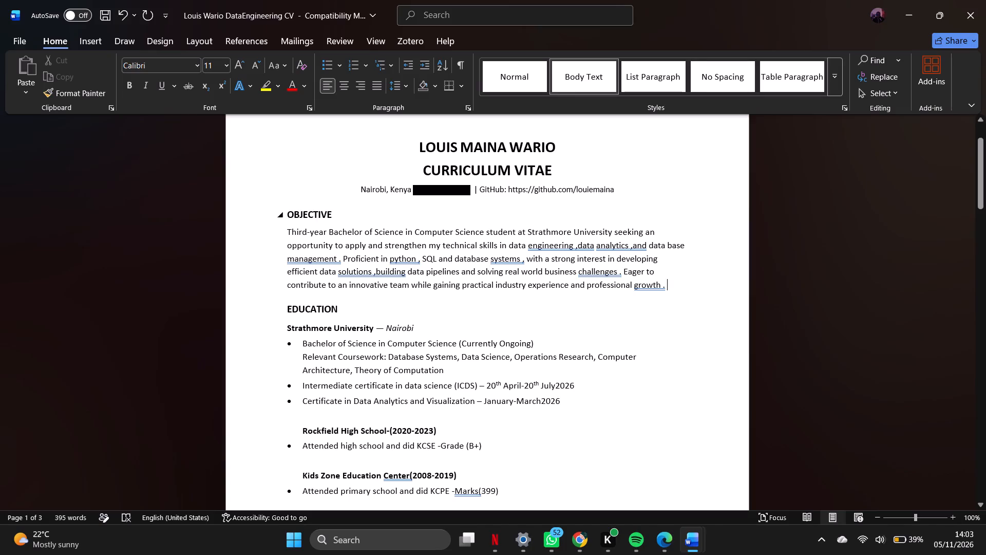
Open the Objective with "Motivated" and change "Third-year" to lowercase "third-year".
click(285, 231)
key(m)
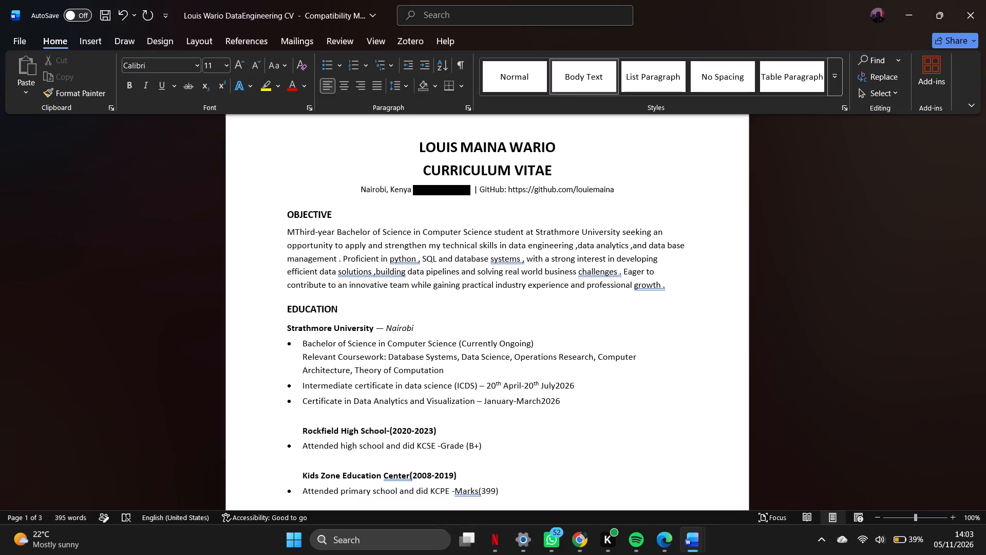
key(o)
text(tiva)
text(ted)
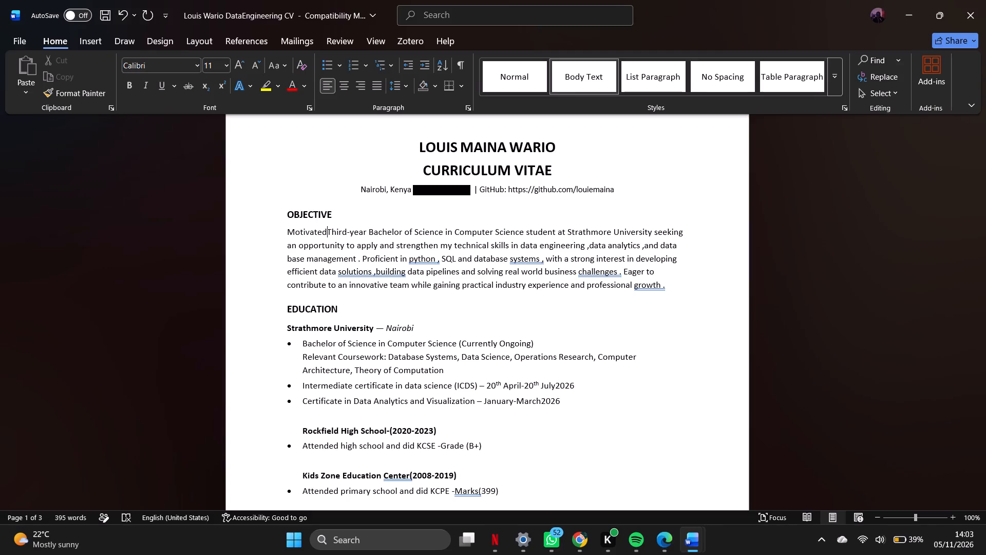
key(space)
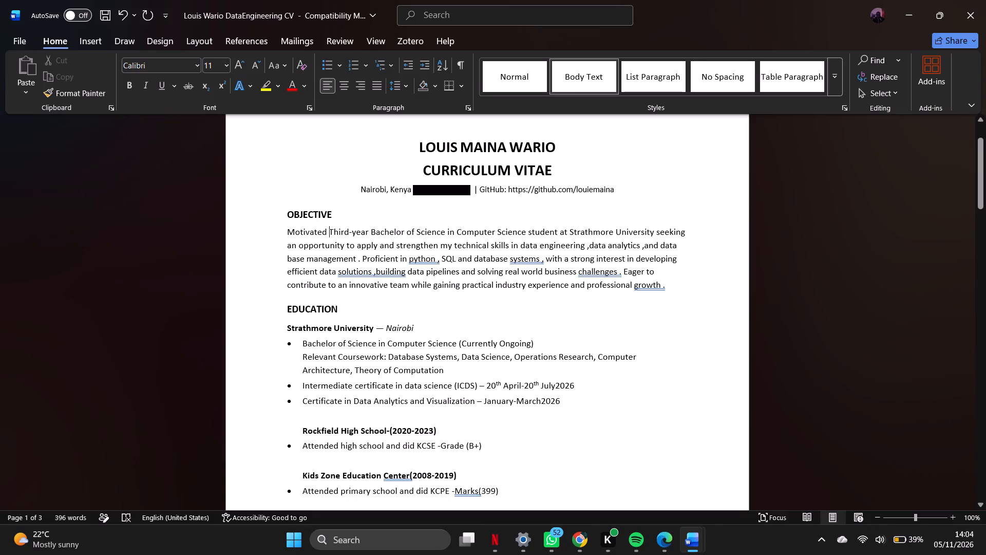
click(335, 232)
key(BackSpace)
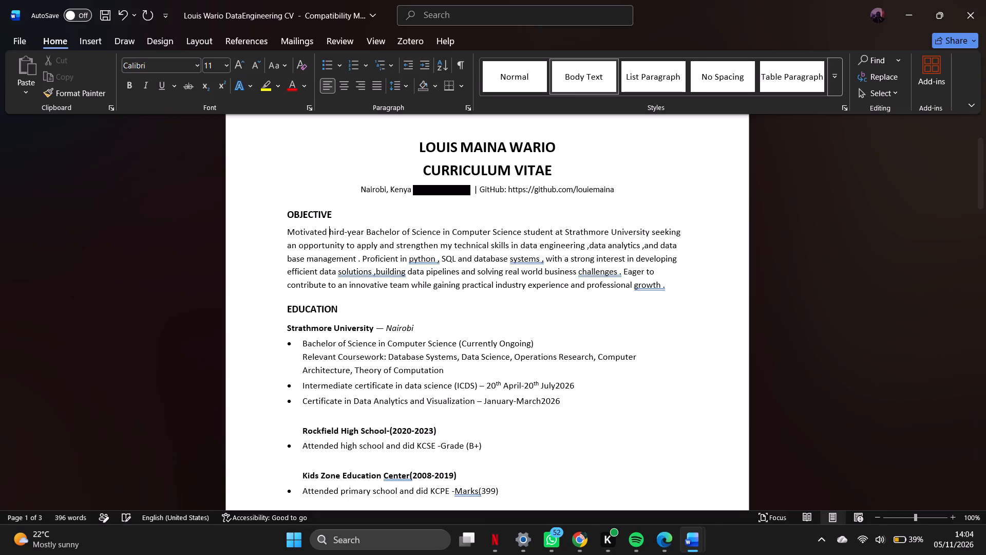
key(t)
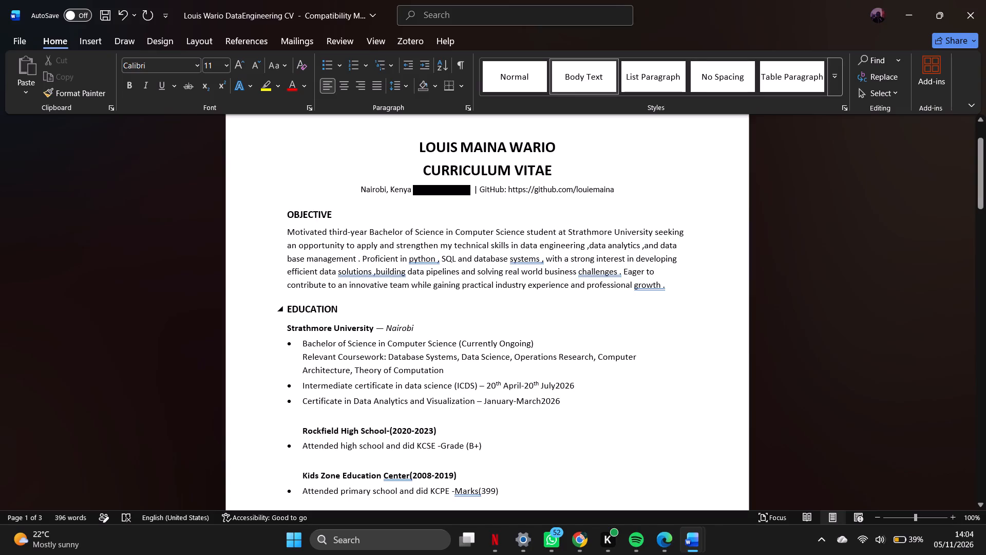
Insert a comma between "Strathmore University" and "seeking" in the Objective's first sentence.
click(666, 285)
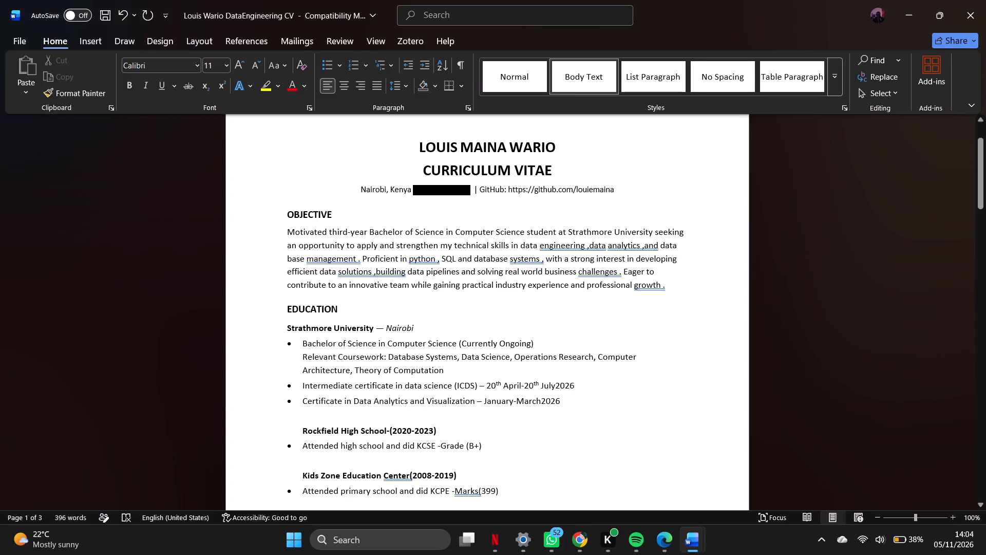
click(654, 232)
key(comma)
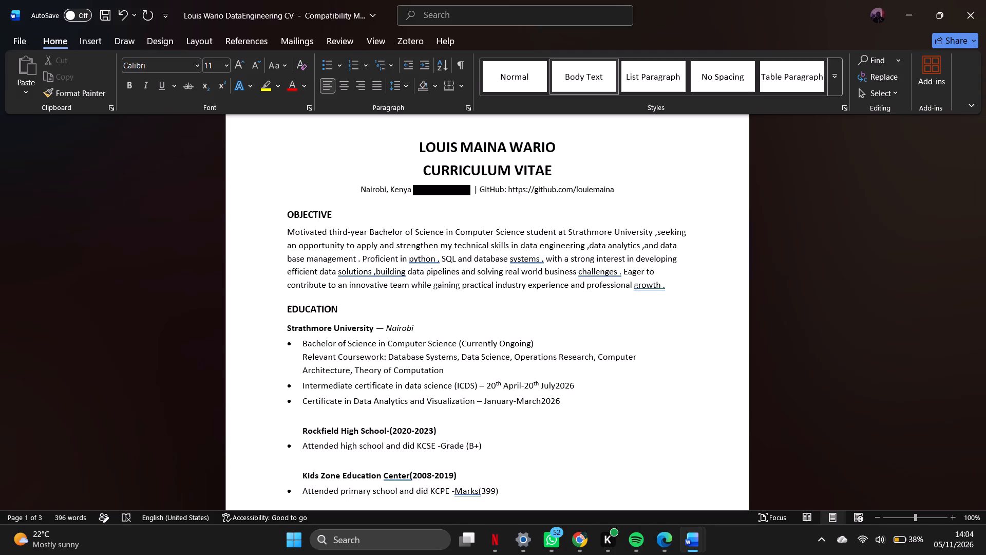
Add the missing spaces after the commas before "seeking" and "building data pipelines" in the Objective.
key(space)
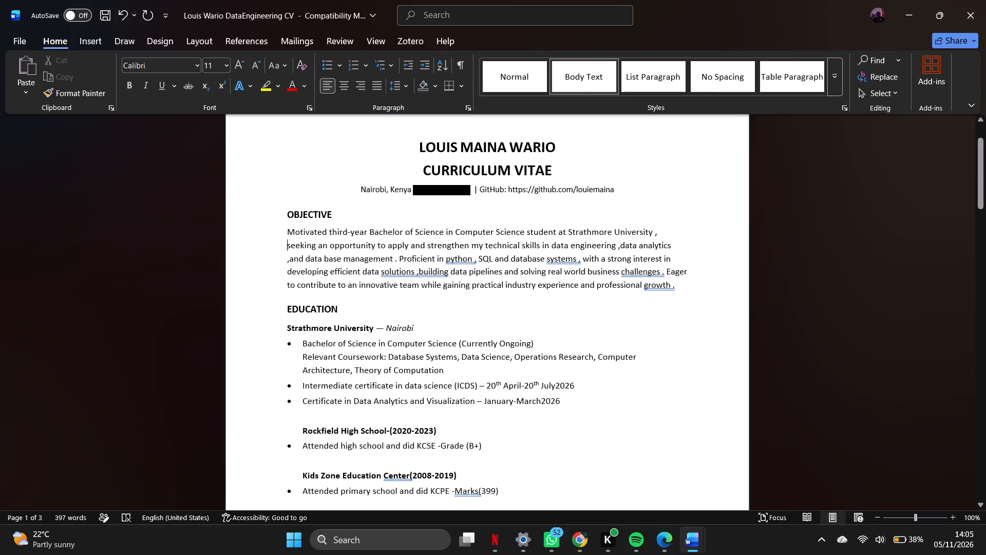
click(694, 295)
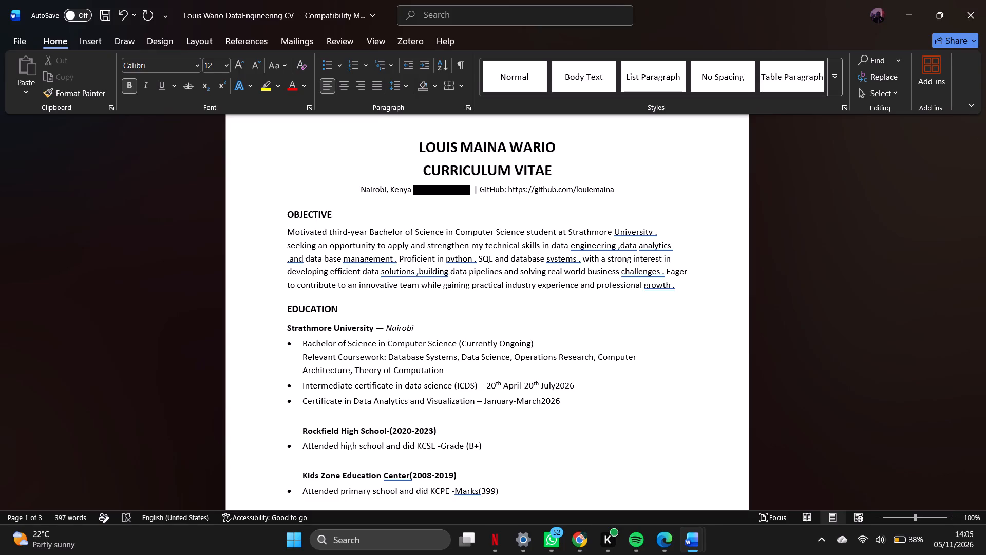
click(419, 272)
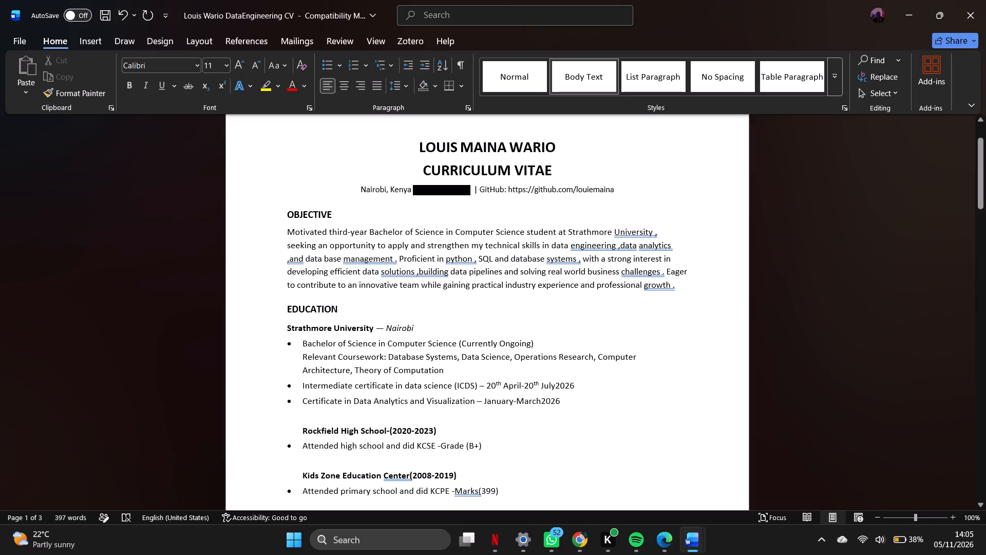
key(space)
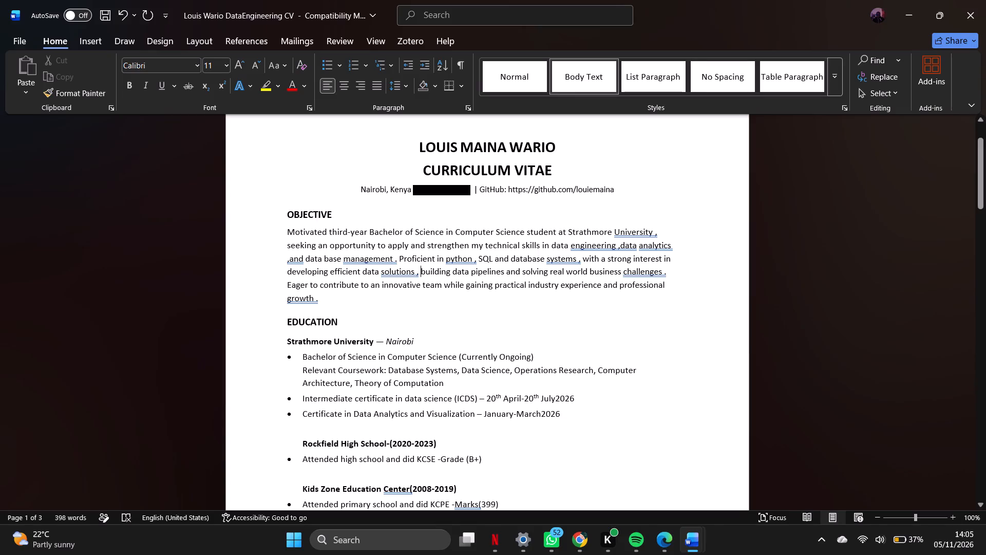
Review the CV from the Education entries down into the Data Pipeline and Database Automation project bullets.
click(699, 366)
click(699, 366)
key(Down)
key(Down)
key(Down)
key(Down)
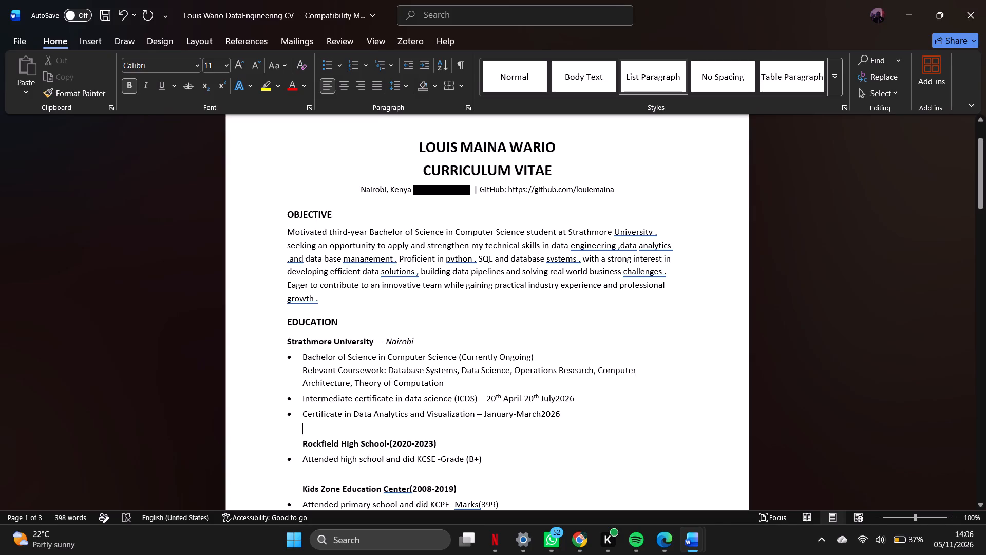
key(Down)
key(Down)
key(Down)
key(Down)
key(Down)
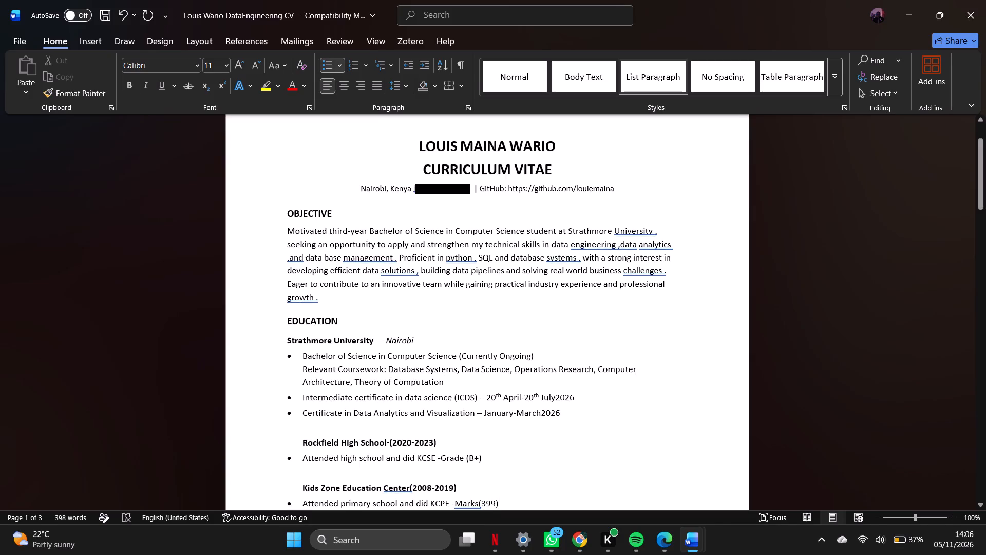
key(Down)
key(Down)
key(Down)
key(Down)
key(Down)
key(Down)
key(Down)
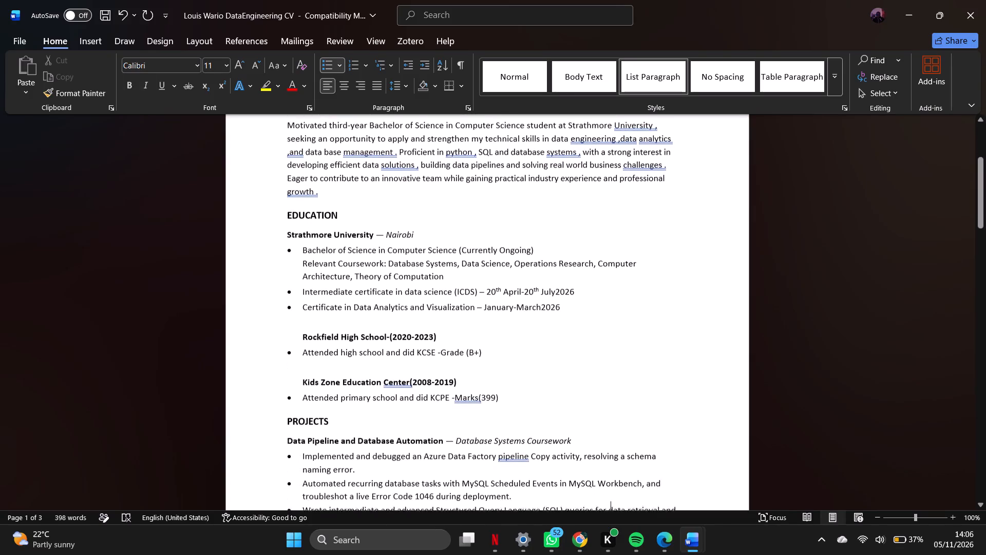
key(Down)
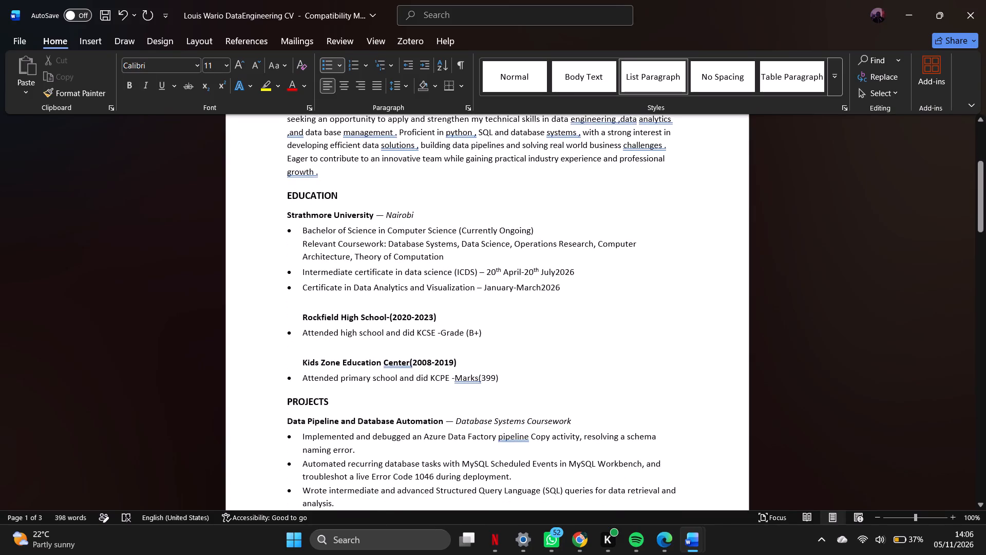
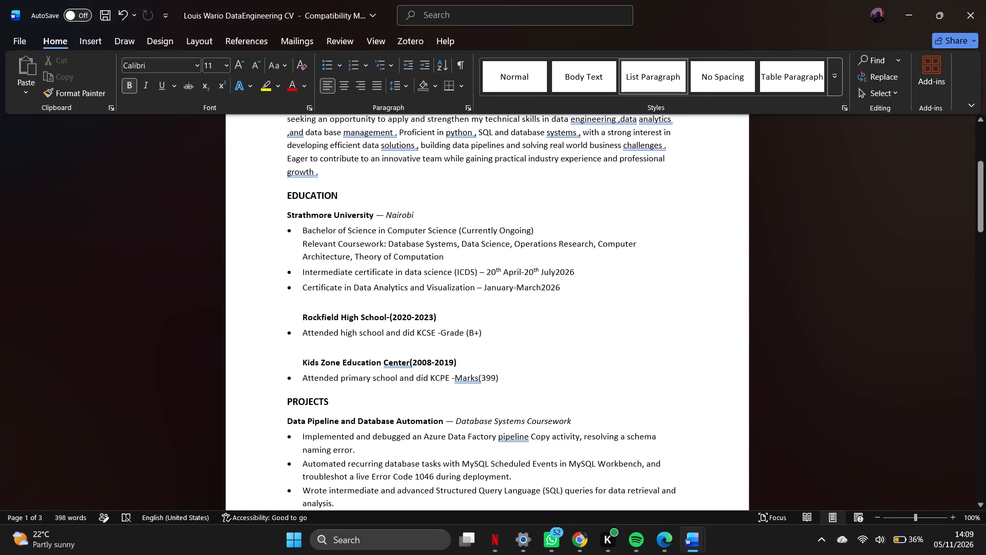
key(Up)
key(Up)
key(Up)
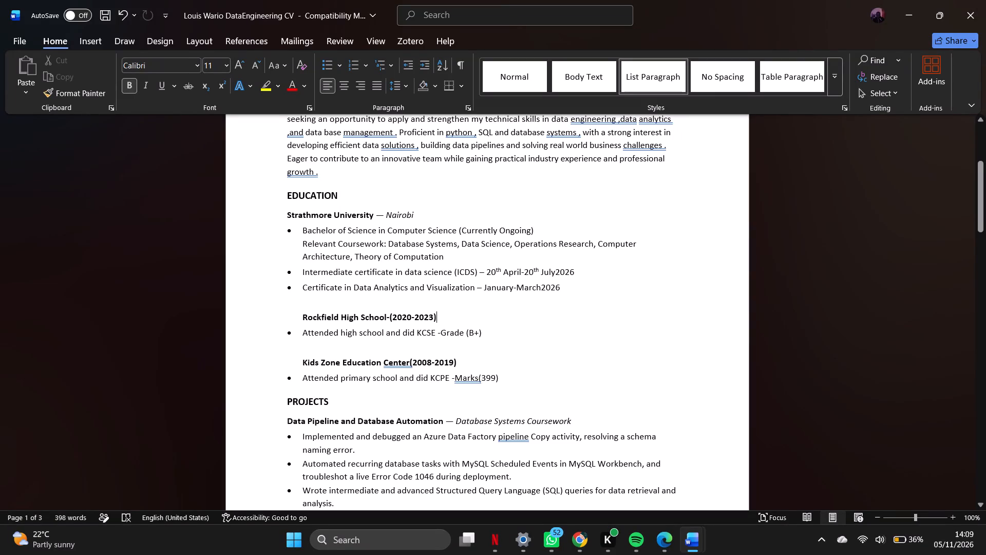
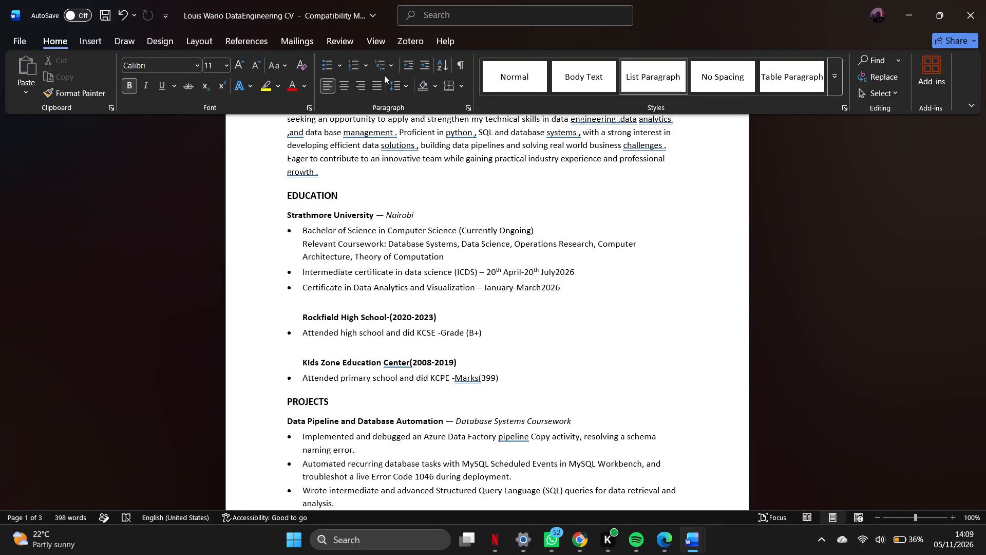
Run the spelling and grammar check, accepting "Center (", "Marks (", "Pipeline" and "Kobo Toolbox" in the Education and Projects sections.
click(339, 46)
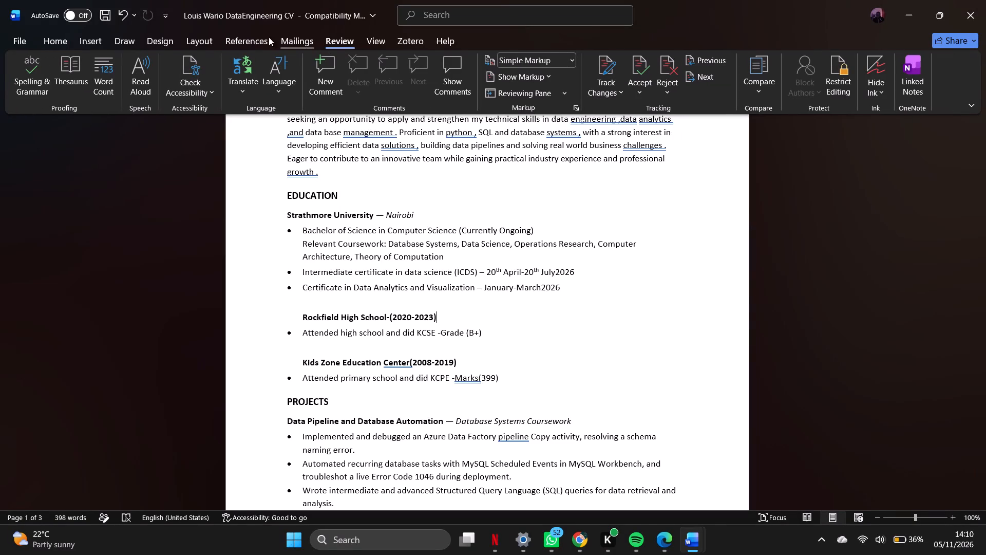
click(28, 78)
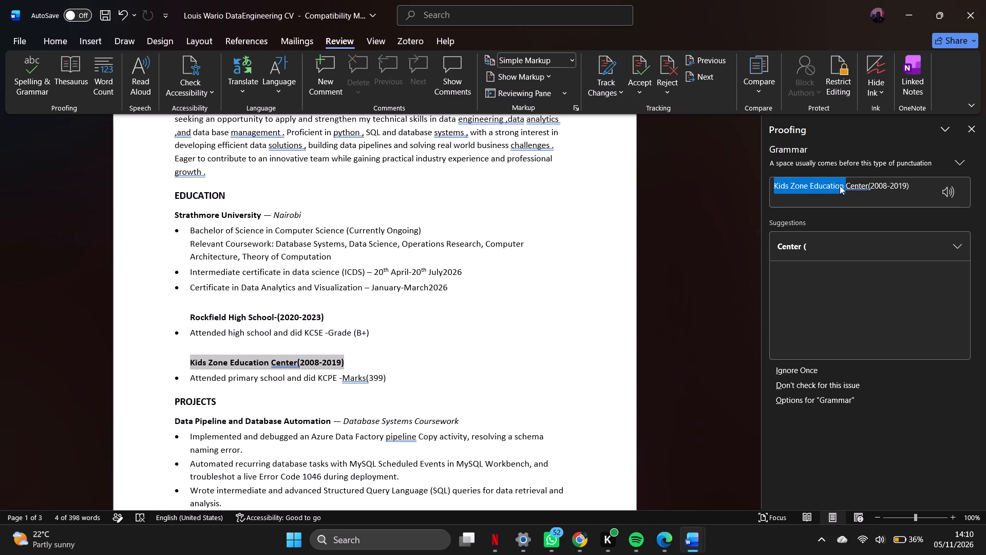
click(793, 255)
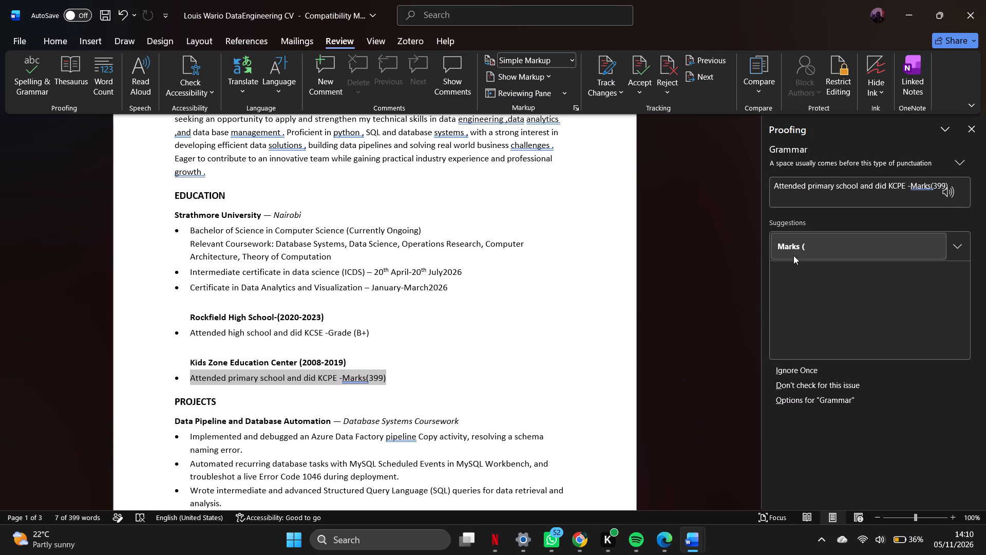
click(793, 255)
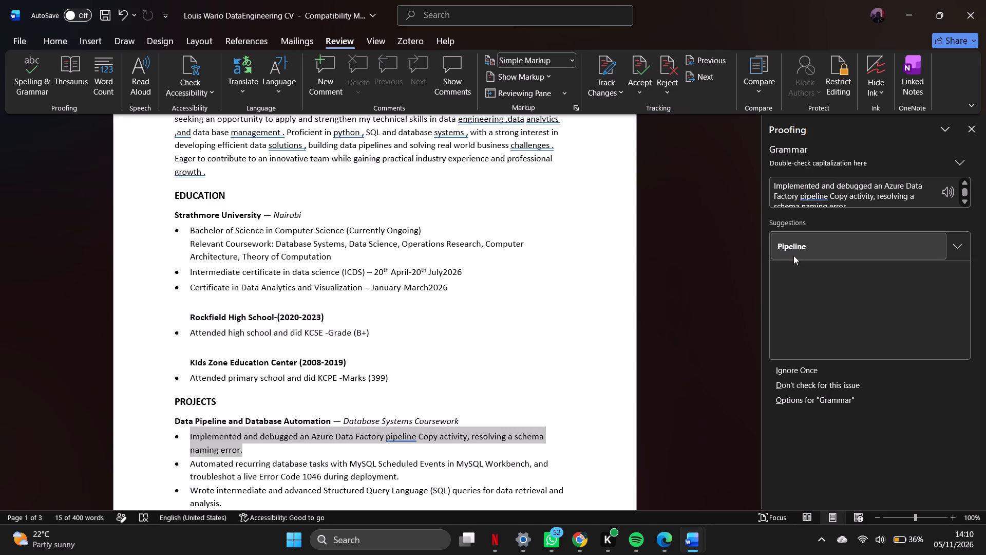
click(793, 255)
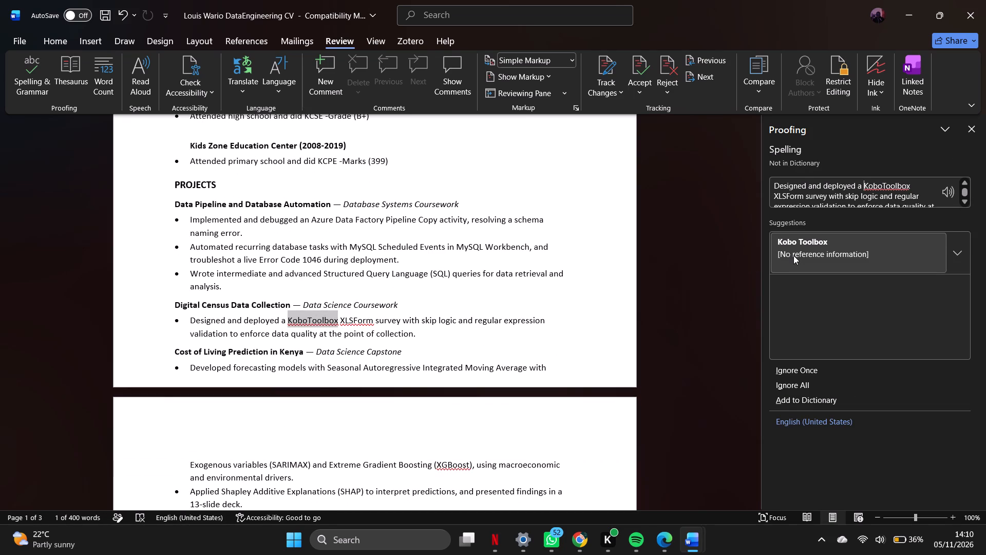
click(793, 255)
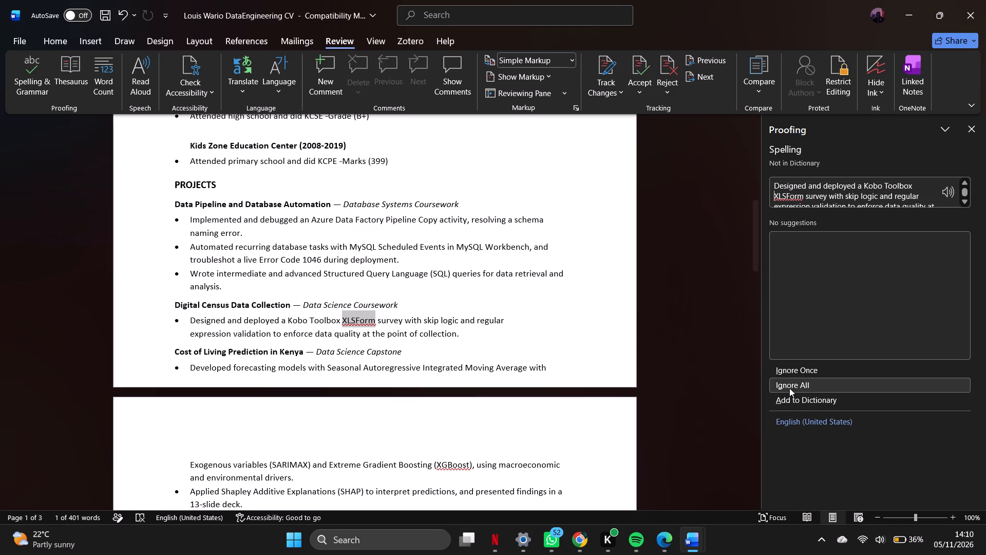
Ignore once the spelling flags on the technical terms XLSForm, XGBoost and RandomizedSearchCV in the Projects section.
click(791, 371)
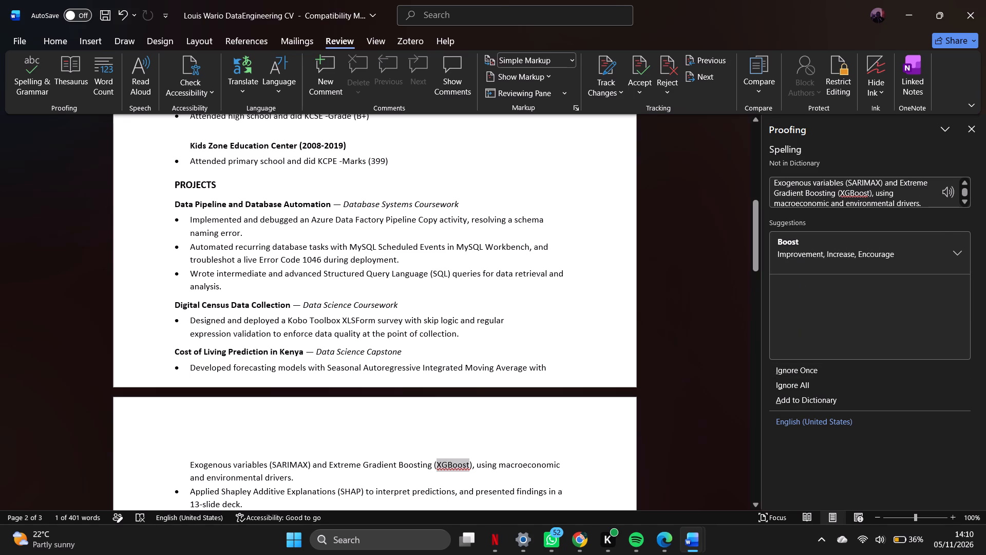
click(820, 368)
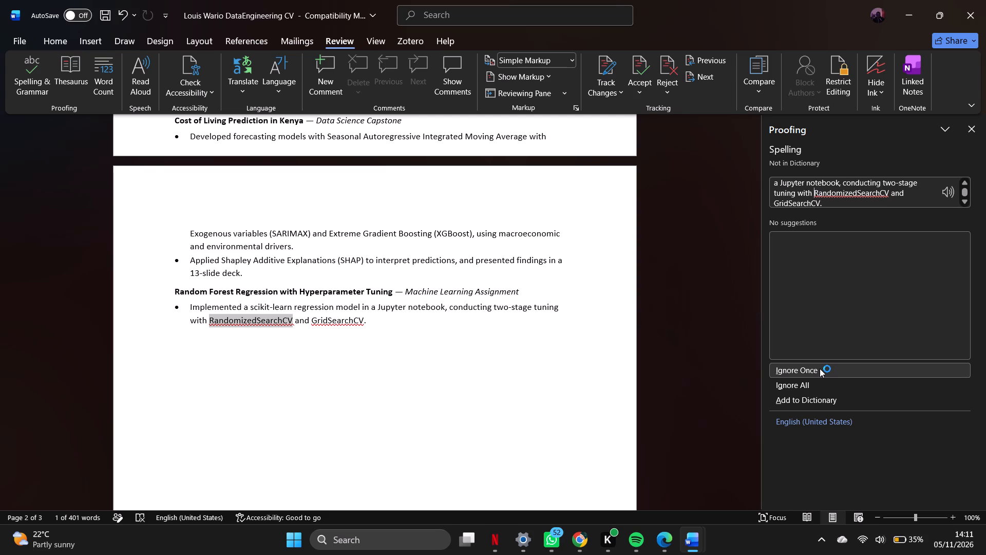
click(820, 368)
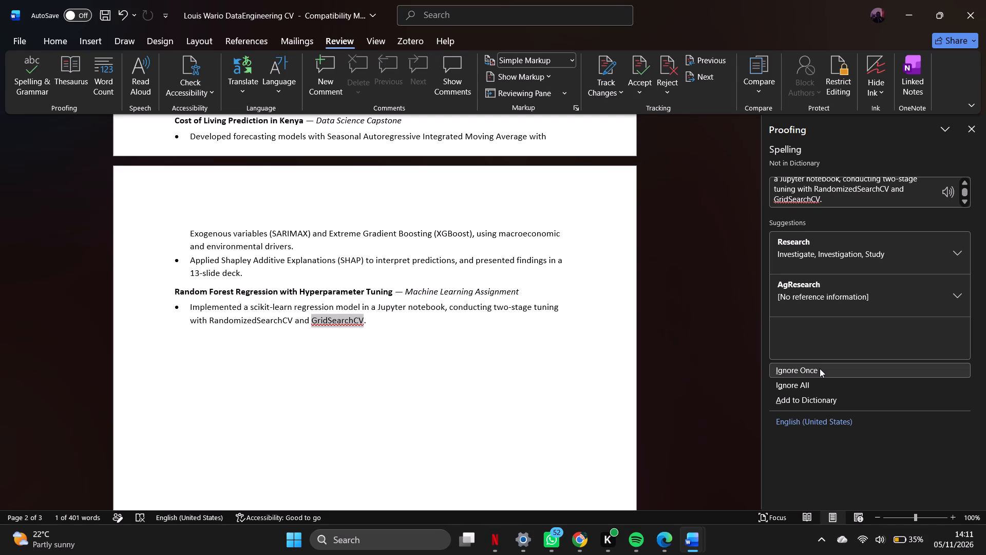
Resolve the remaining spelling flags: accept "Kobo Toolbox" and the space after "Mr.", and ignore once GridSearchCV, XGBoost and the referee's surname.
click(820, 368)
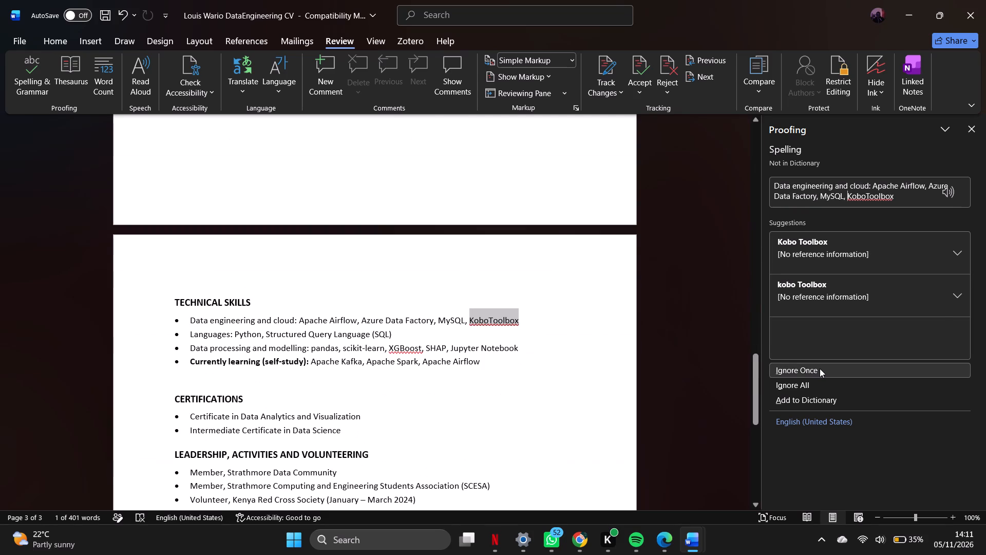
click(819, 265)
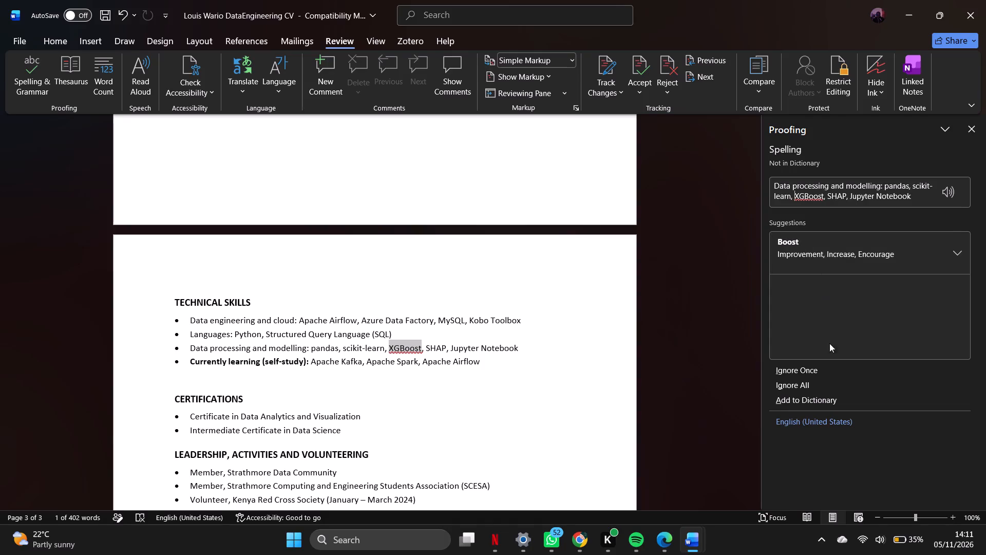
click(823, 371)
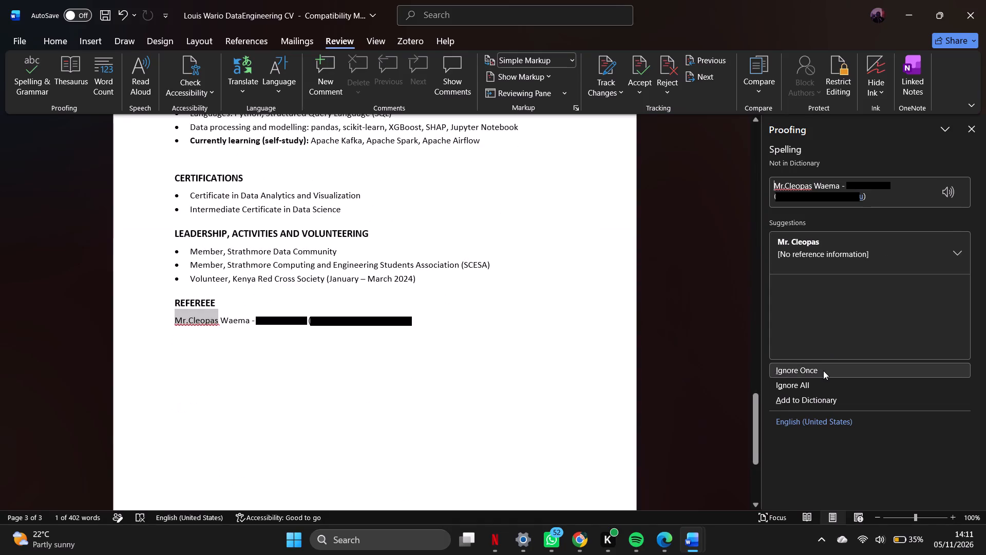
click(823, 266)
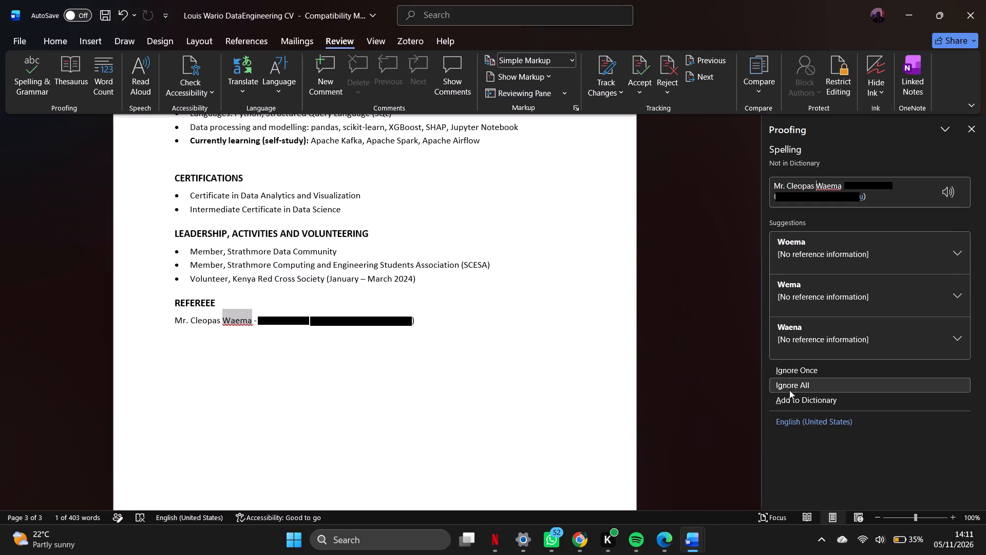
click(795, 371)
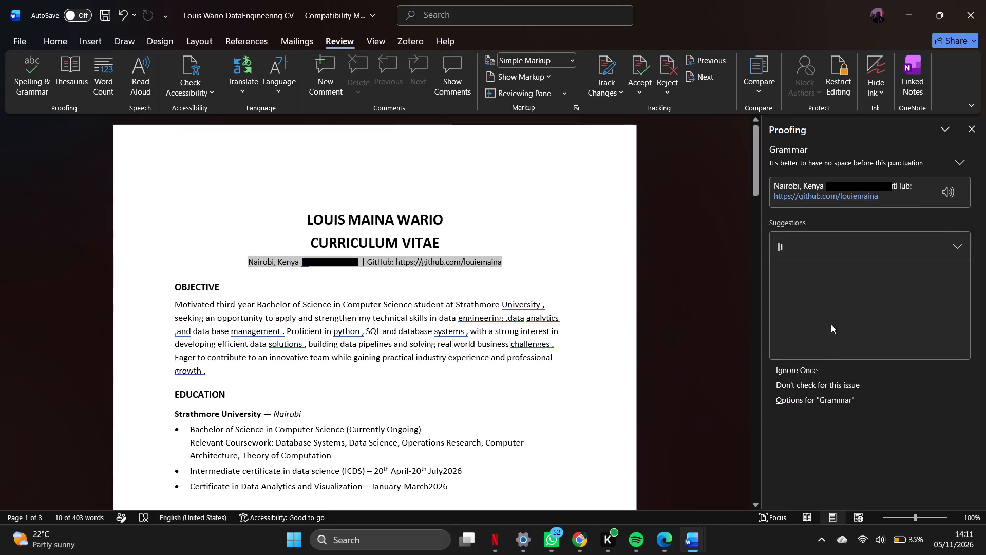
Accept the grammar suggestion removing the space before the punctuation in the contact line beneath the CURRICULUM VITAE heading.
click(812, 250)
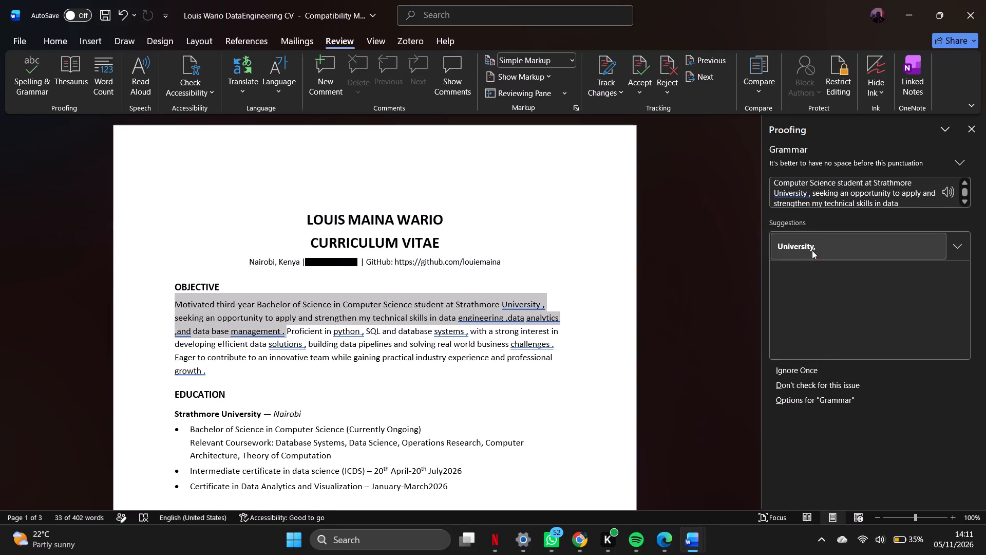
Accept the suggested punctuation and spacing corrections throughout the Objective paragraph, from "University," to "growth.", and finish the proofing check.
click(812, 250)
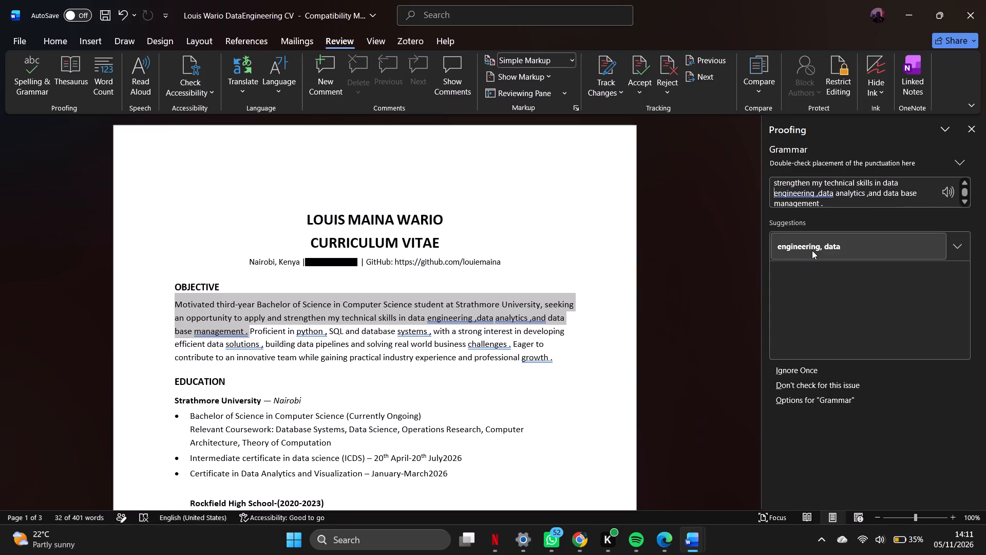
click(812, 250)
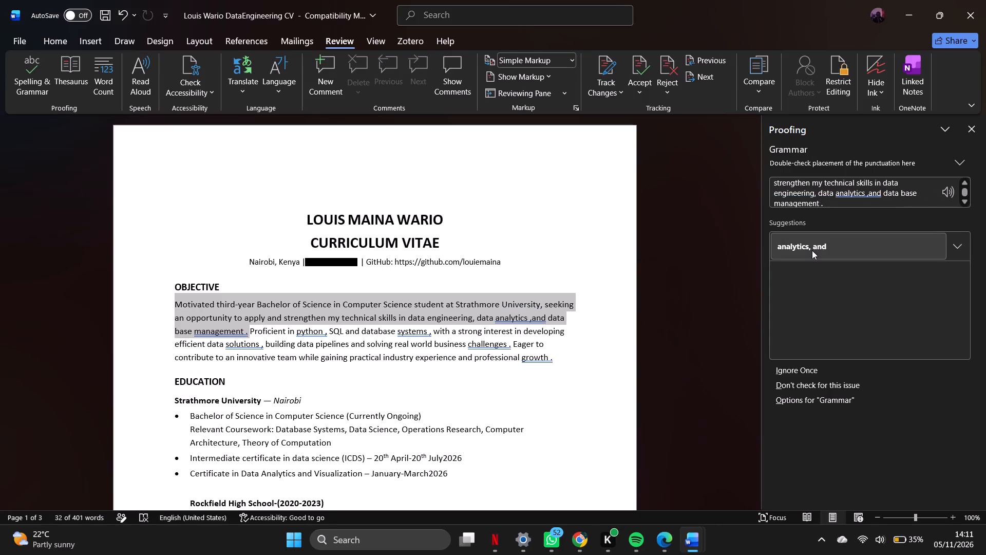
click(812, 250)
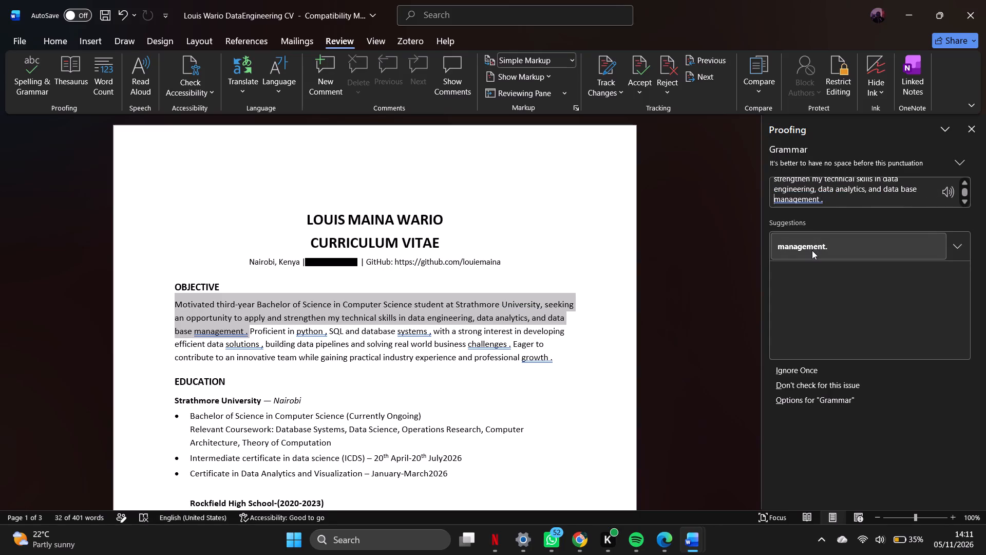
click(812, 250)
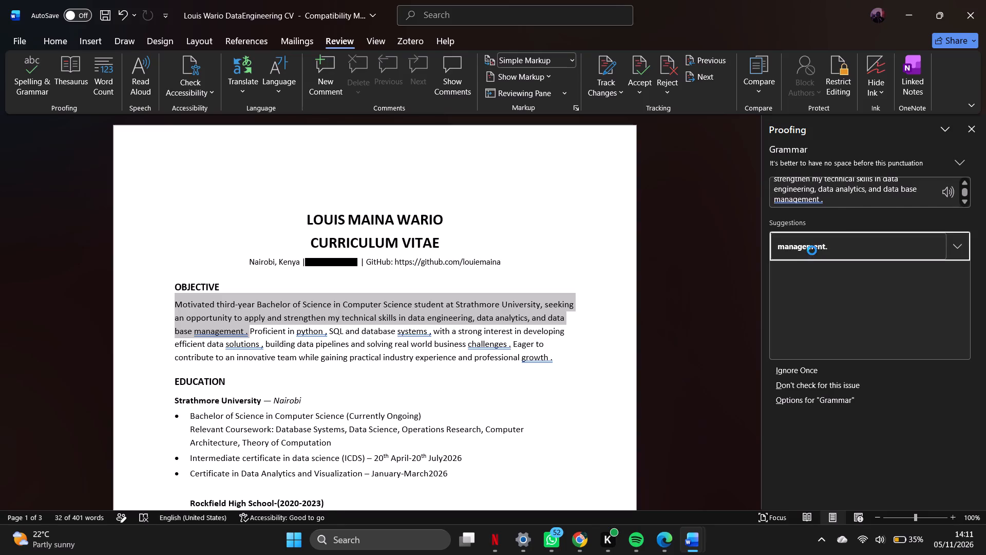
click(812, 250)
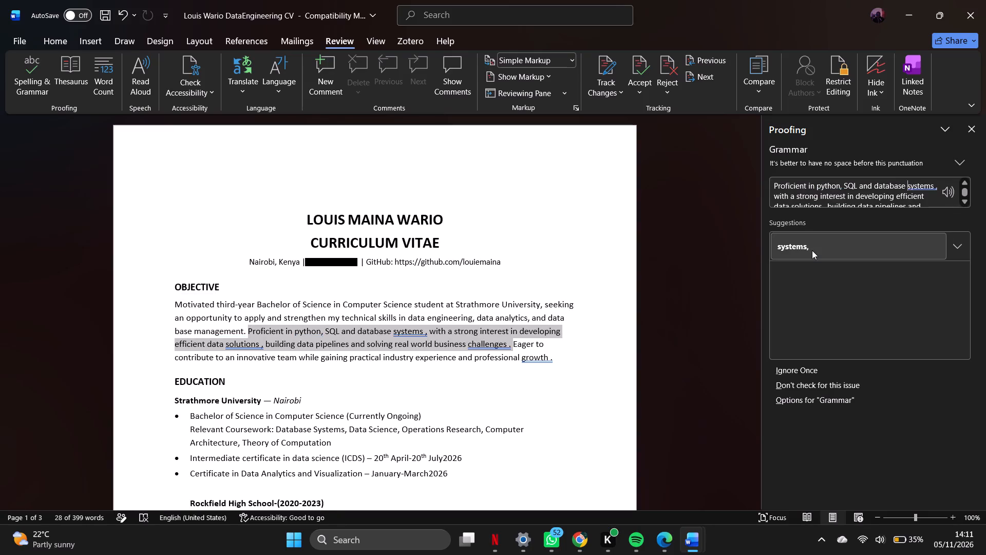
click(812, 250)
click(812, 250)
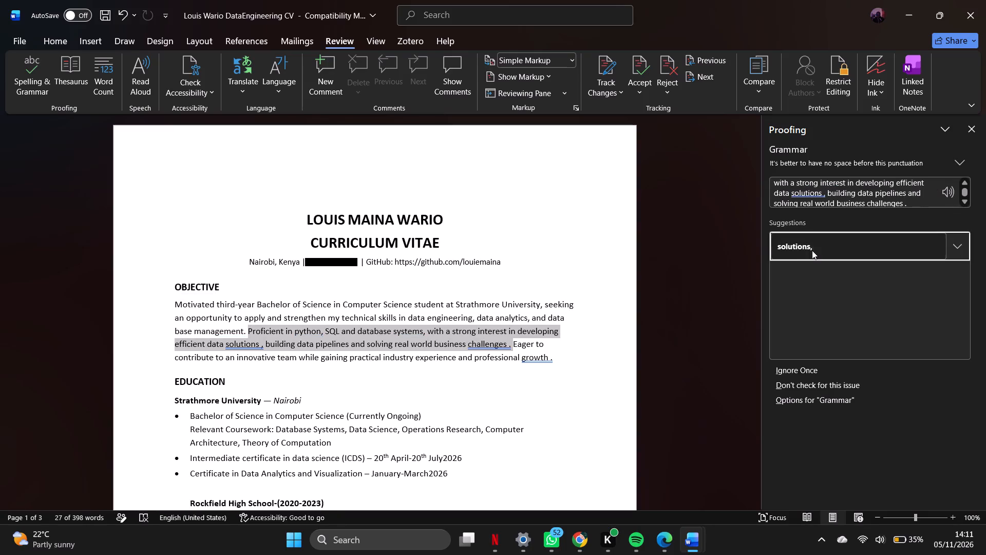
click(812, 250)
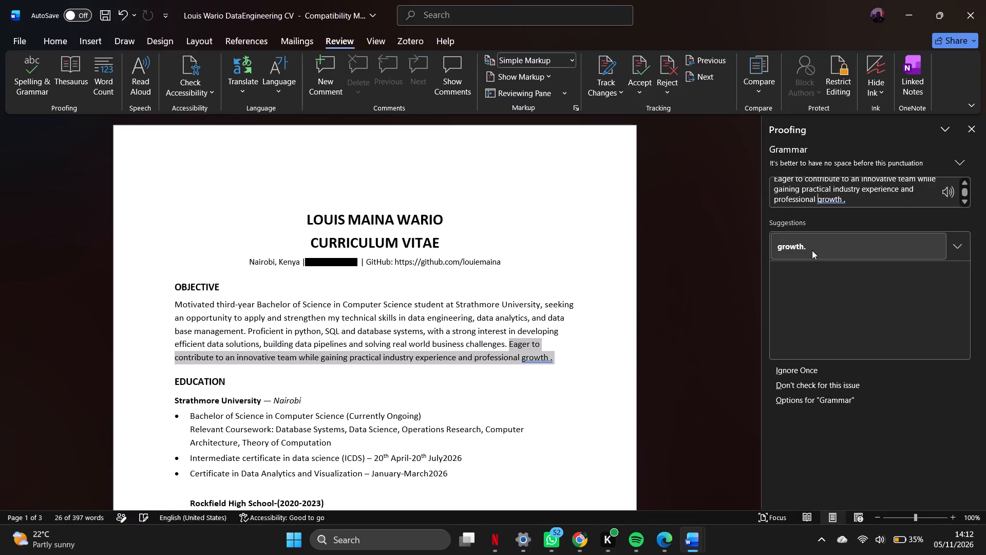
click(812, 250)
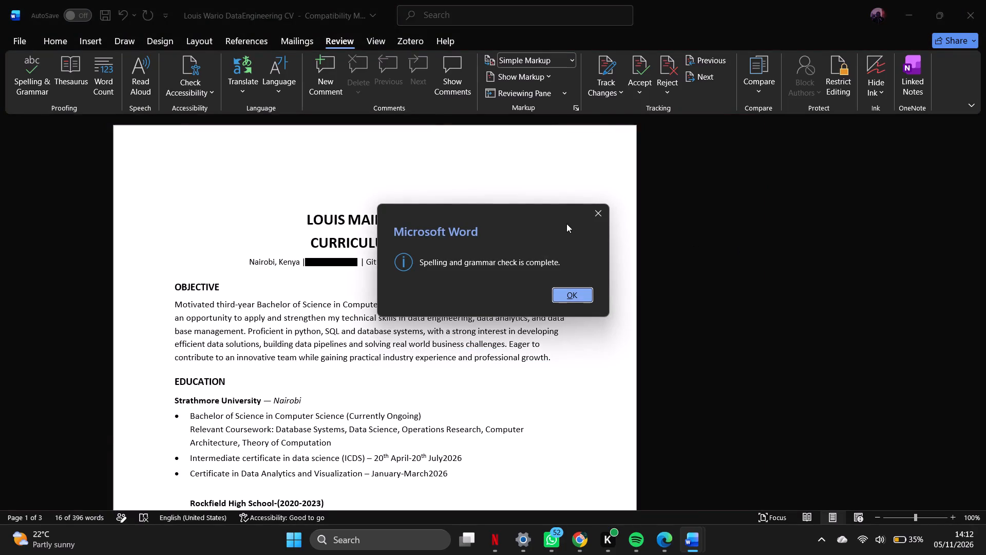
click(568, 292)
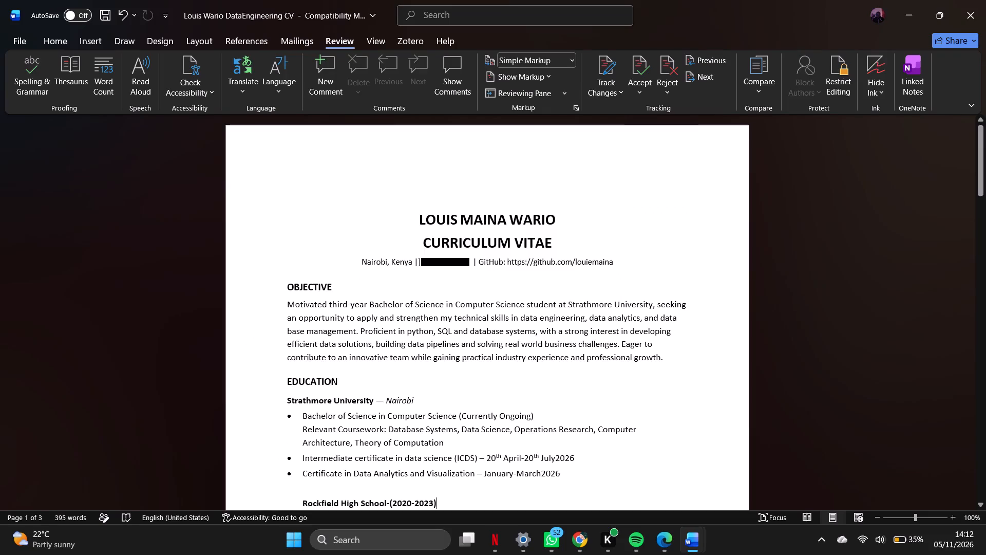
Save the proofread CV document.
scroll(542, 346, down, 2)
scroll(542, 346, up, 4)
key(ctrl+s)
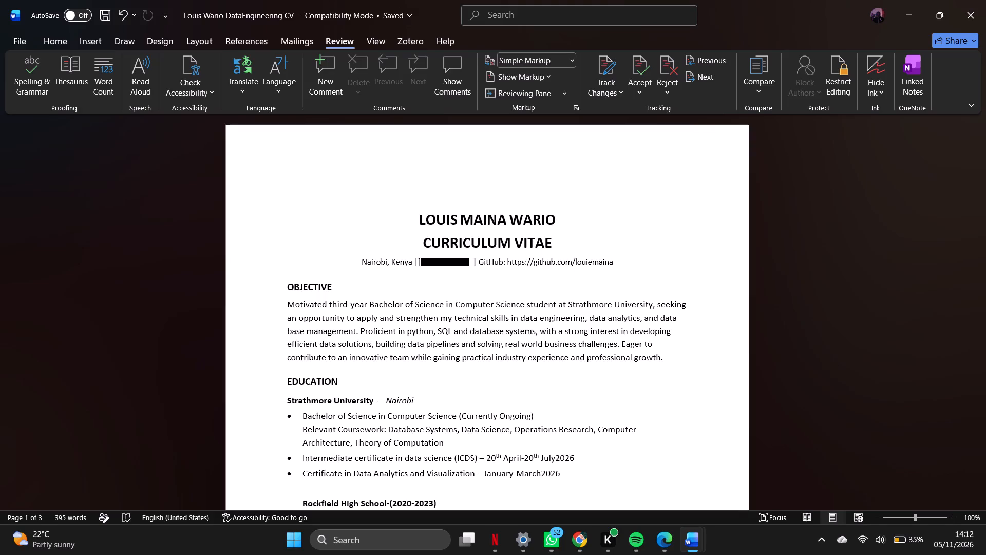
Save a PDF copy of the CV to the Desktop under the same file name, replacing the existing file.
click(13, 38)
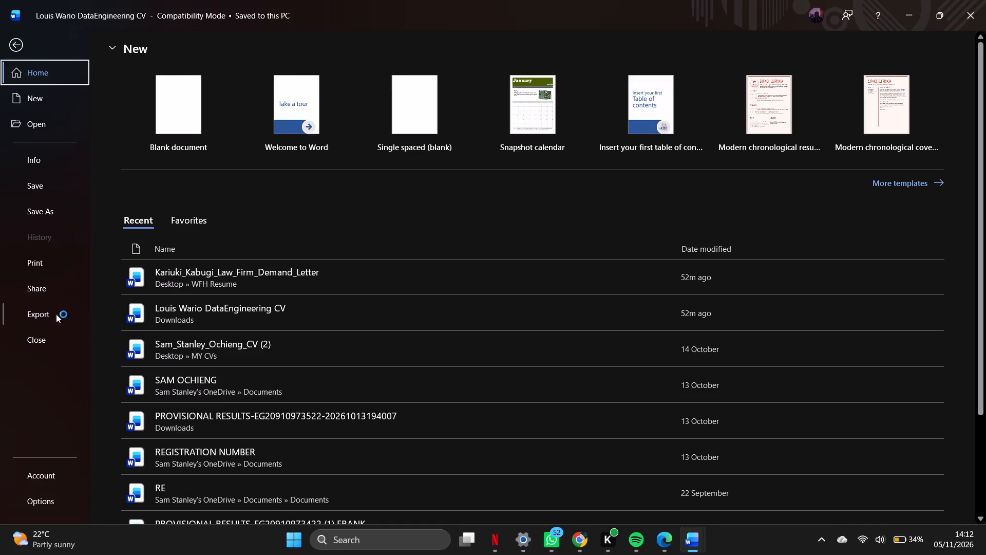
click(35, 215)
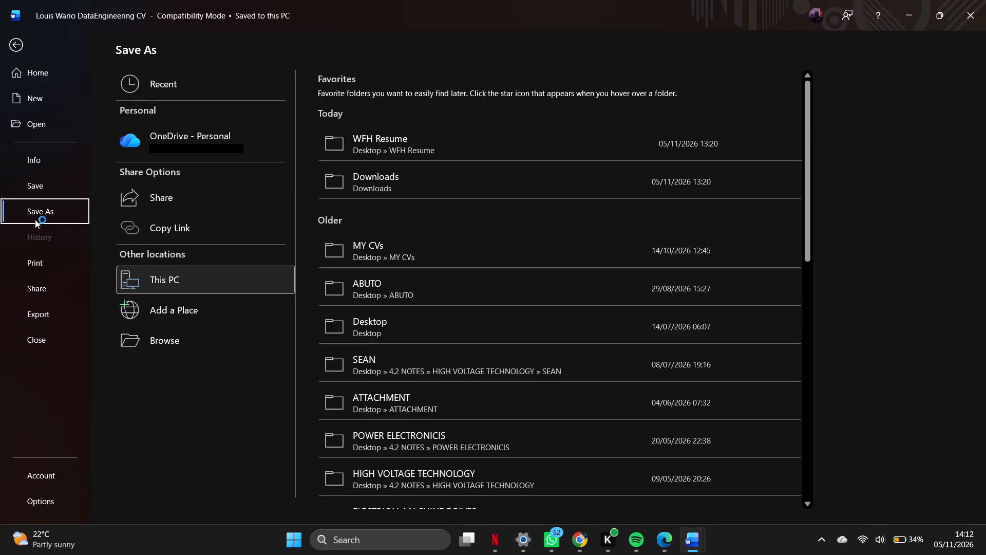
click(197, 331)
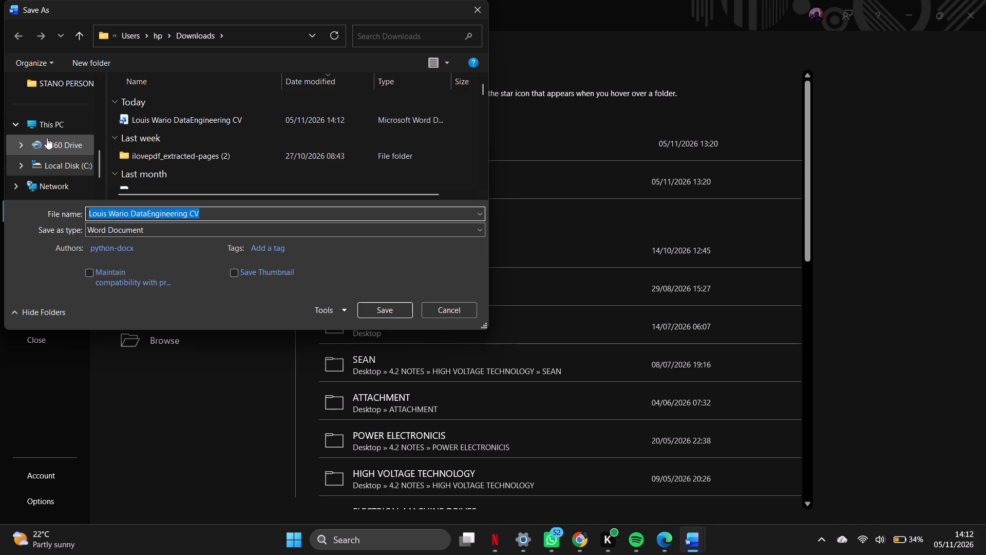
scroll(51, 177, down, 1)
scroll(51, 177, up, 3)
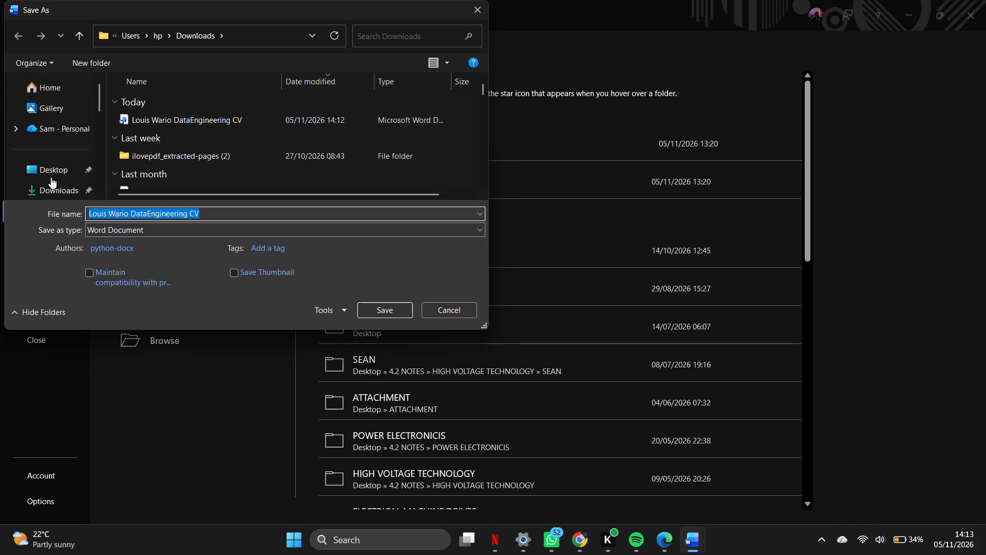
double_click(54, 167)
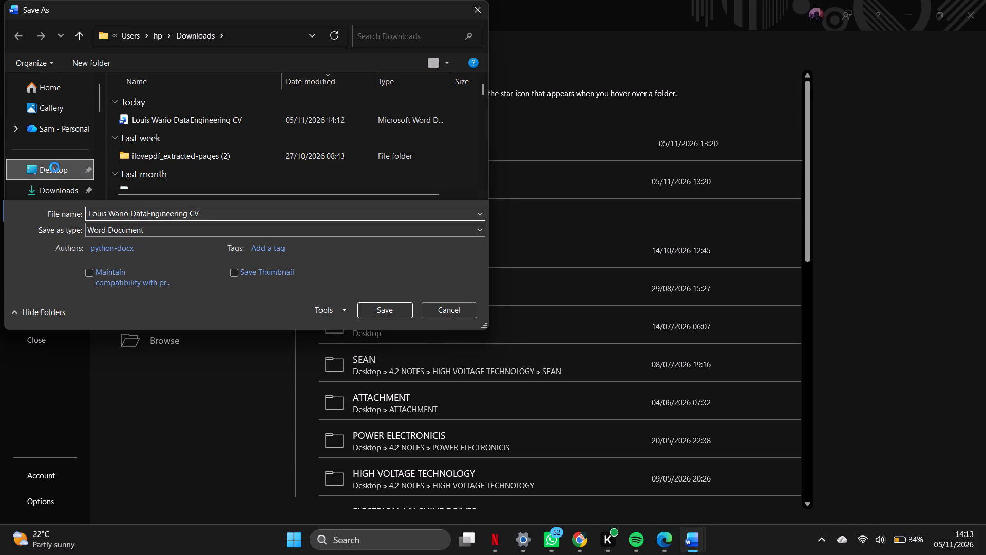
click(428, 228)
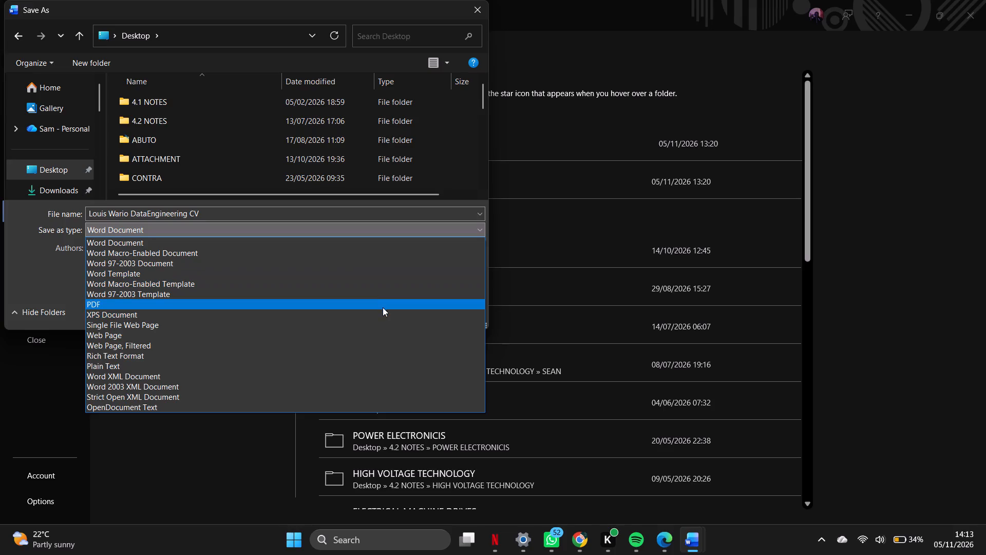
click(383, 304)
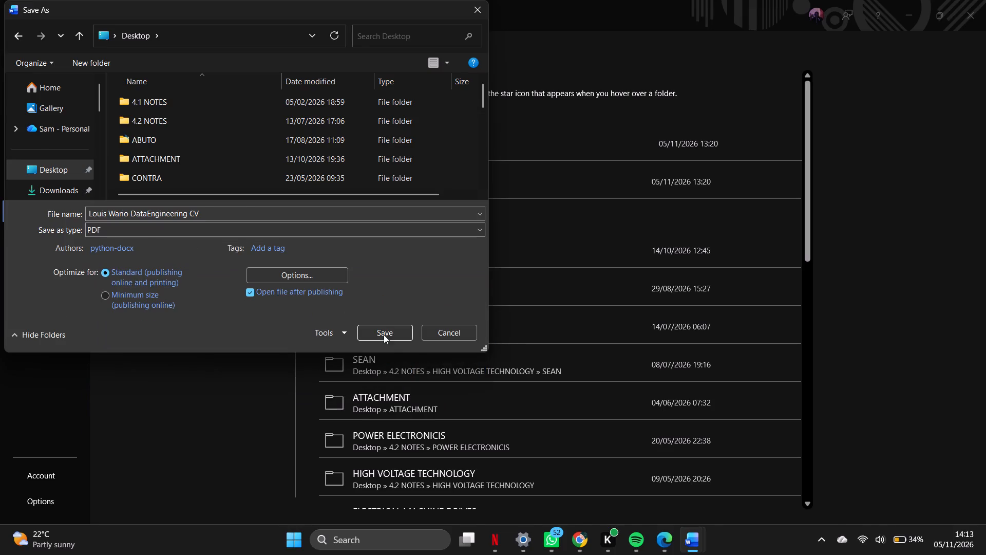
click(391, 335)
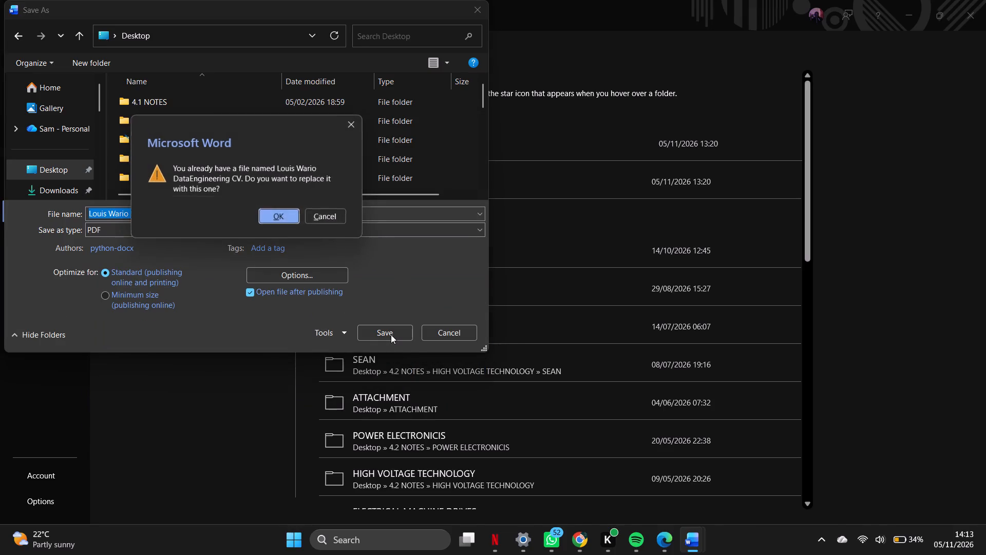
click(285, 218)
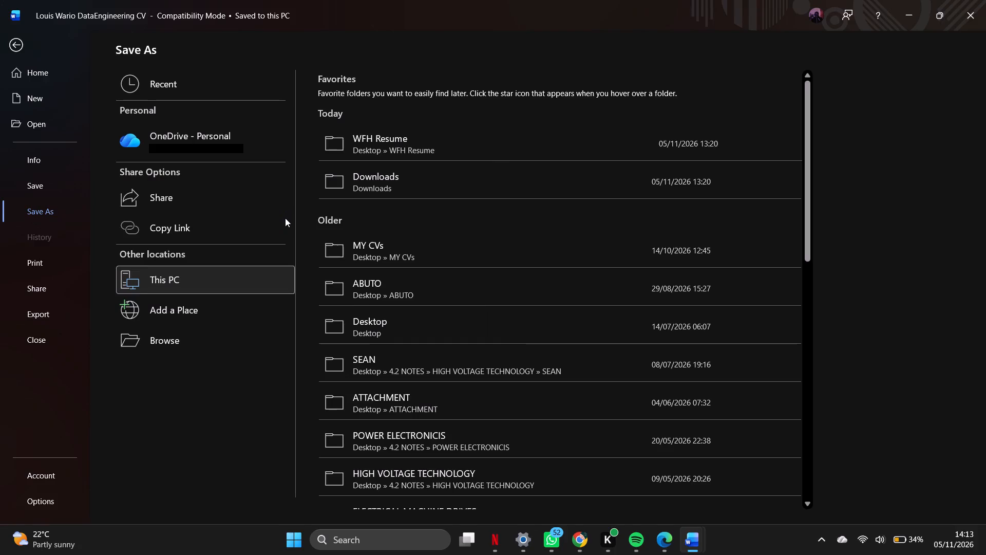
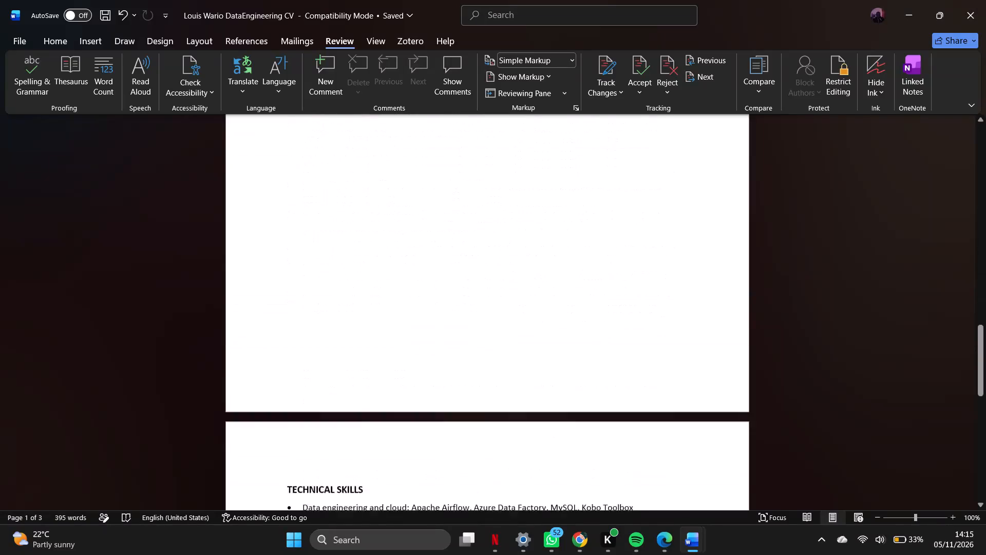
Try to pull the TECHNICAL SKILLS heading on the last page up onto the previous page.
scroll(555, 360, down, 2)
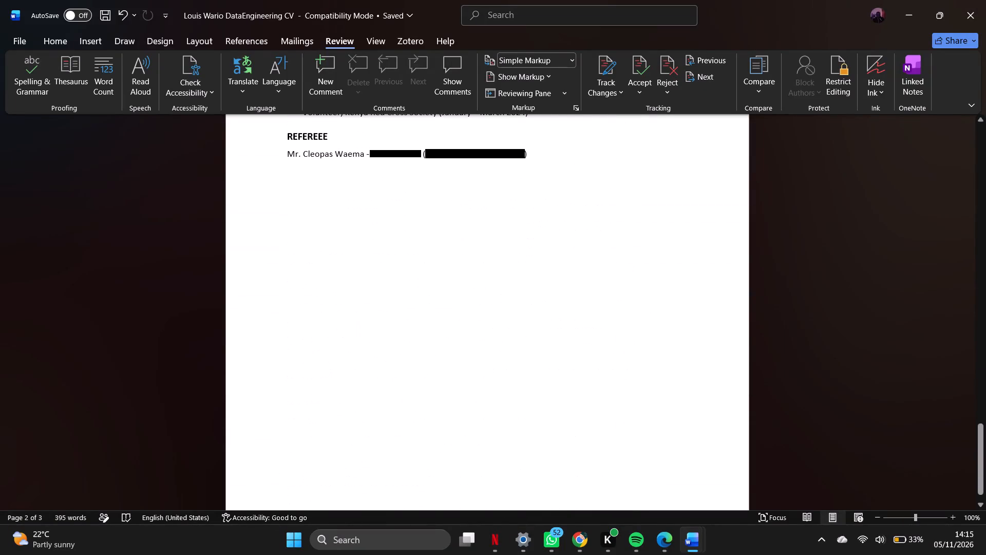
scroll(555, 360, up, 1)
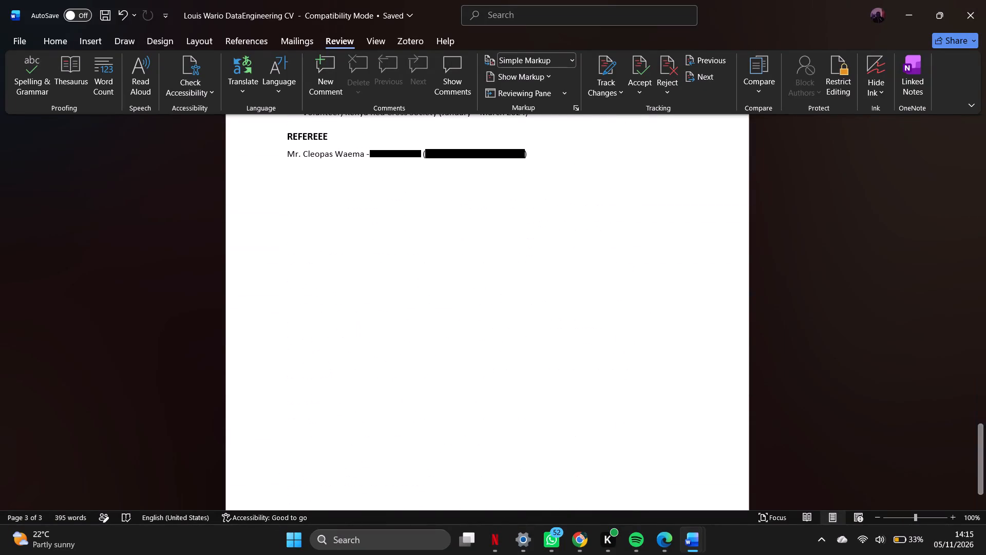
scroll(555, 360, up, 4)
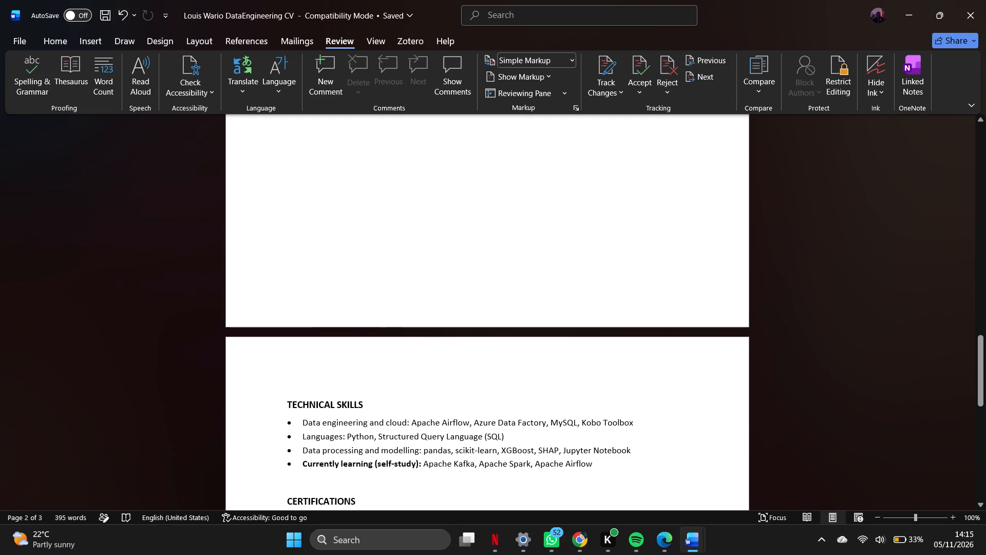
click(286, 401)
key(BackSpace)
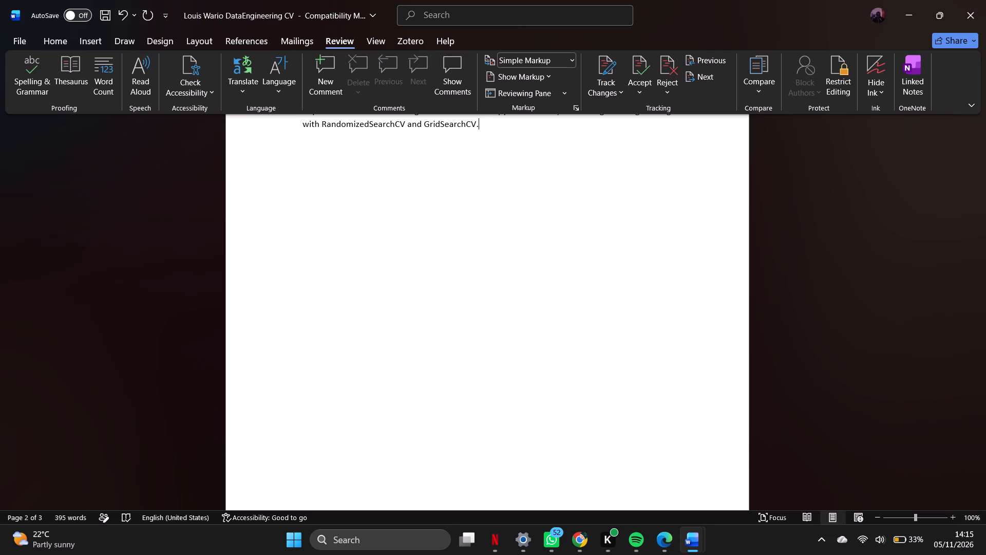
Show the paragraph and formatting marks in the CV.
click(63, 43)
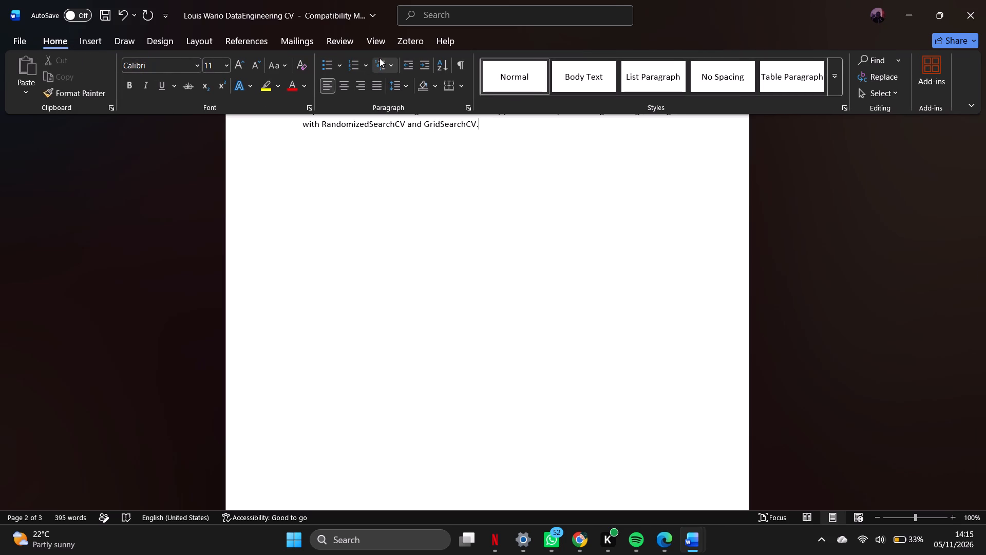
click(461, 64)
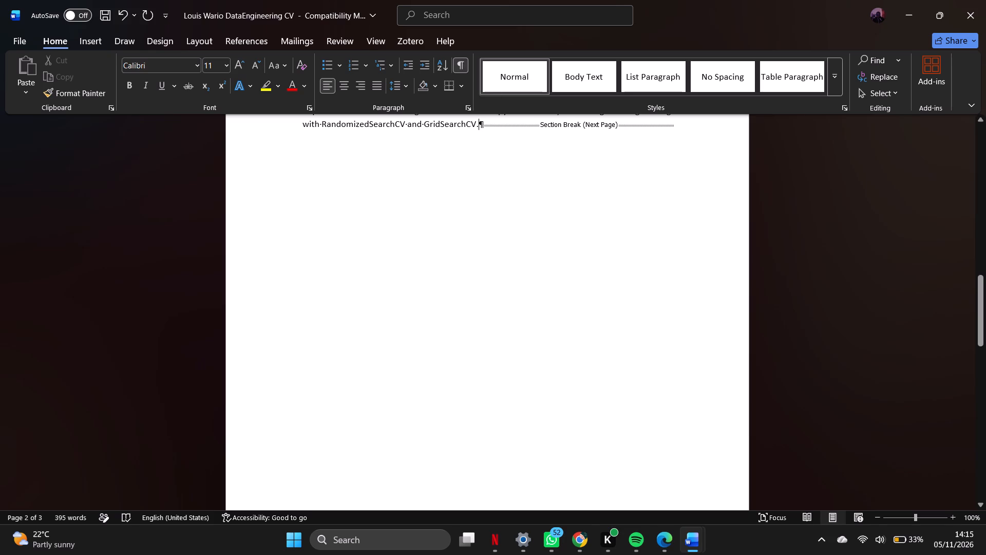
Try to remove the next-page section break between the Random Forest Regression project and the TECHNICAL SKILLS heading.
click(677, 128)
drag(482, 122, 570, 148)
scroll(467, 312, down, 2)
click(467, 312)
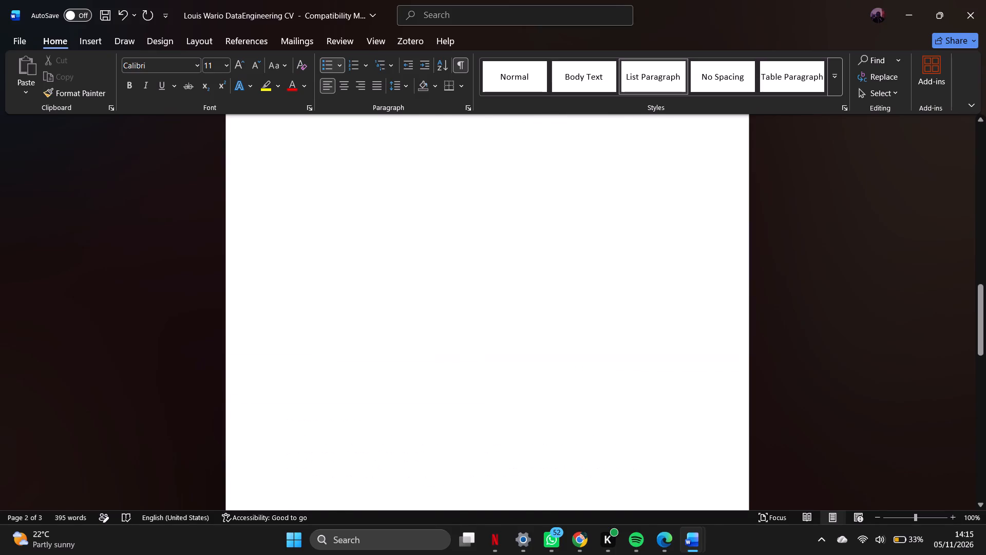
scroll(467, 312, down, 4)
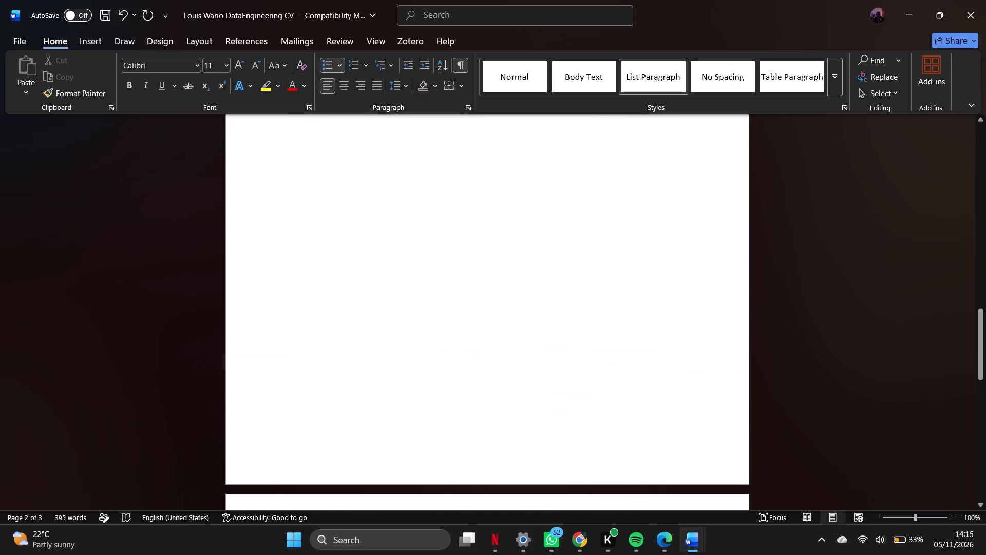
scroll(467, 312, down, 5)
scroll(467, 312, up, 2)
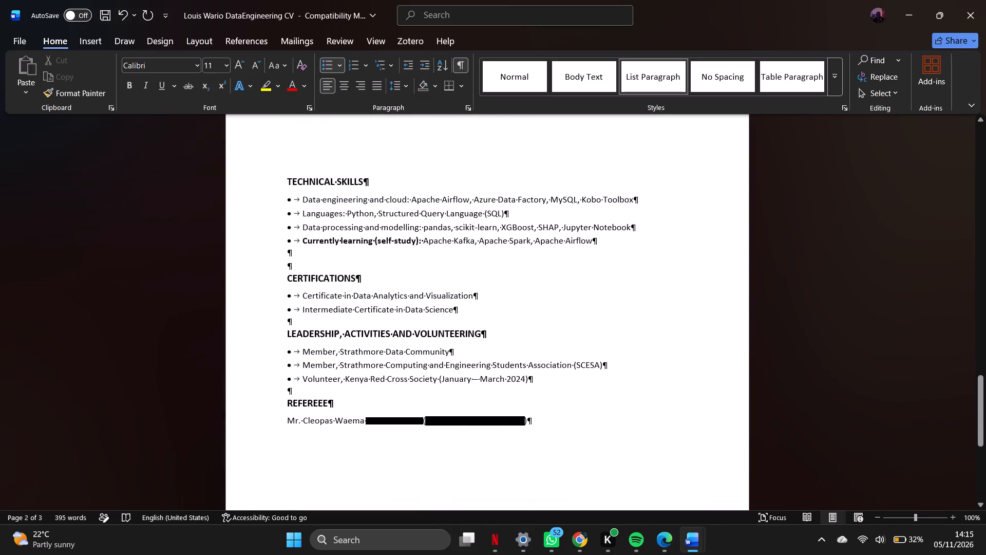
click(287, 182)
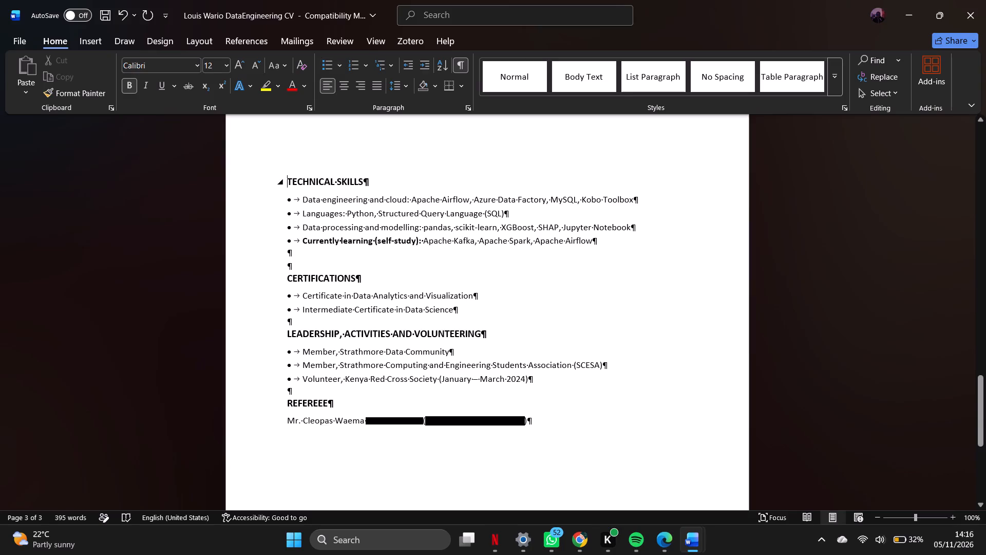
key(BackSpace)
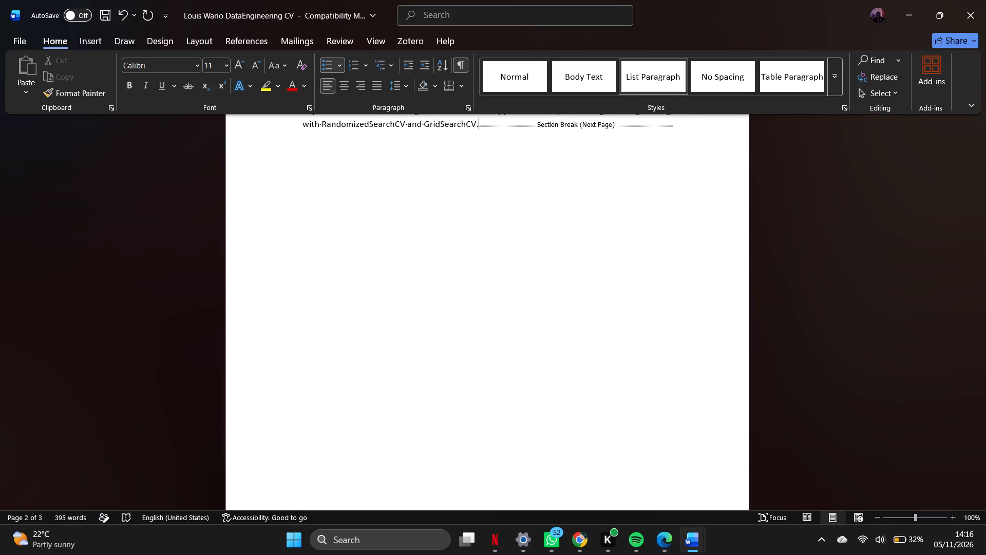
Copy everything from the TECHNICAL SKILLS heading through the referee details, and delete it from the last page.
scroll(287, 182, down, 4)
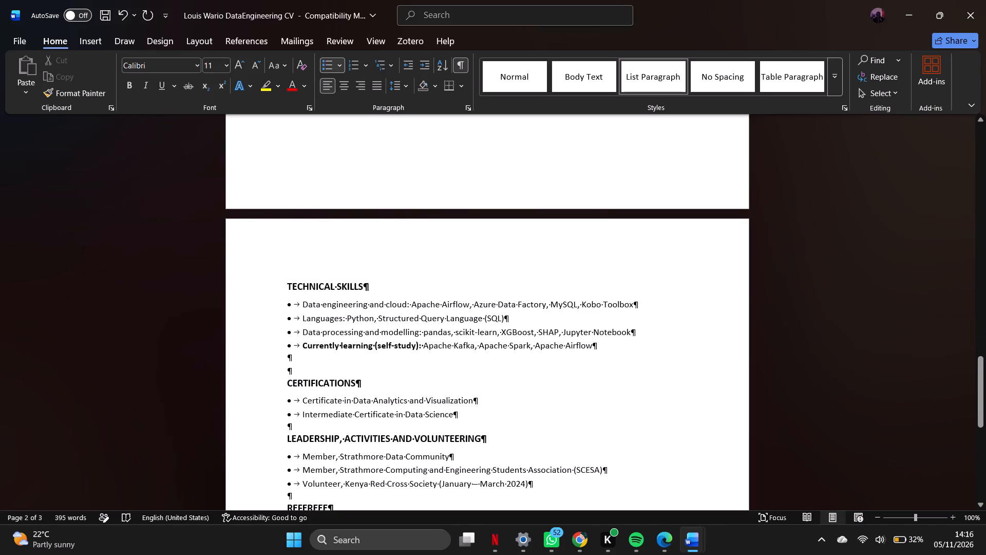
drag(281, 282, 327, 312)
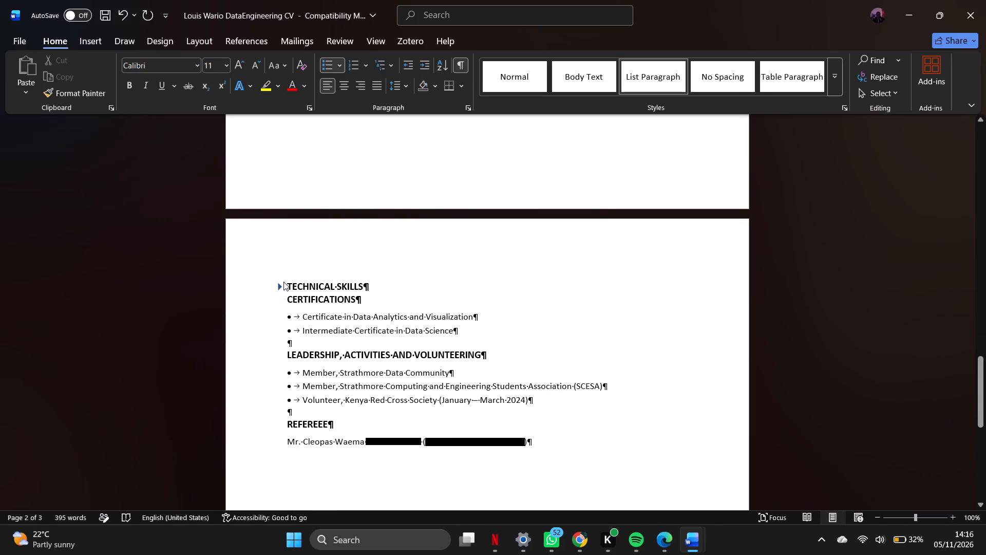
click(281, 286)
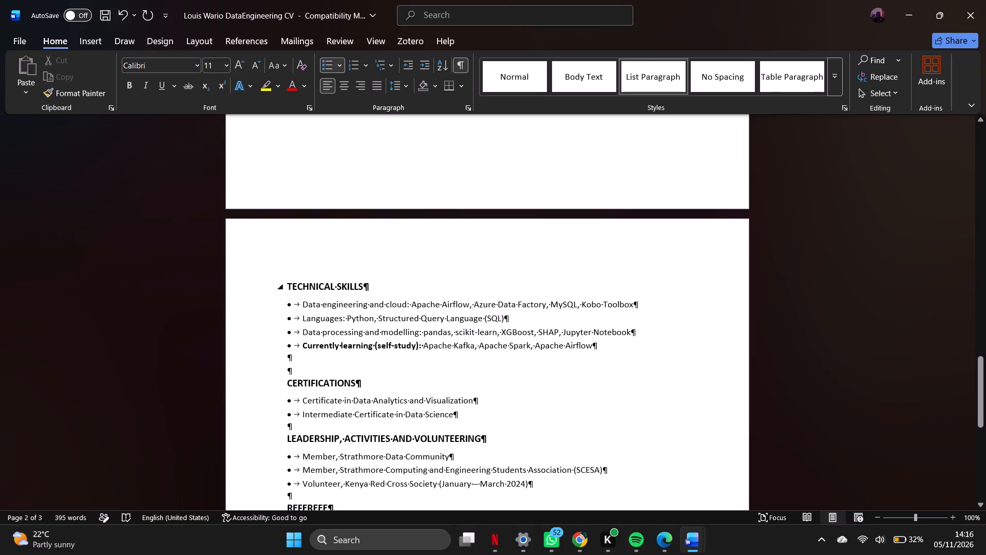
drag(290, 287, 356, 367)
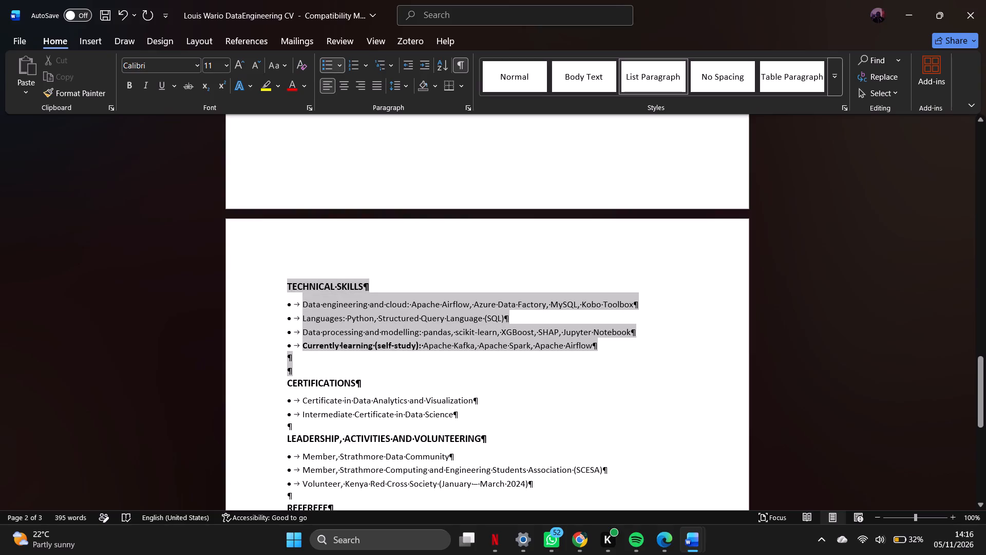
drag(356, 367, 585, 152)
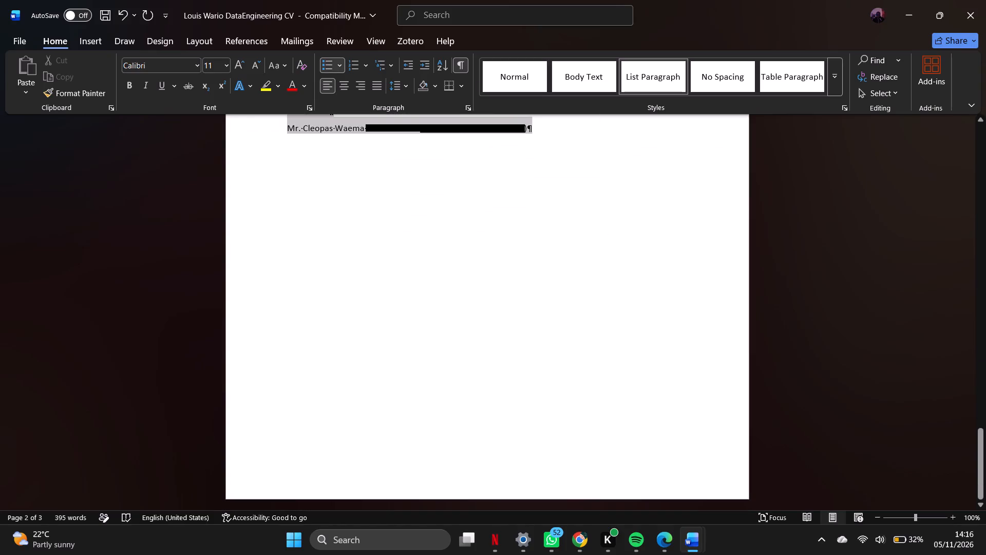
drag(585, 152, 573, 218)
key(ctrl+c)
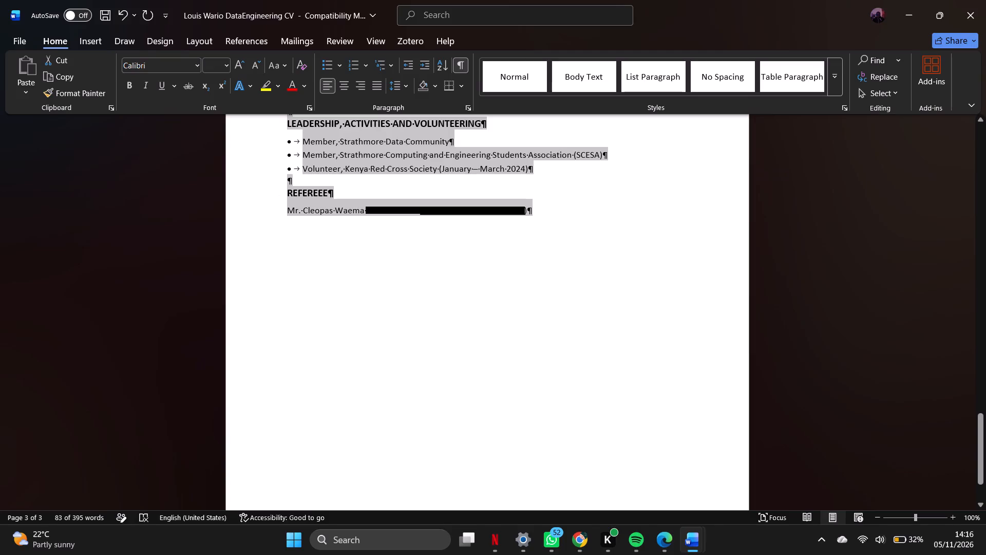
key(BackSpace)
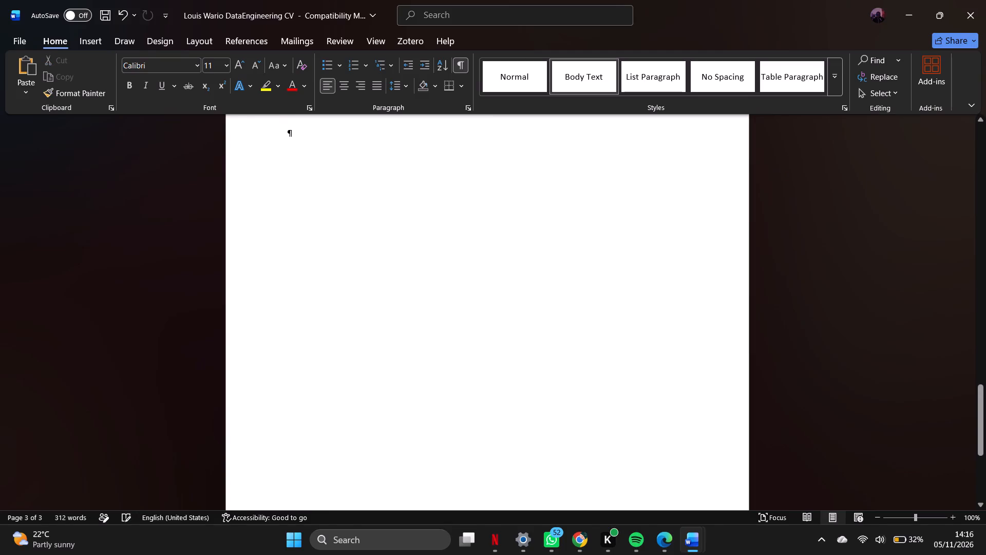
Paste the copied sections on a new line below the Random Forest Regression bullet on page 2, before the section break.
scroll(573, 218, up, 2)
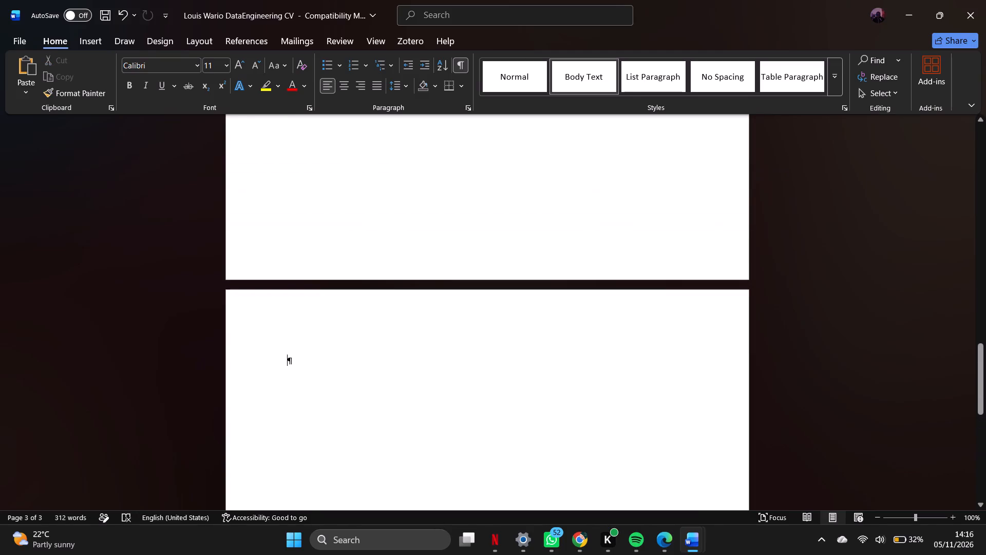
key(BackSpace)
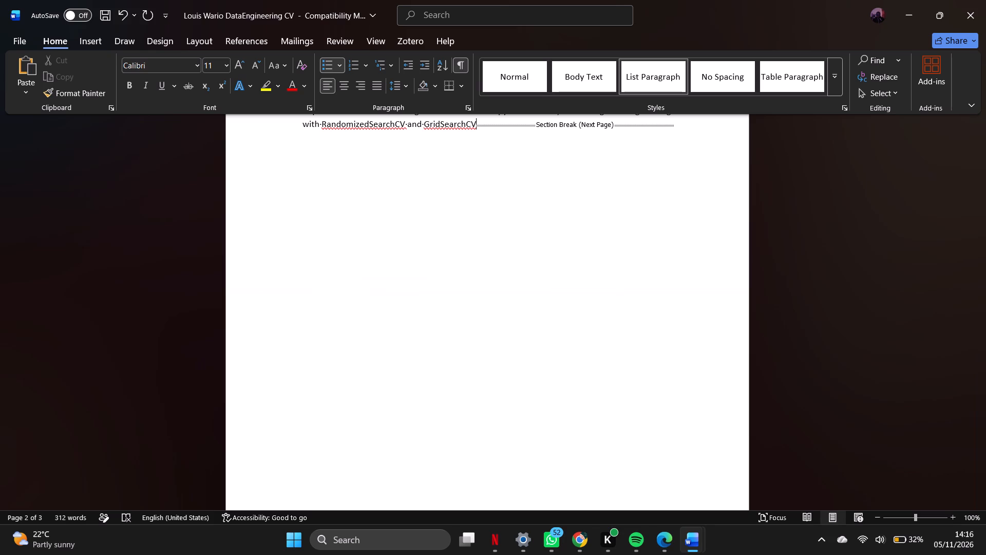
key(Return)
key(Return)
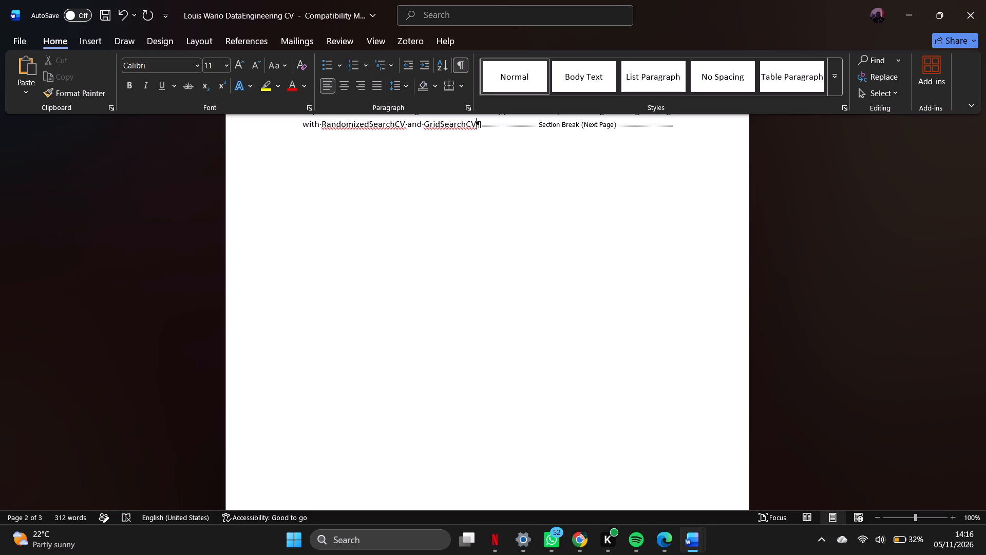
key(space)
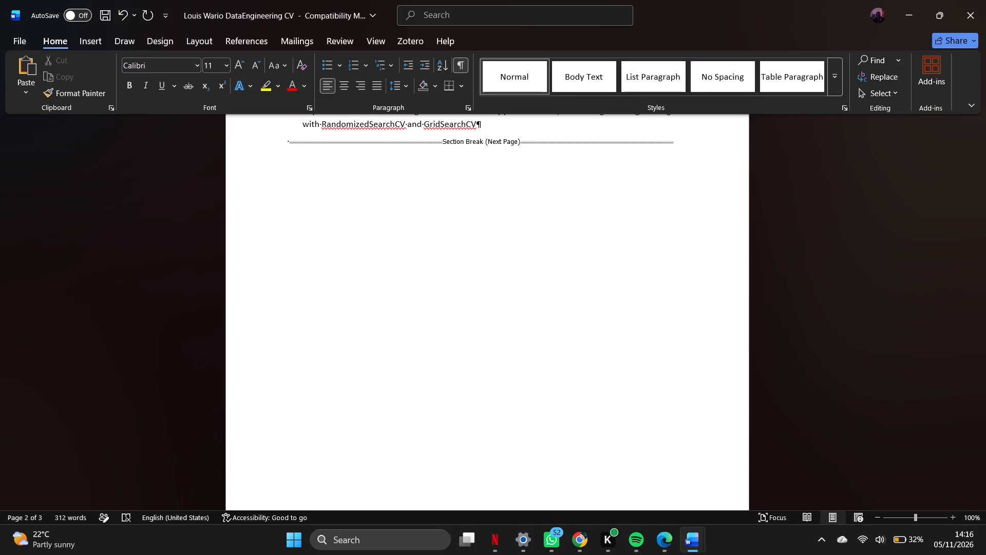
key(ctrl+v)
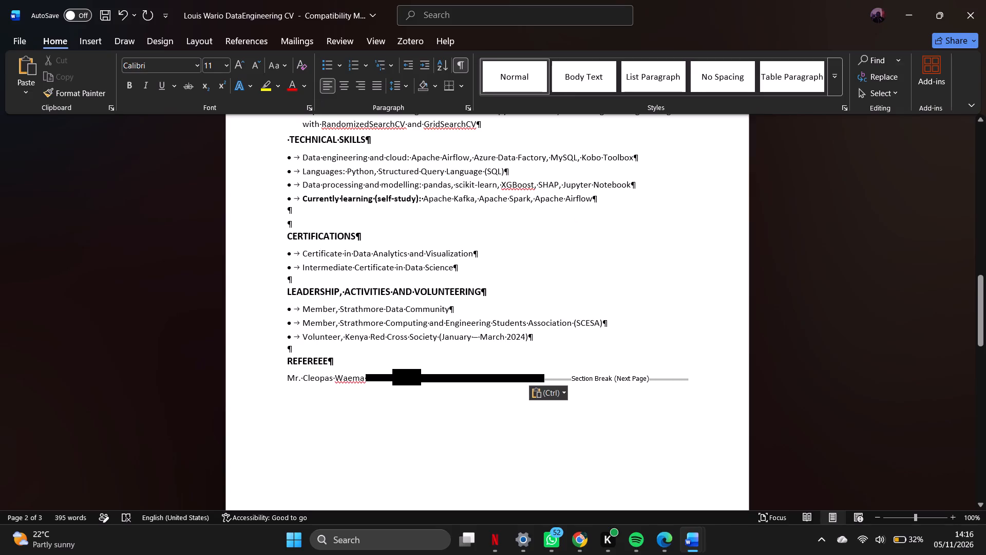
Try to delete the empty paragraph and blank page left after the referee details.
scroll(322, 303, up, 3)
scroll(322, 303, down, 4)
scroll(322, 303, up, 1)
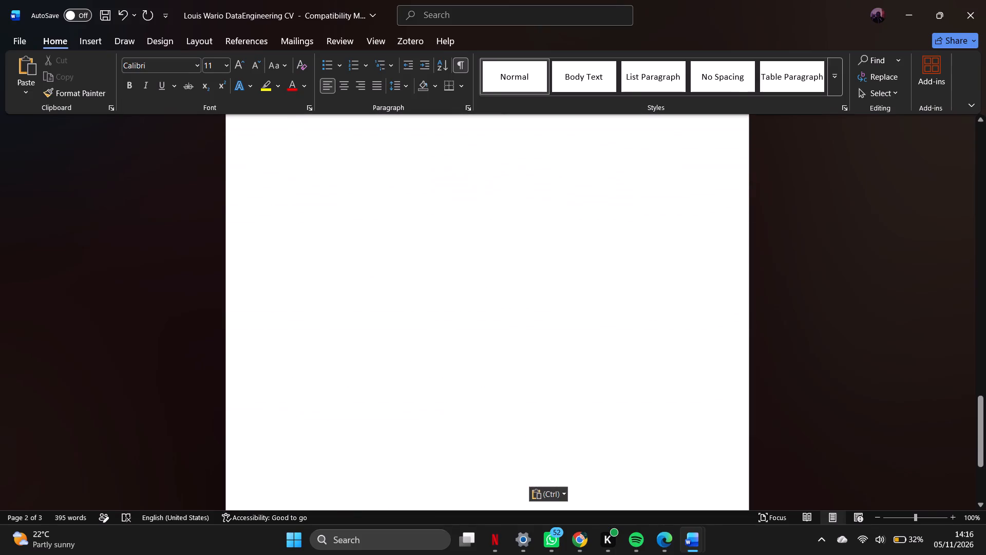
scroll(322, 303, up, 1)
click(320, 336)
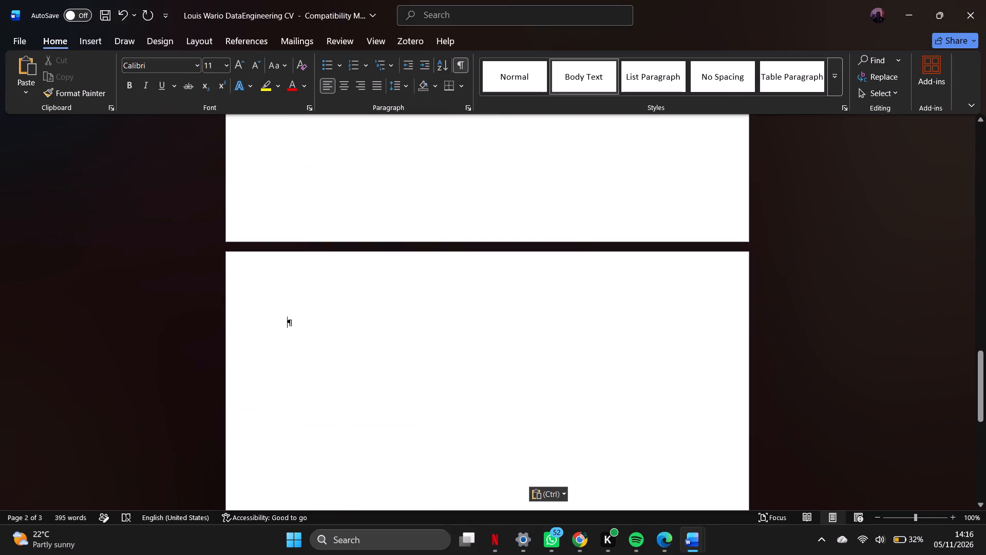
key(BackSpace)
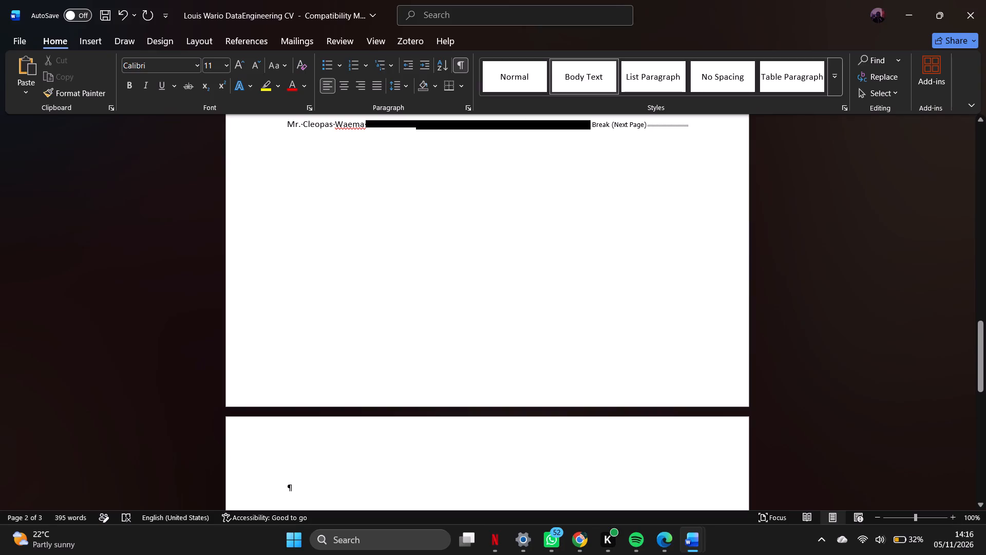
Go over the moved sections on page 2 and hide the formatting marks.
scroll(488, 205, up, 1)
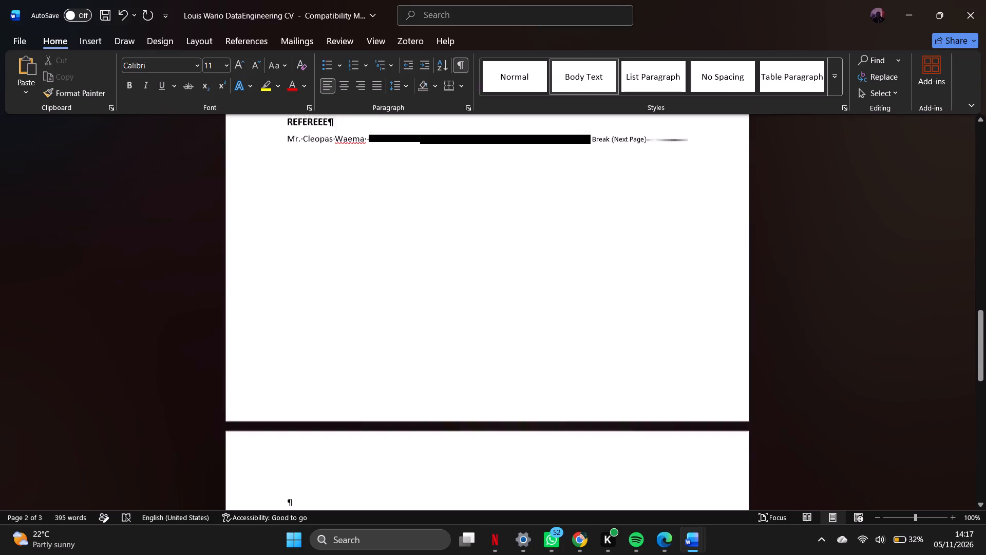
scroll(488, 205, up, 3)
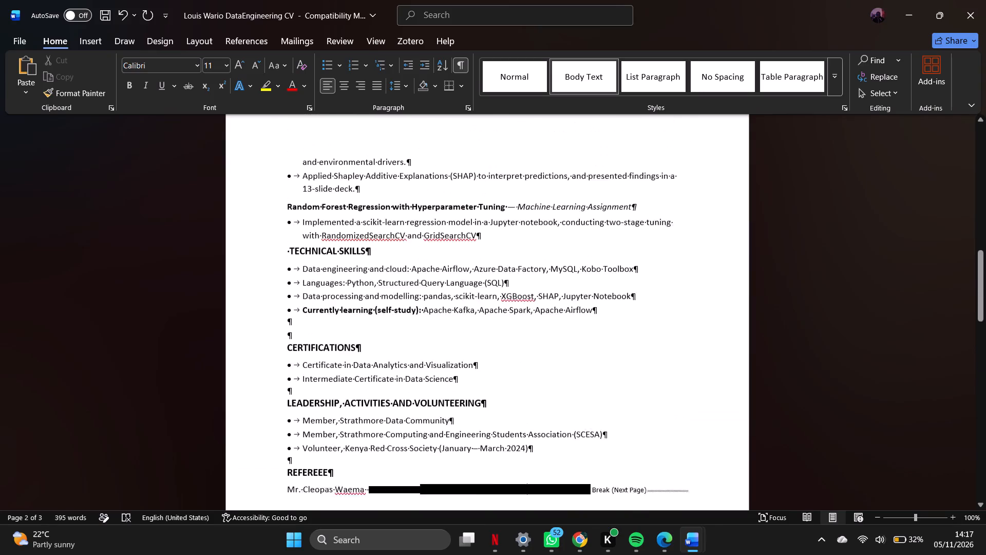
scroll(488, 205, up, 1)
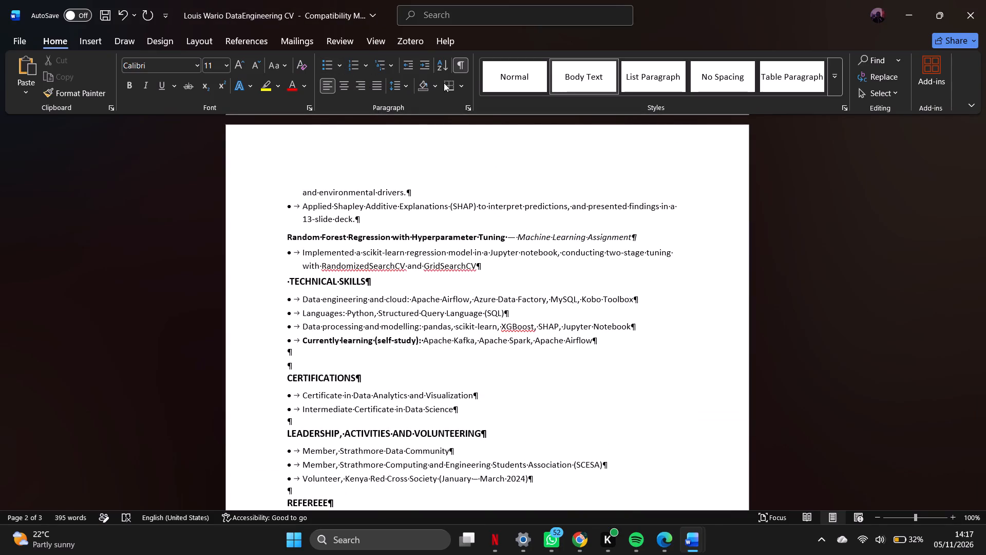
click(459, 68)
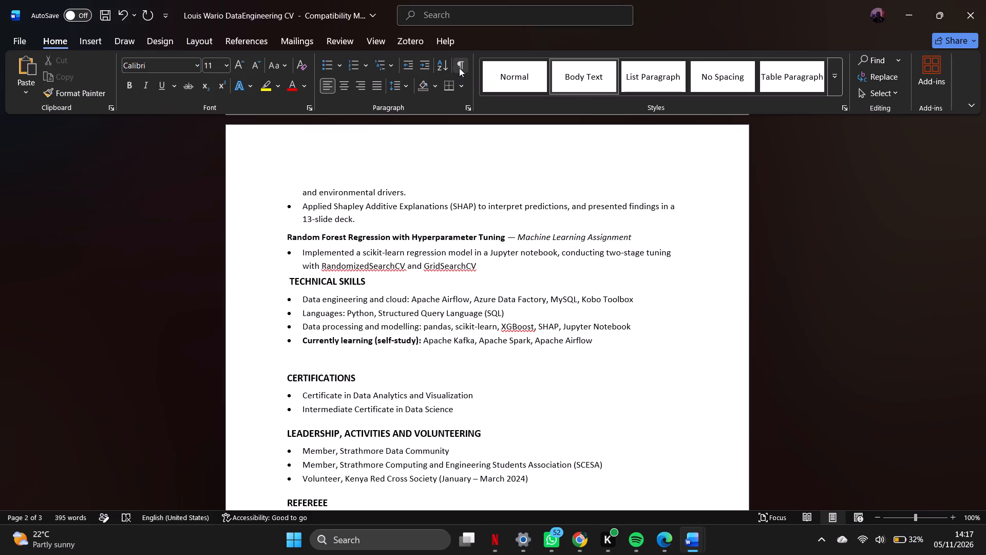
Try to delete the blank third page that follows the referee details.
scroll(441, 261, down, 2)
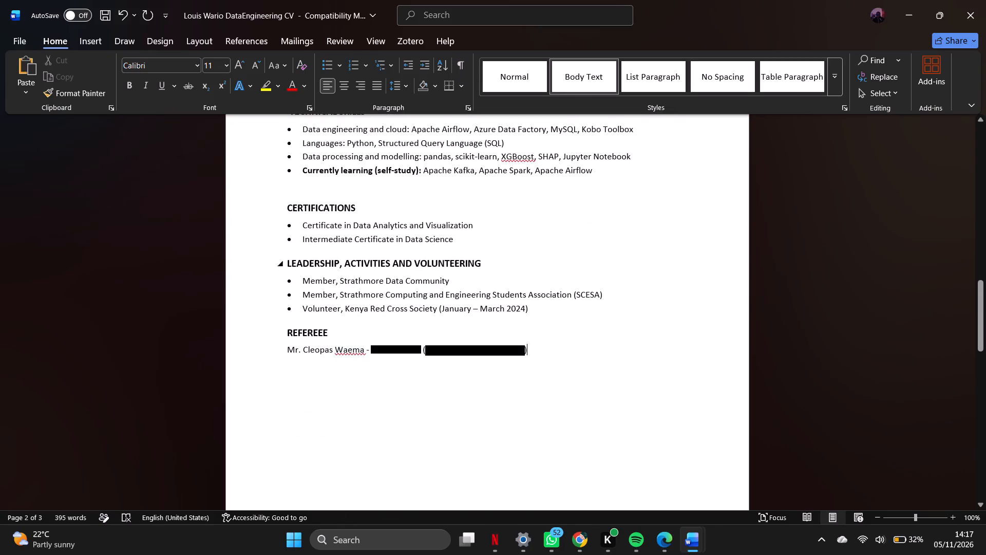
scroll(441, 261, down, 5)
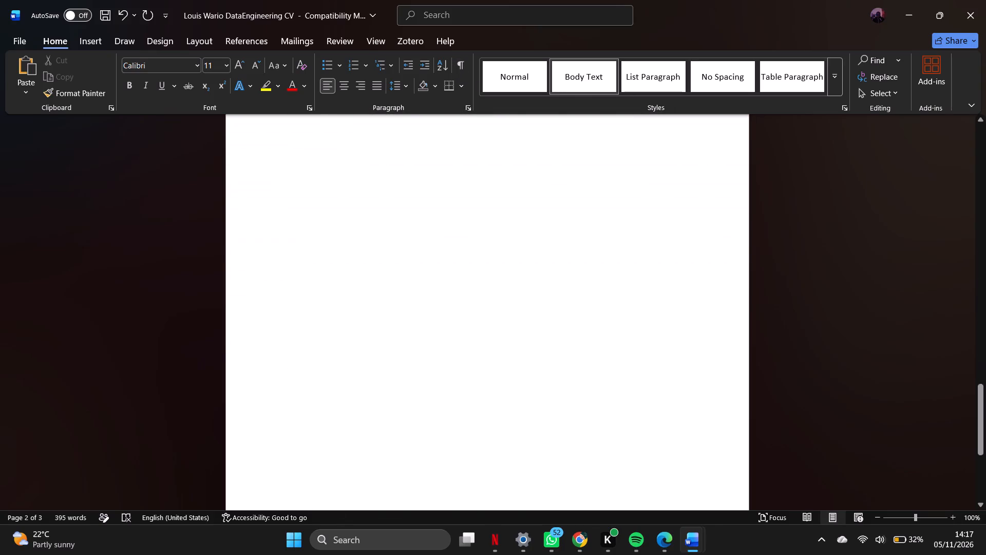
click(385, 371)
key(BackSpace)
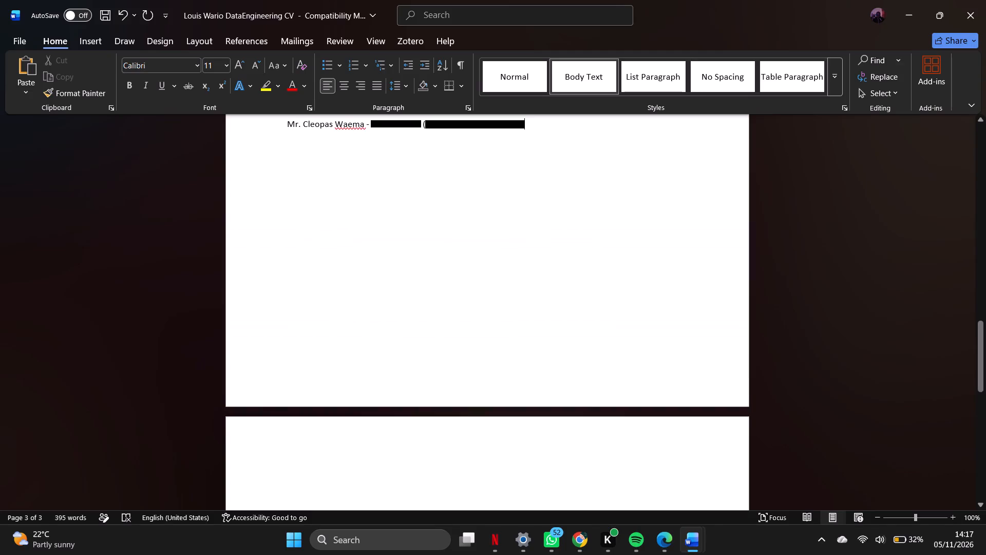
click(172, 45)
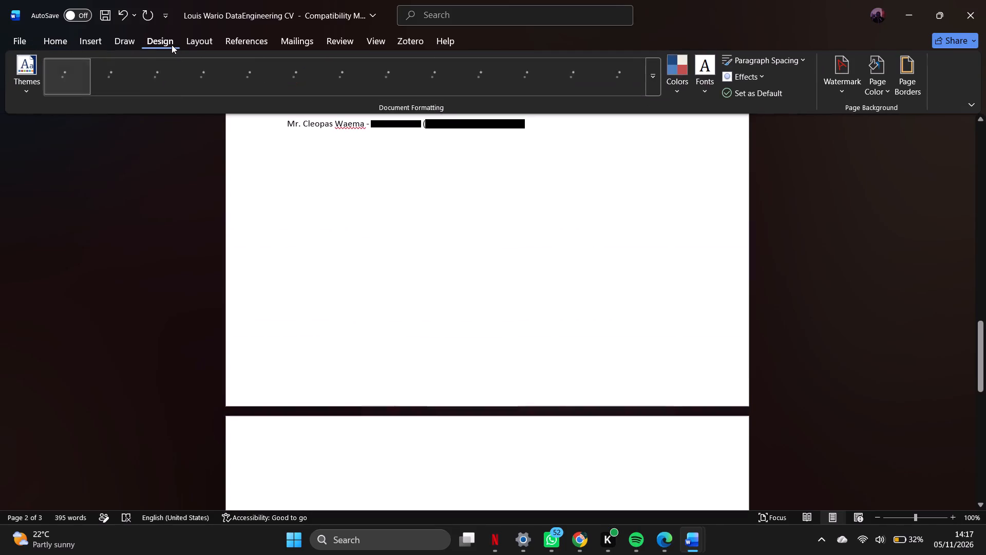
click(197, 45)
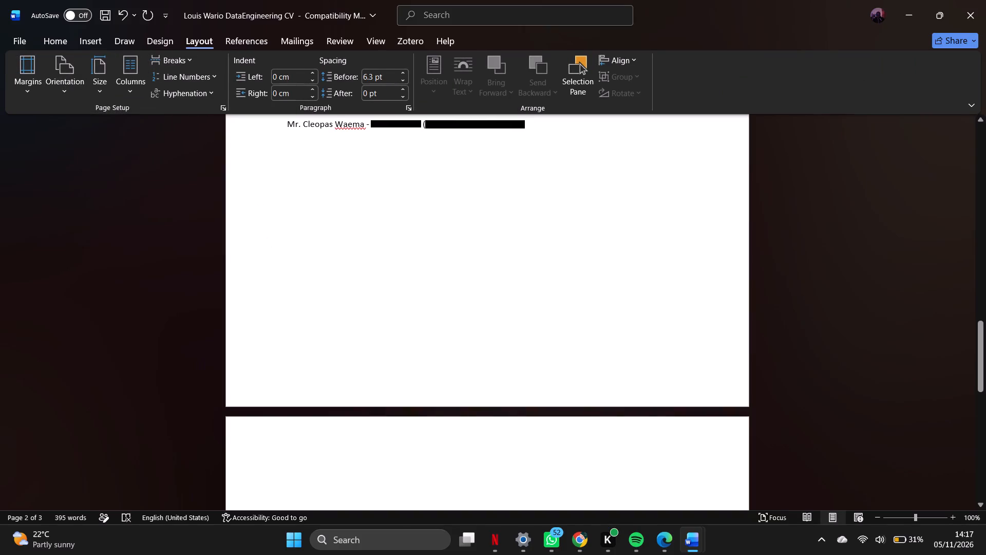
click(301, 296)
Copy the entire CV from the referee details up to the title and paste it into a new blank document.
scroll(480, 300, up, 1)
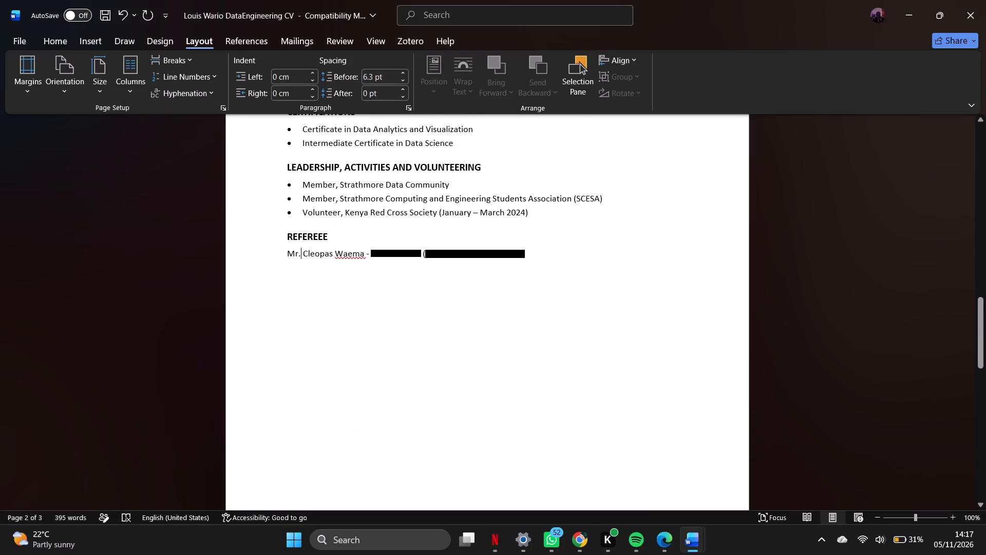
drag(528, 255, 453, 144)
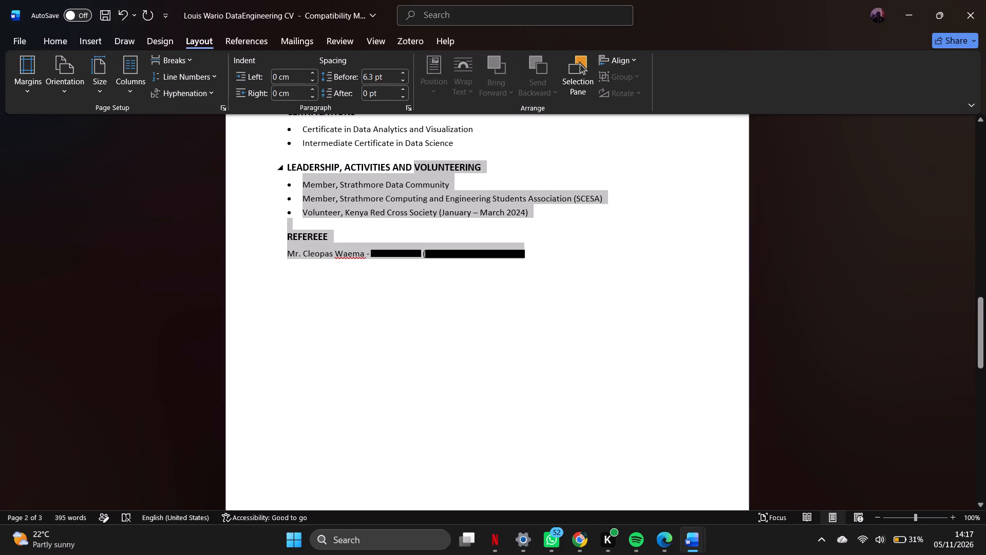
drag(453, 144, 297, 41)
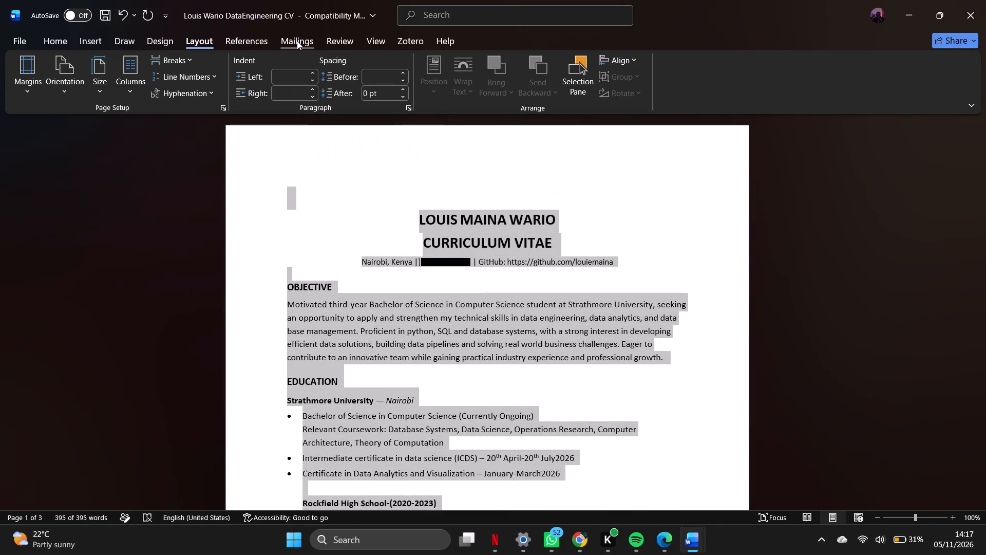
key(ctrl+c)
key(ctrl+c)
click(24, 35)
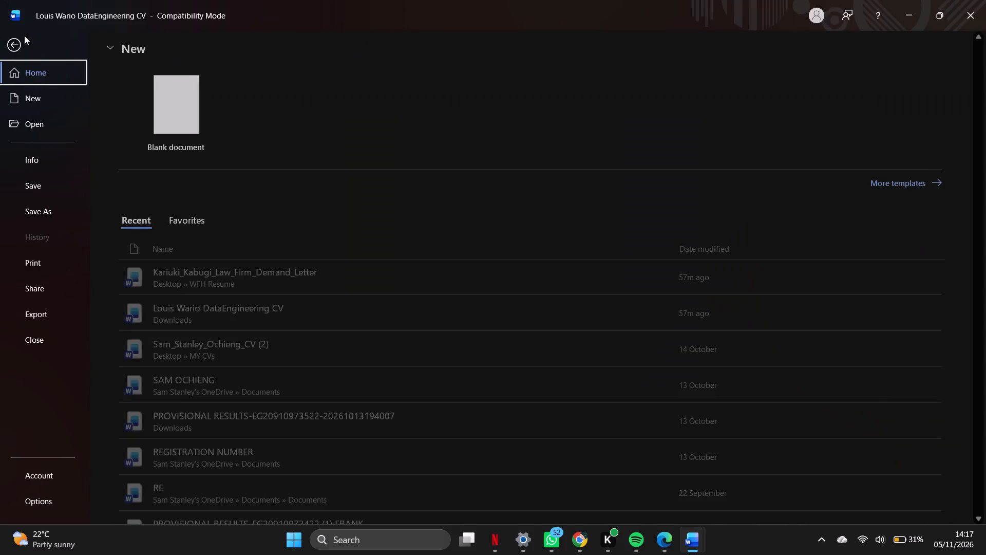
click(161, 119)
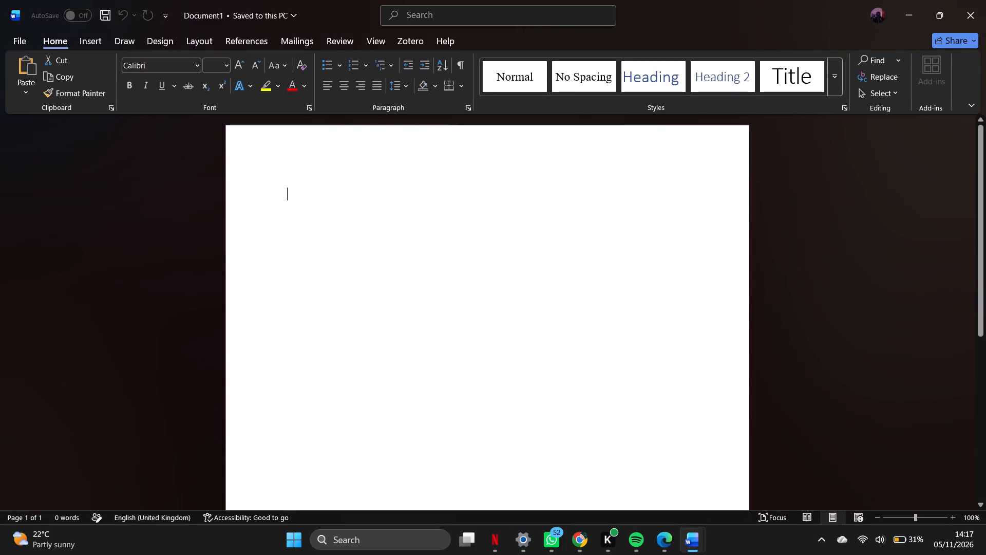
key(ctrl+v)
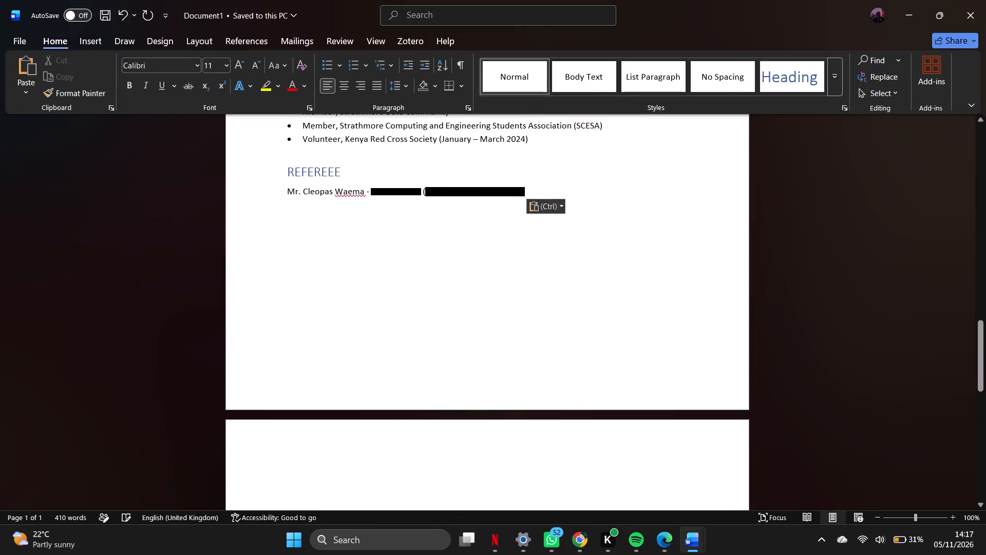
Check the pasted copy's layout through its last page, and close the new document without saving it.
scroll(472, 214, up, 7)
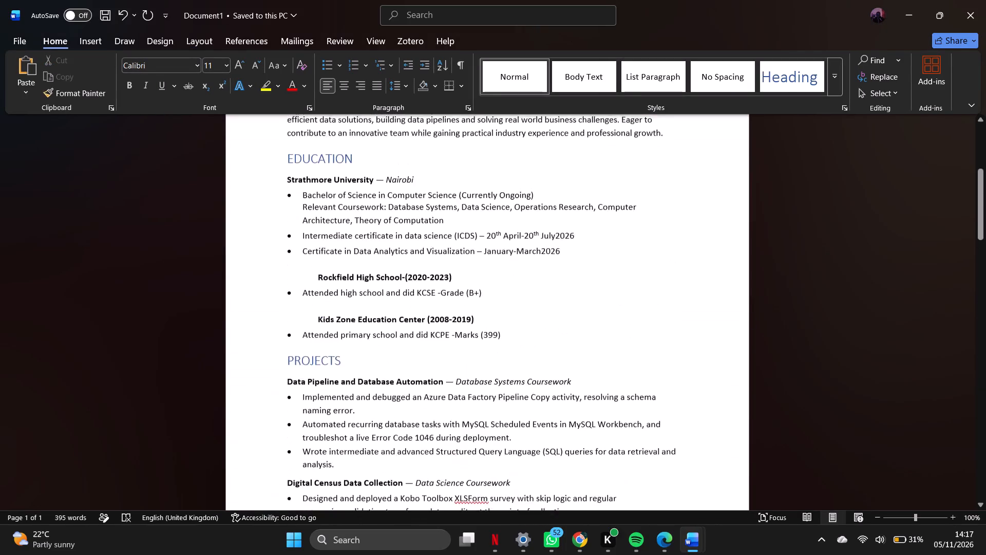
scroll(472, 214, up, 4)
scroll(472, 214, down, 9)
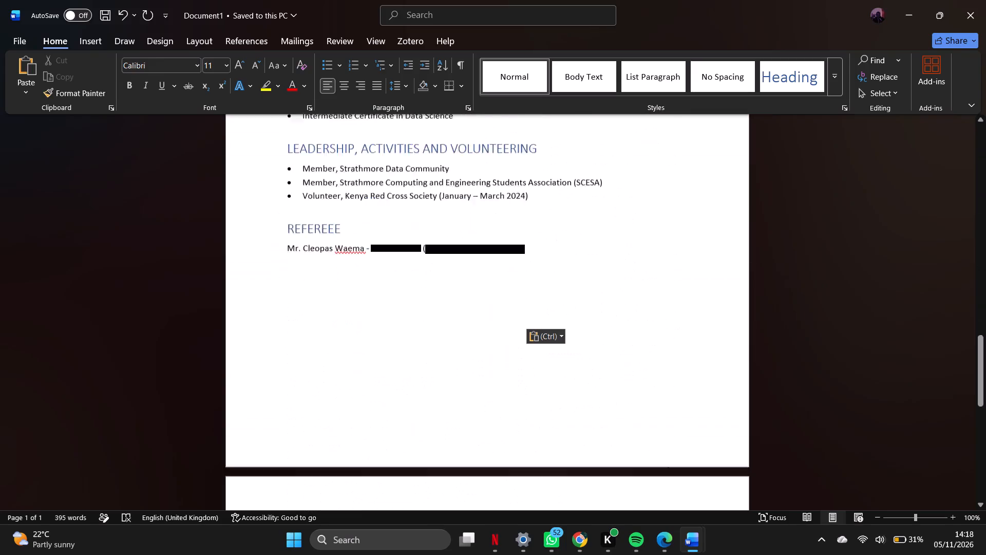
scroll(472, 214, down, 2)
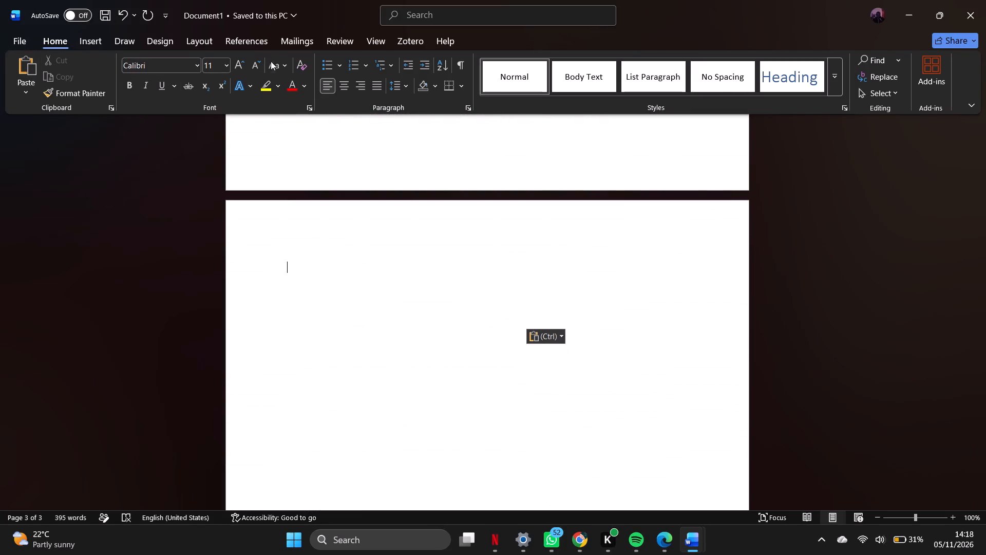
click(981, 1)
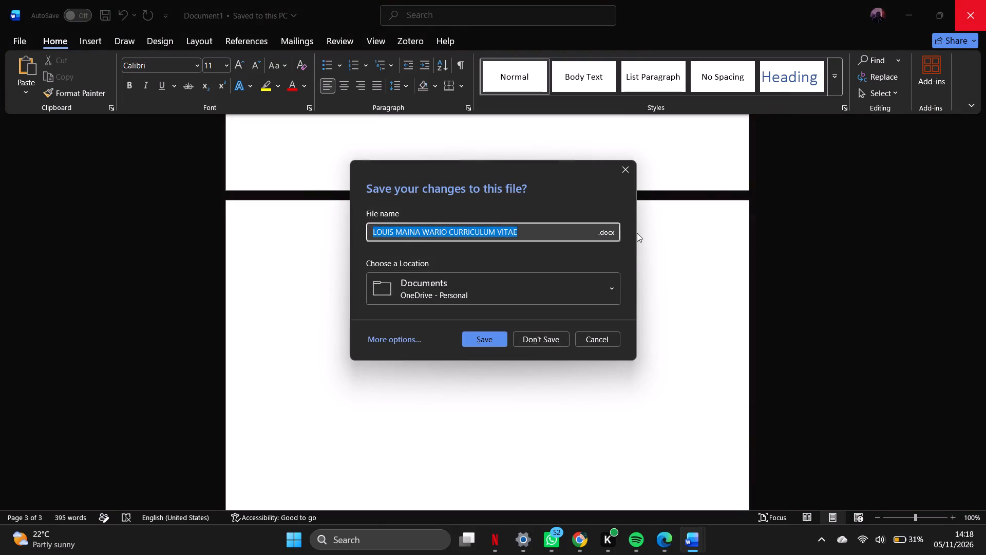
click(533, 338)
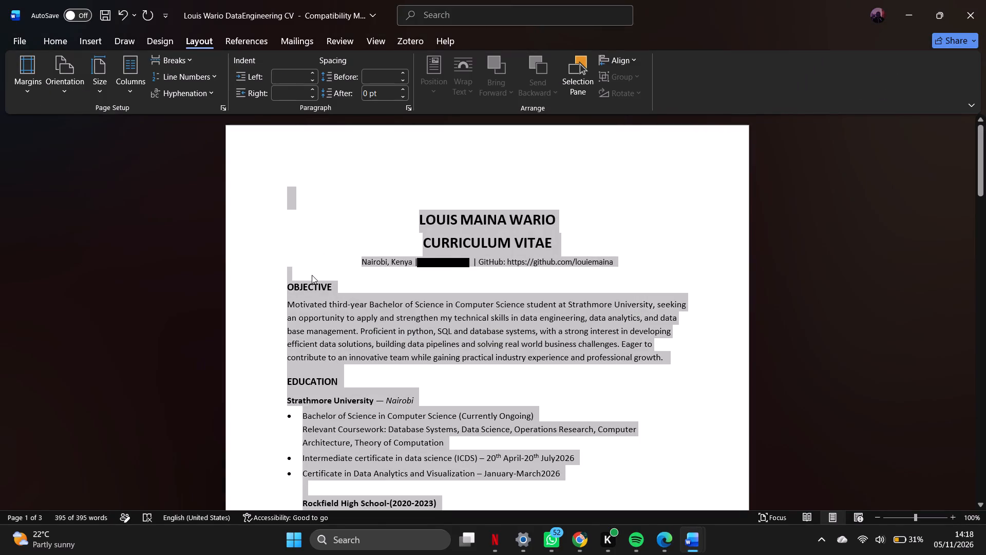
Add the closing parenthesis at the end of the referee contact line on page 2 of the CV.
scroll(312, 275, down, 7)
click(312, 275)
scroll(312, 275, down, 4)
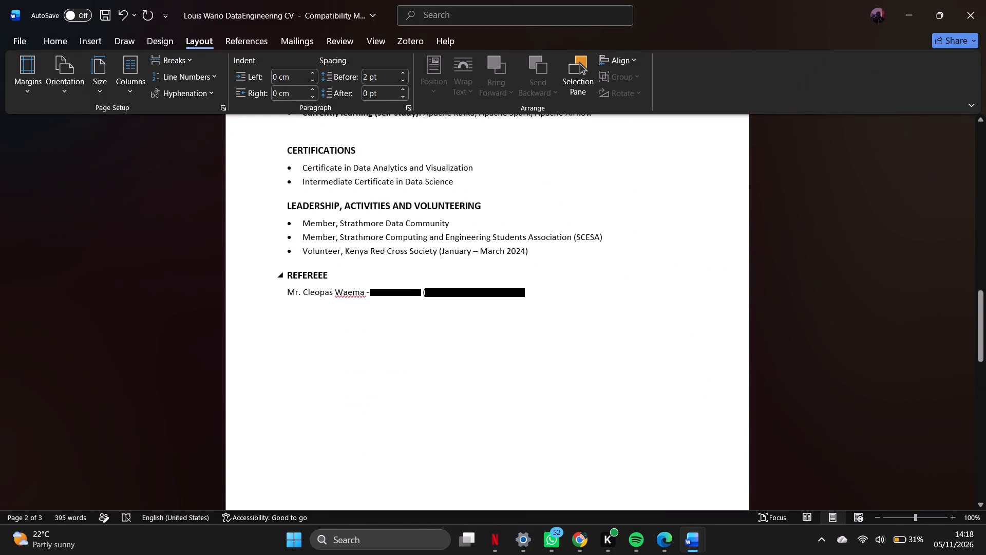
click(523, 297)
key(shift+parenright)
Save the CV as a PDF in the Downloads folder under its existing file name, opening it after publishing.
click(17, 41)
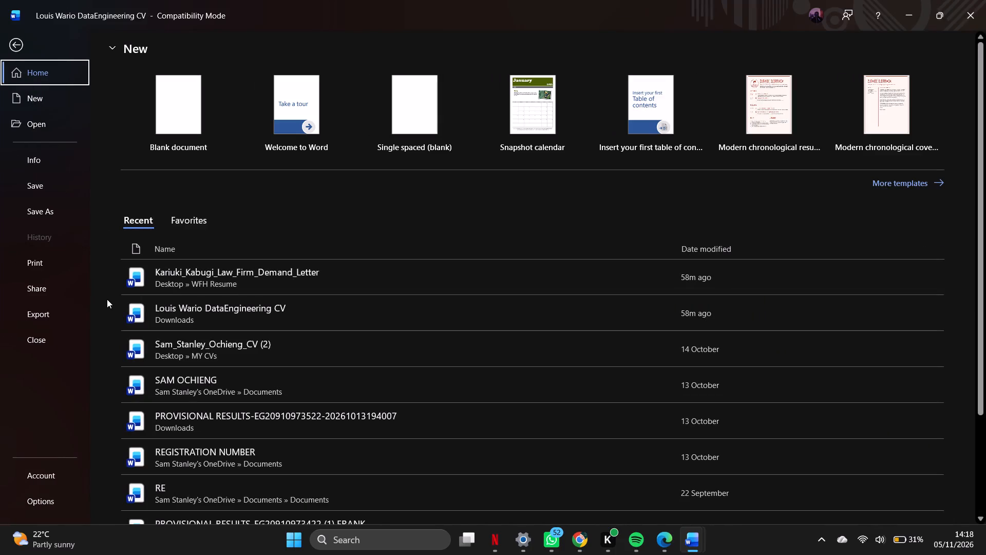
click(69, 212)
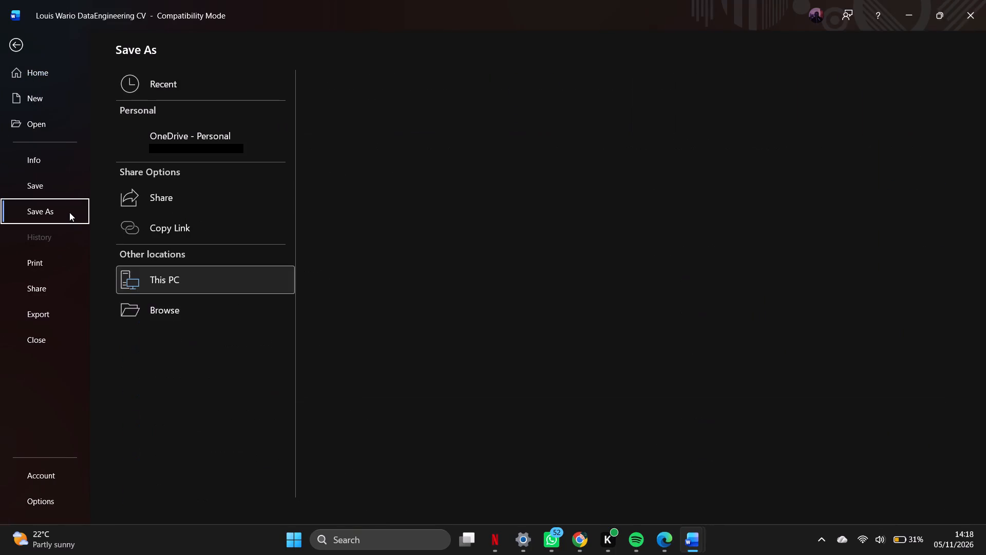
click(170, 349)
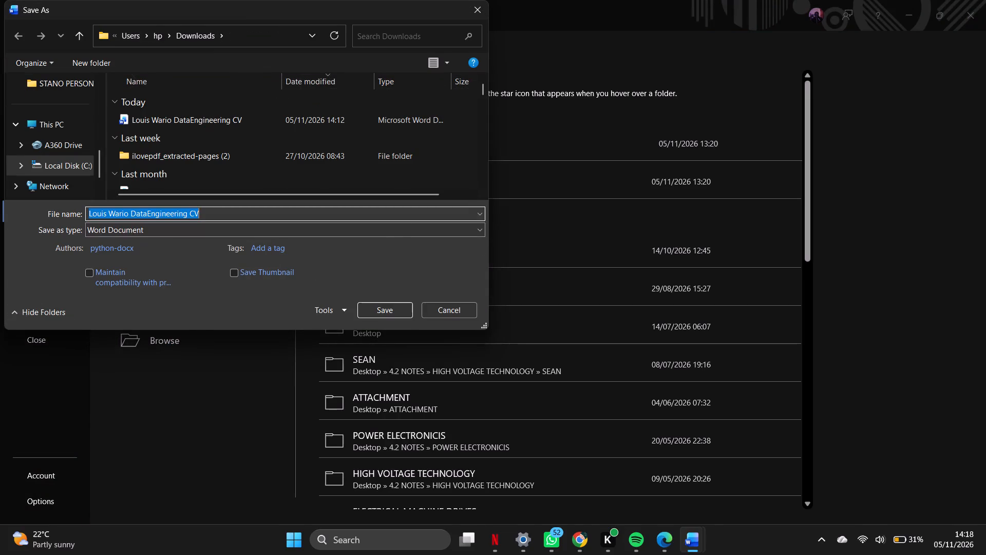
click(444, 232)
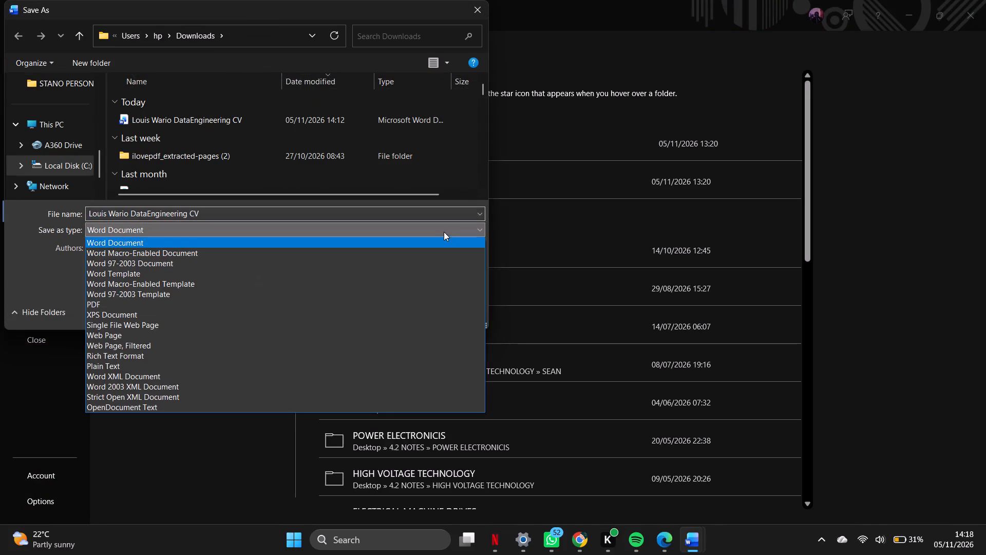
click(378, 306)
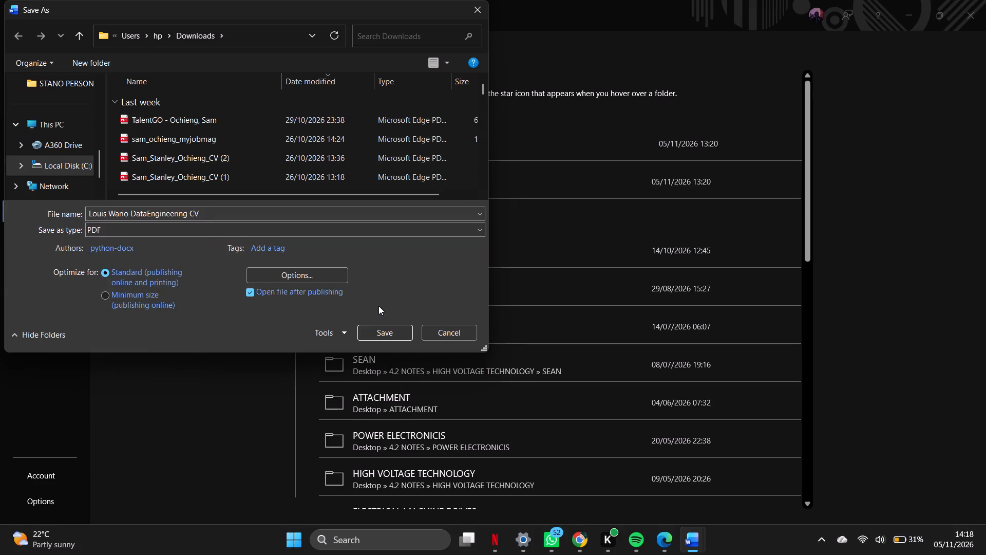
click(365, 337)
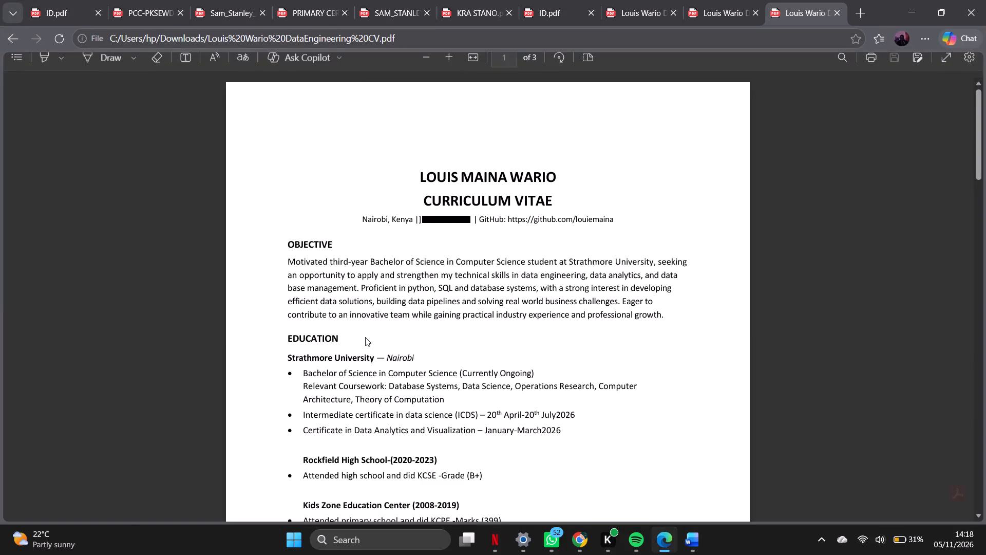
Print only pages 1-2 of the exported CV with Microsoft Print to PDF, after checking its pages through the last one.
scroll(365, 337, down, 13)
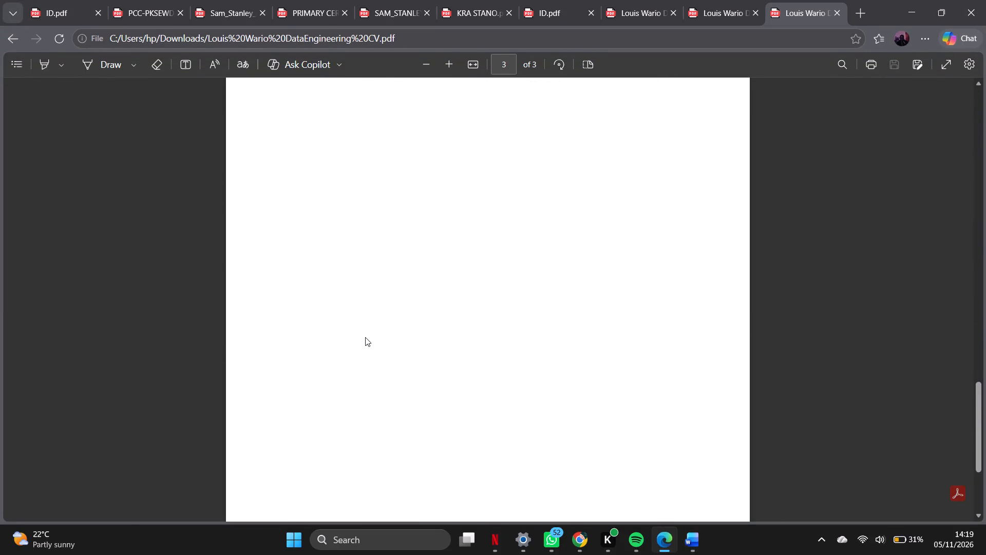
scroll(365, 337, down, 2)
scroll(365, 337, up, 5)
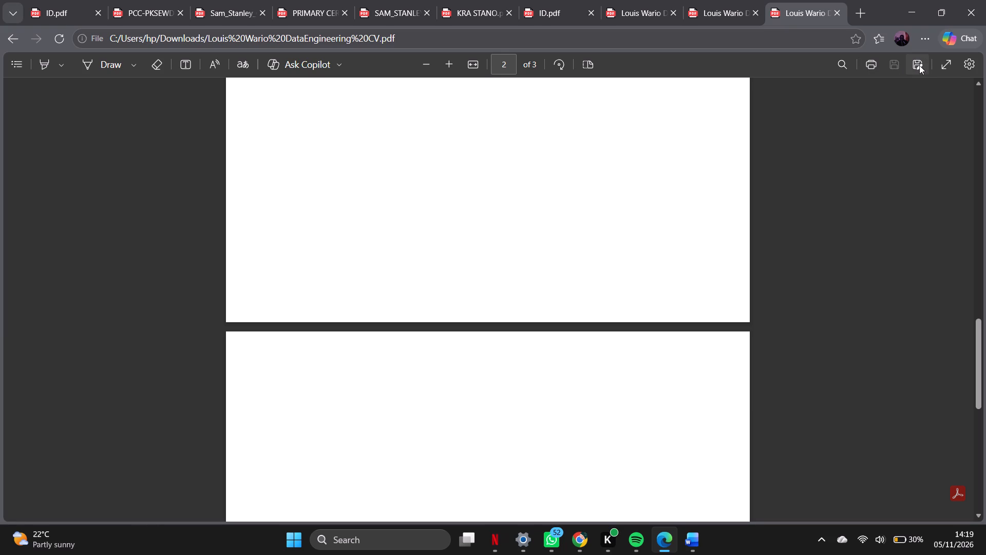
click(868, 69)
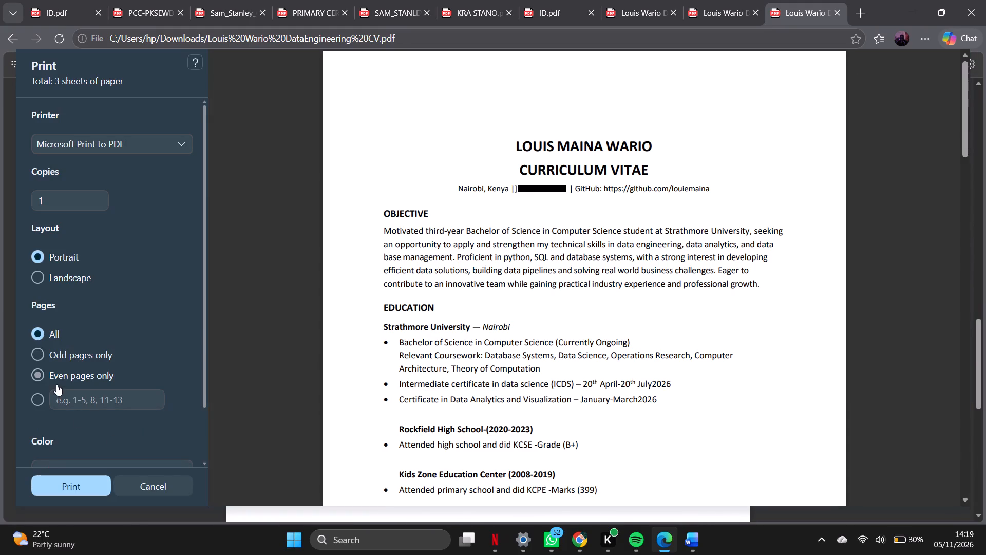
click(80, 399)
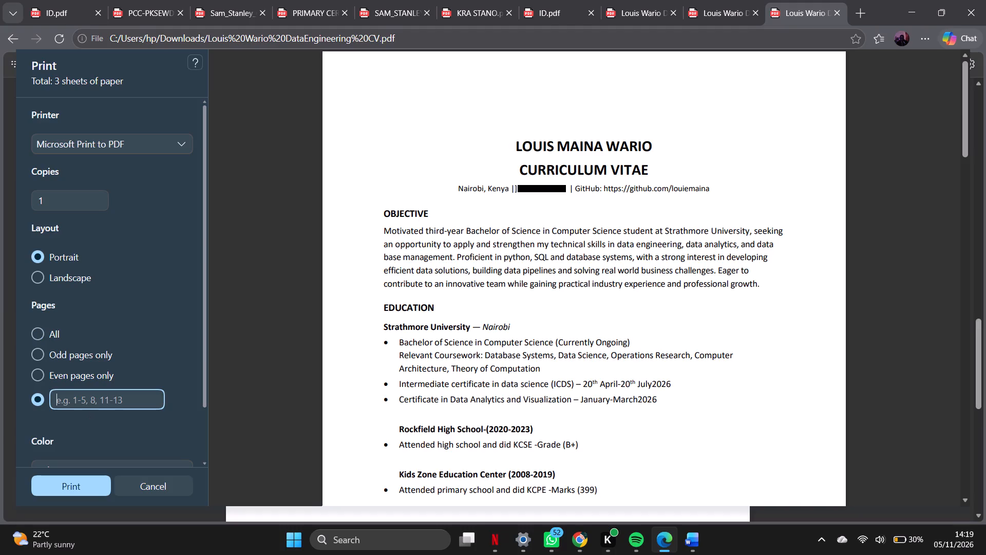
key(1)
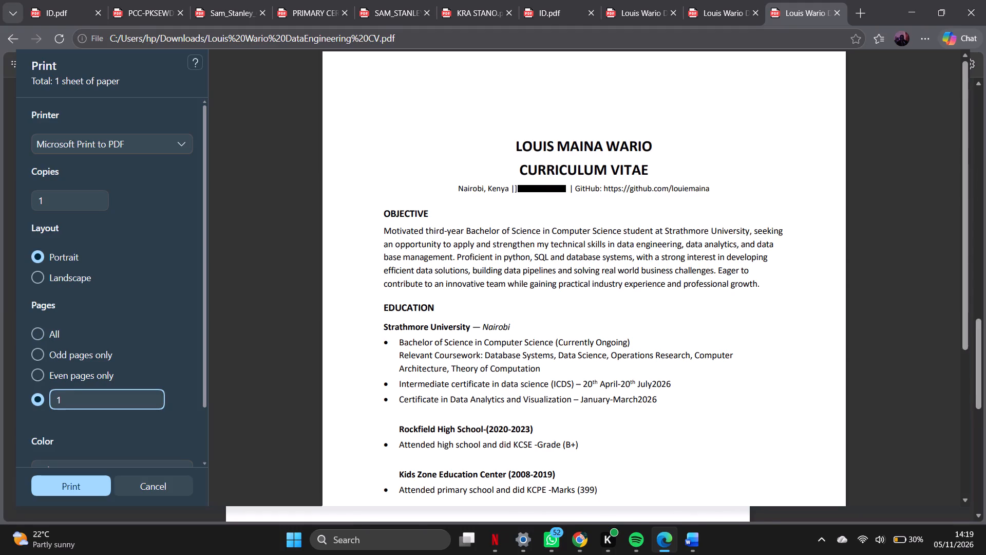
key(minus)
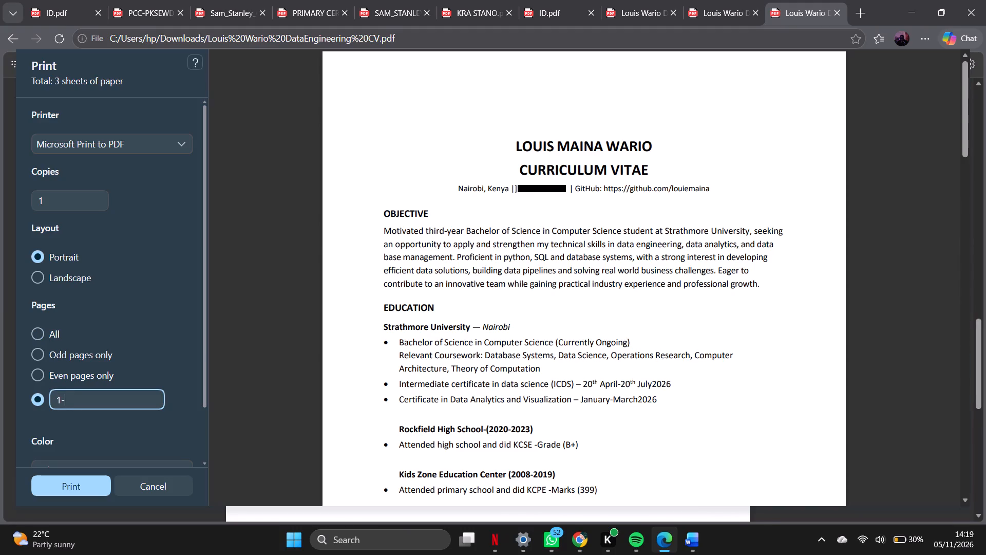
key(2)
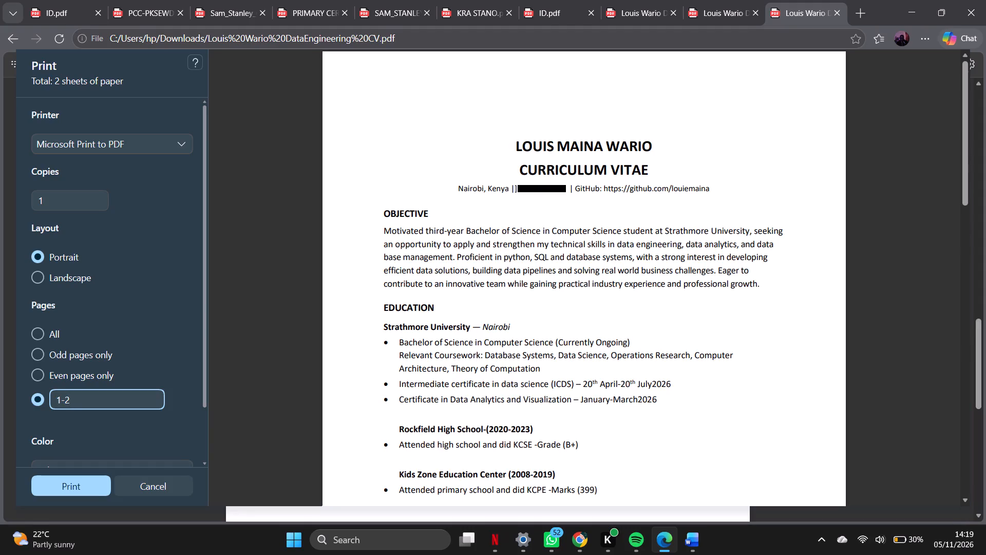
scroll(487, 390, down, 3)
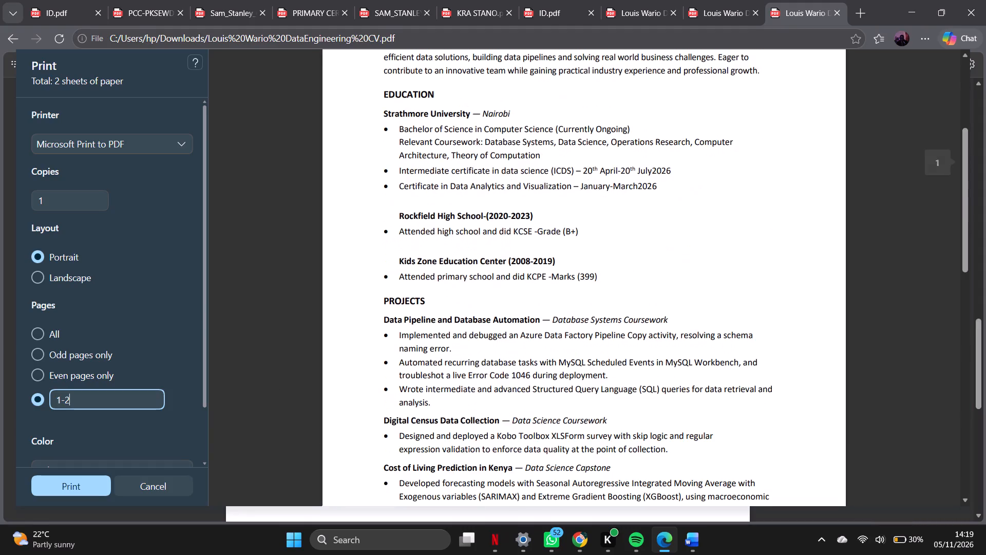
scroll(487, 390, down, 10)
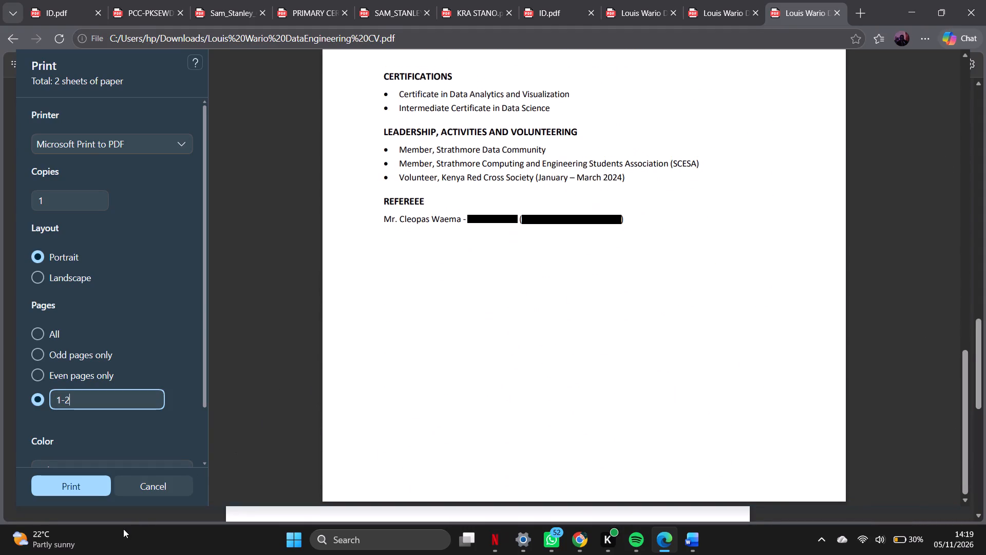
click(87, 484)
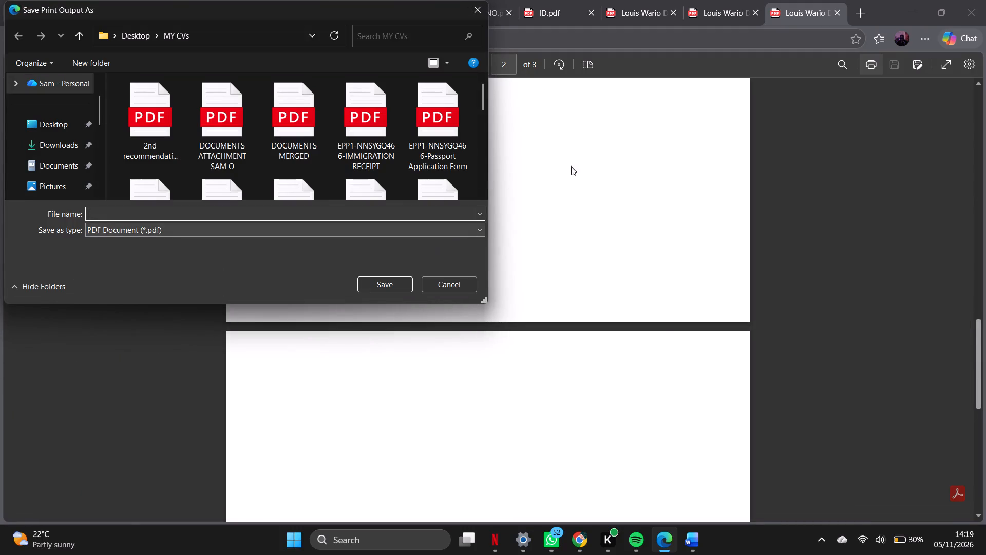
Switch to the CV in Word, copy its file name from the Save As dialog without saving, and return to the print output dialog.
click(695, 548)
click(719, 470)
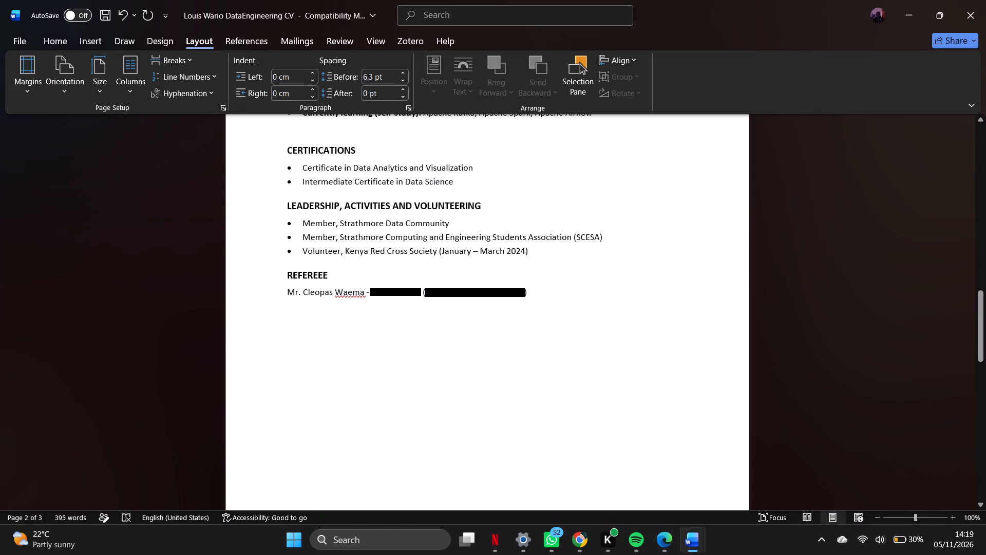
scroll(487, 311, up, 12)
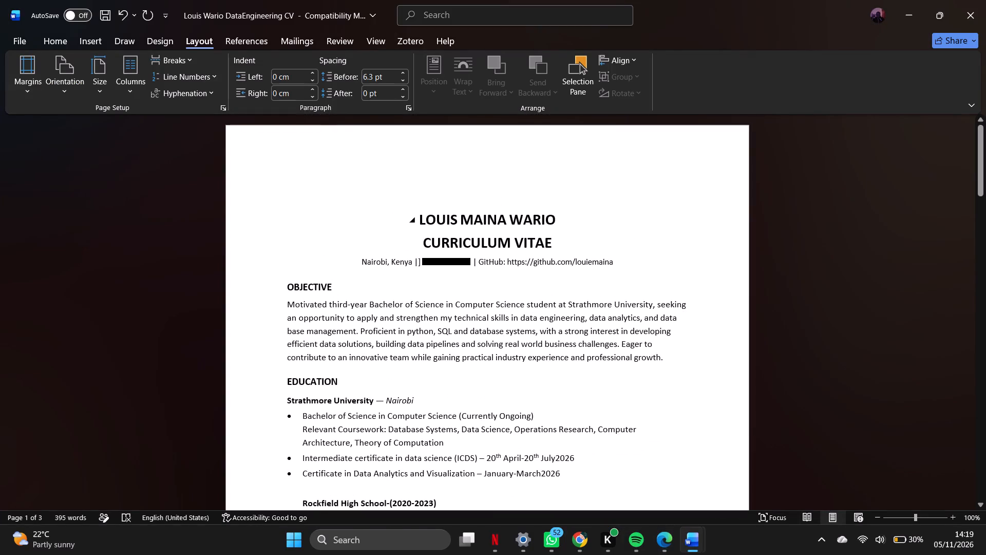
click(273, 13)
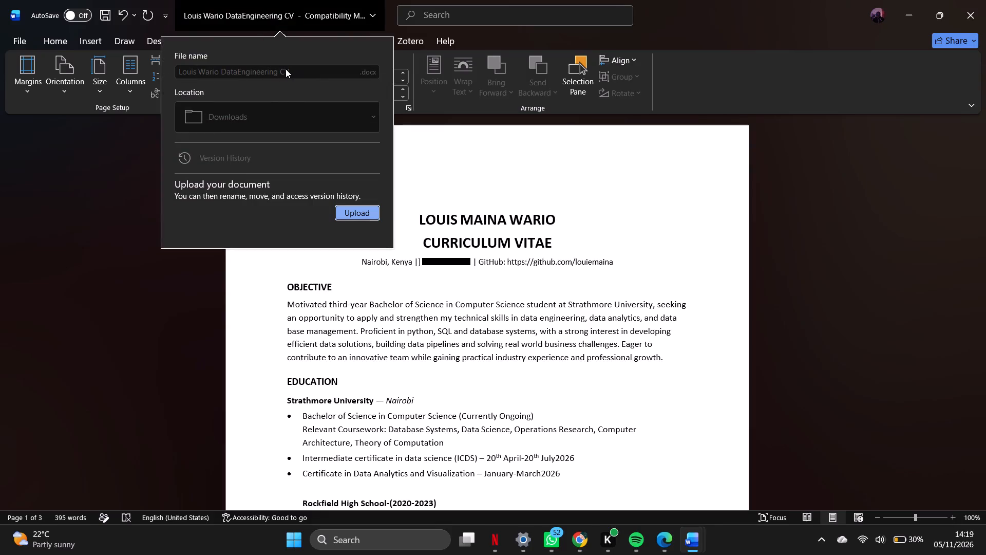
drag(286, 69, 206, 83)
click(440, 159)
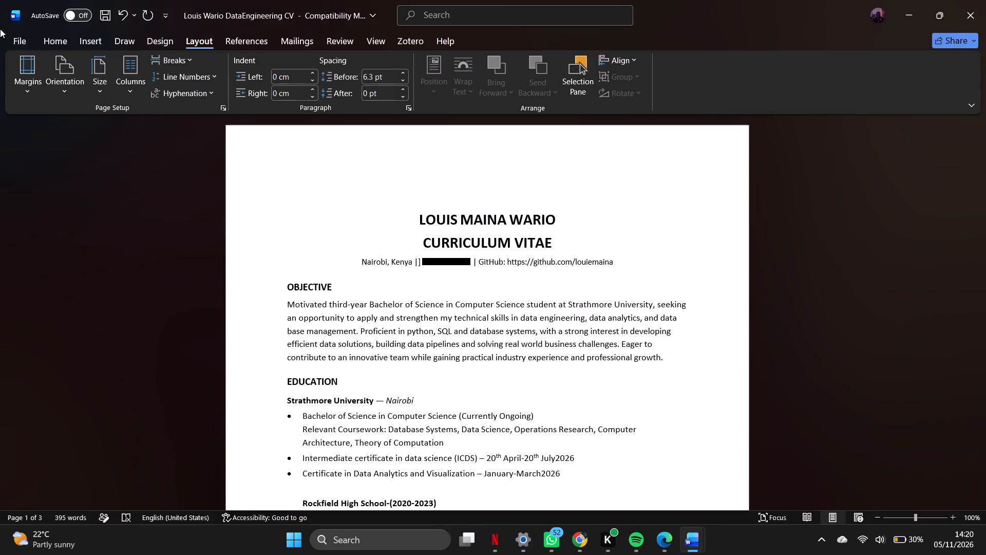
click(25, 36)
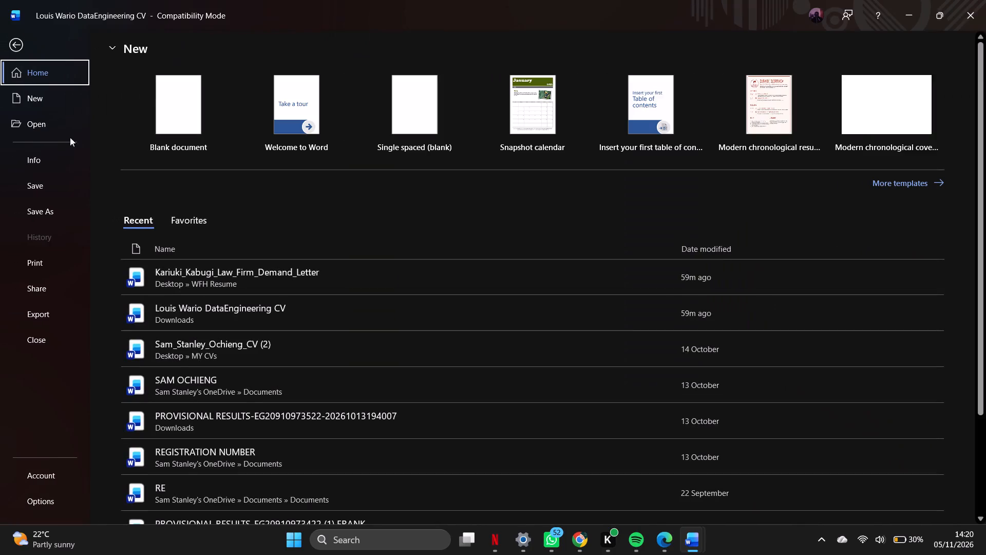
click(56, 202)
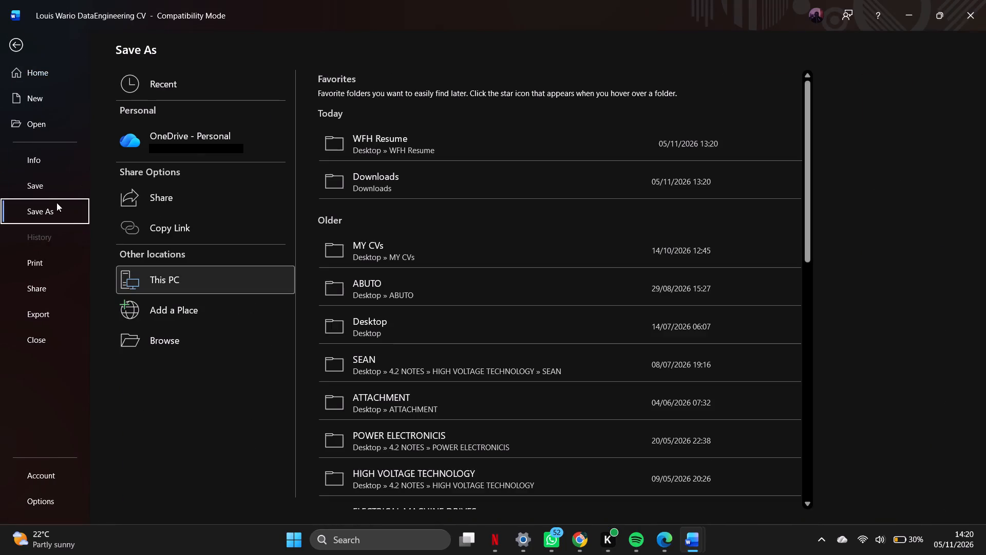
click(188, 348)
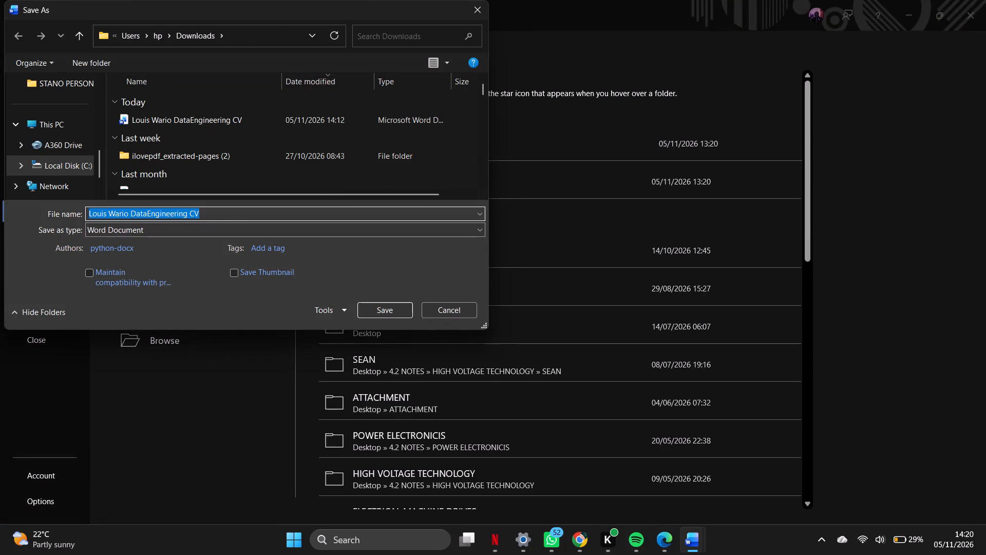
key(ctrl+c)
key(ctrl+c)
key(ctrl+c)
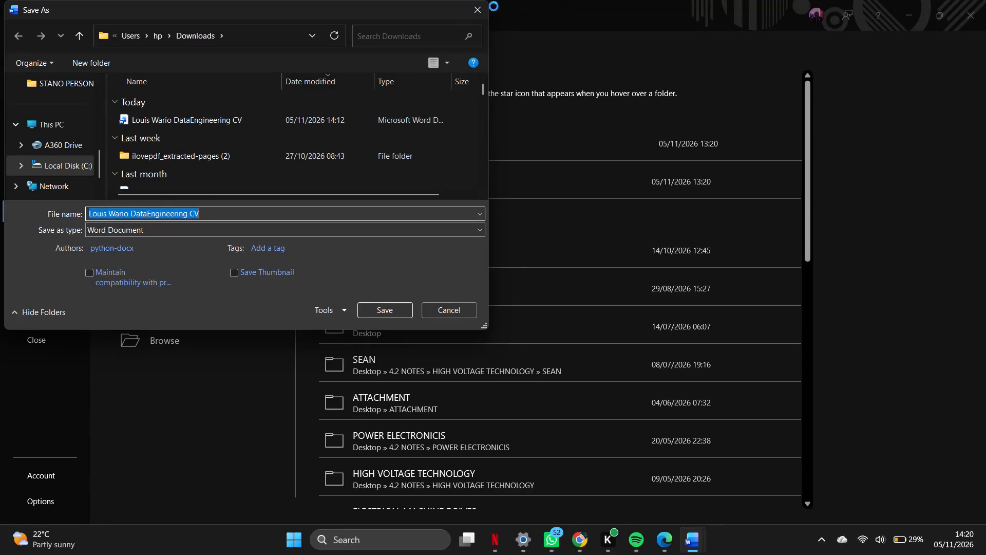
click(477, 8)
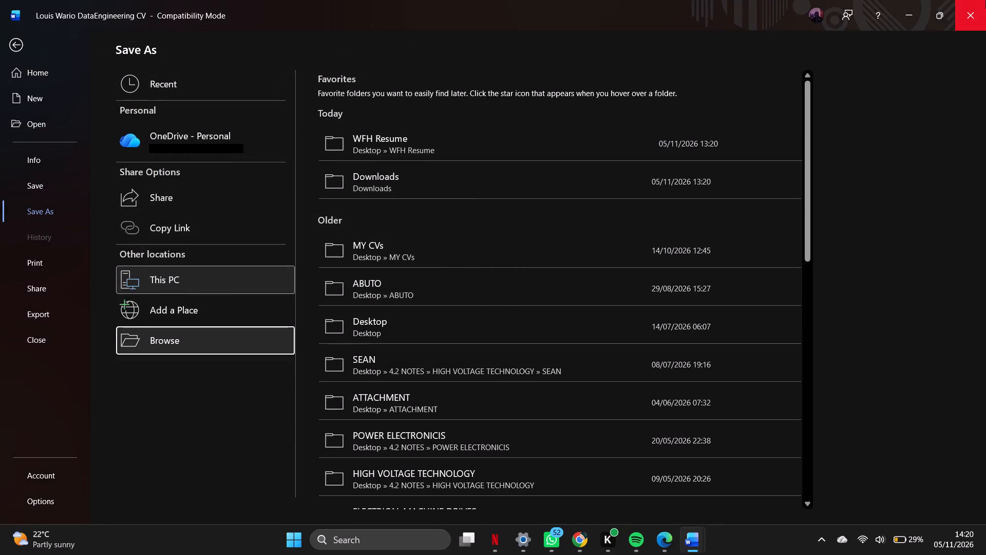
click(905, 6)
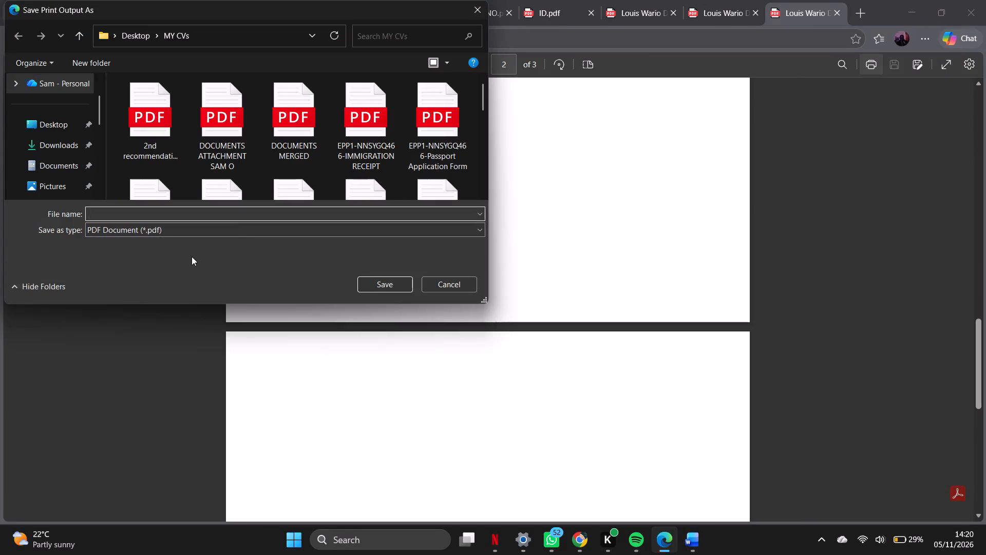
Save the print output as a PDF on the Desktop under the copied file name, replacing the existing file.
key(ctrl+v)
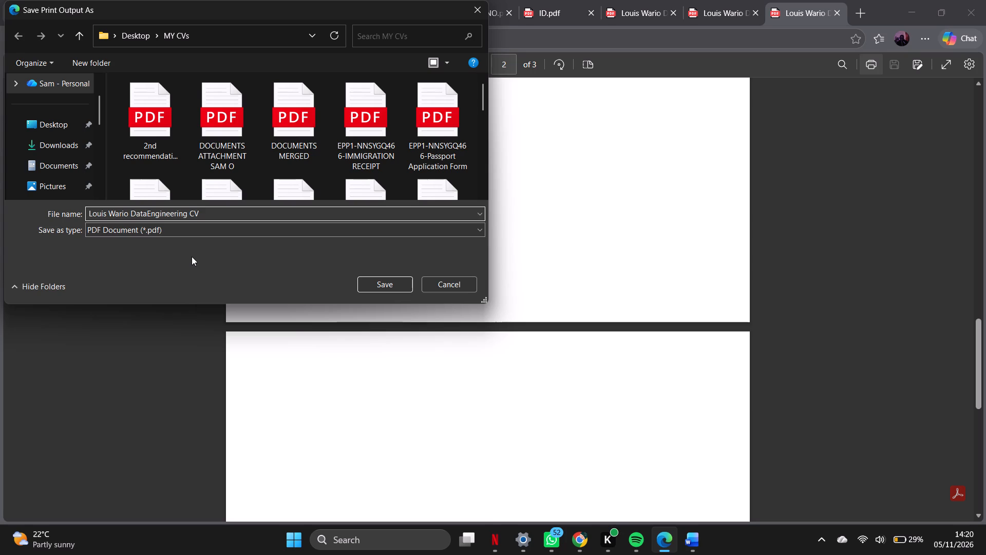
double_click(62, 130)
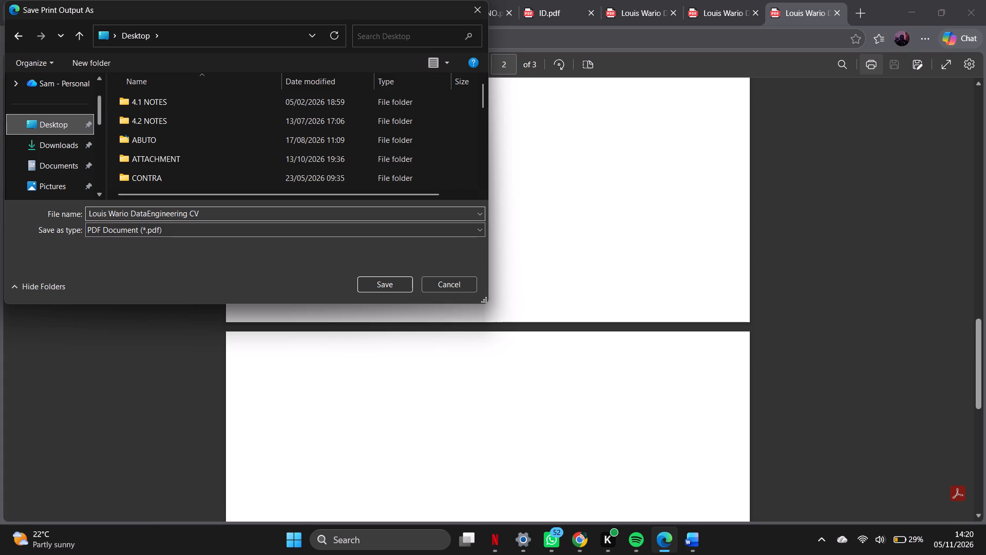
click(382, 288)
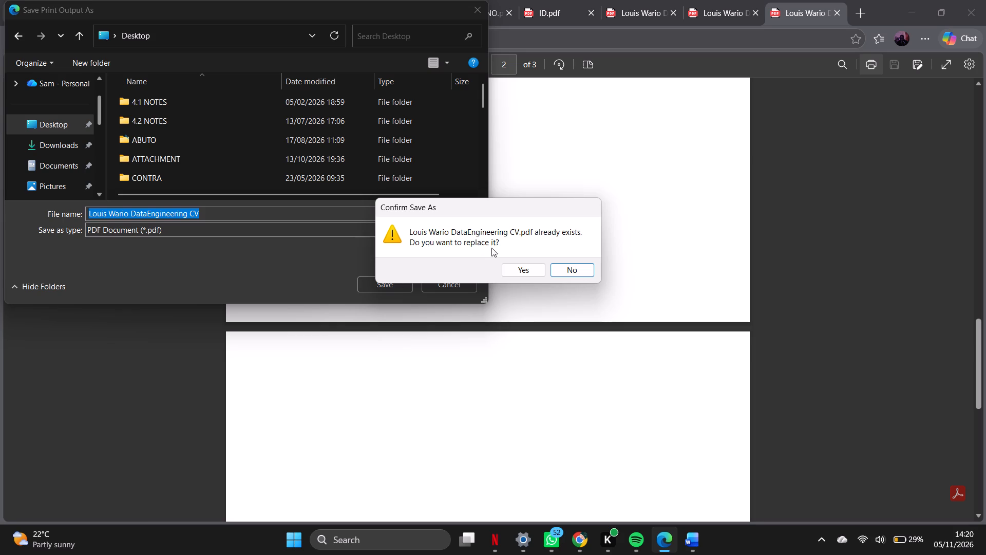
click(518, 270)
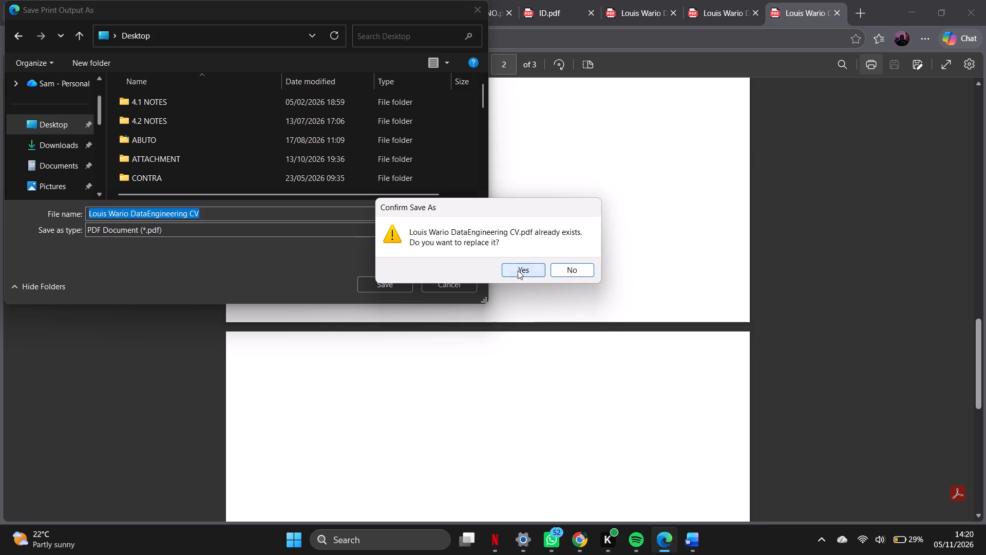
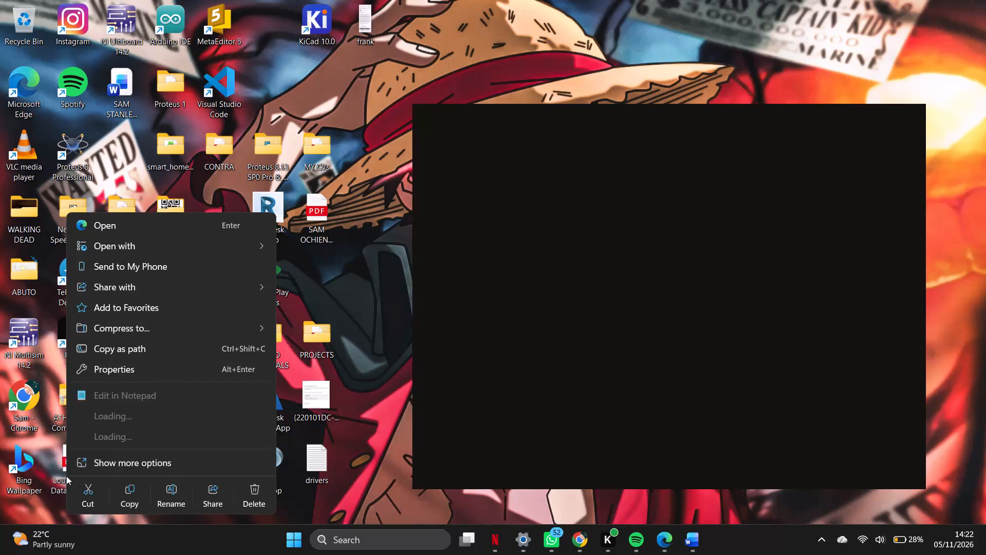
Select the exported data engineering CV PDF on the Desktop and bring up its file actions.
click(173, 483)
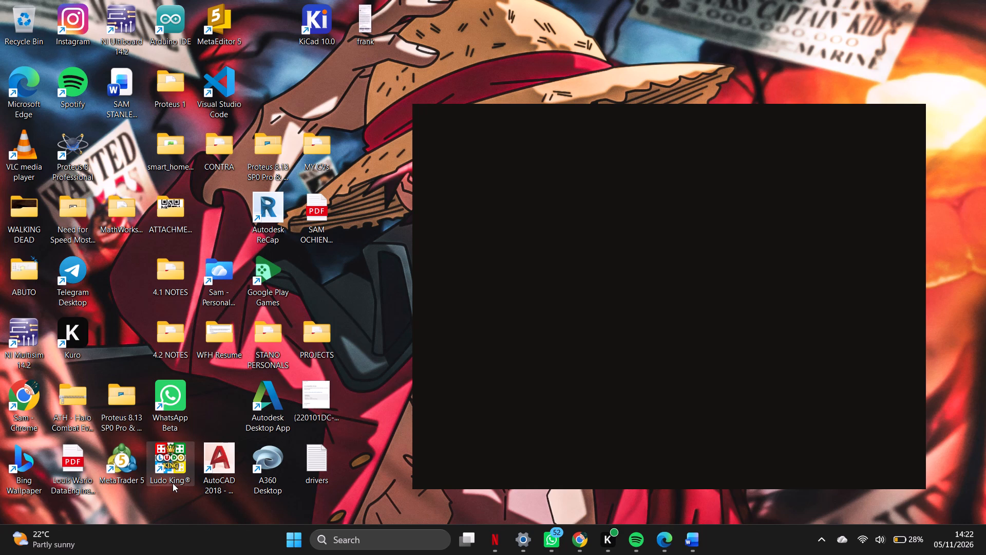
click(58, 465)
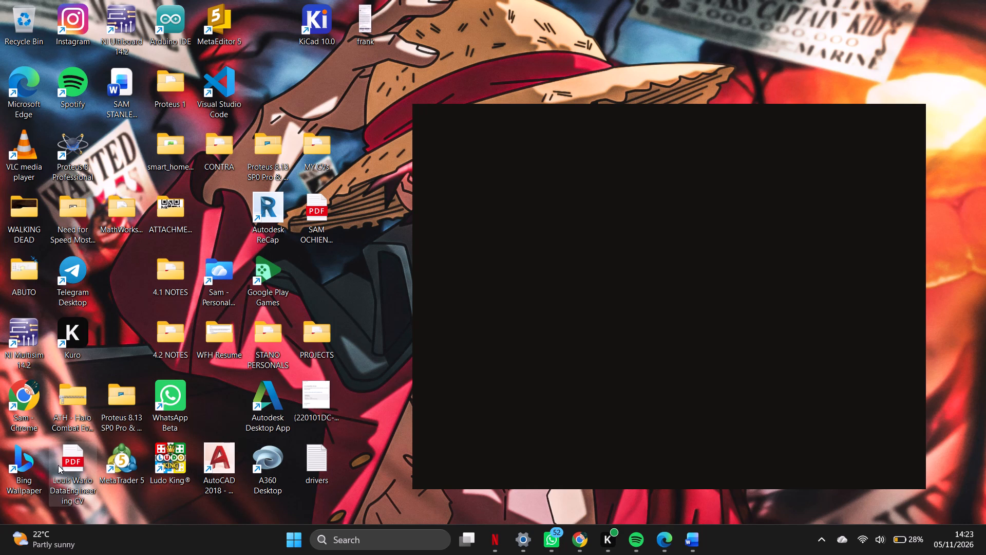
right_click(86, 478)
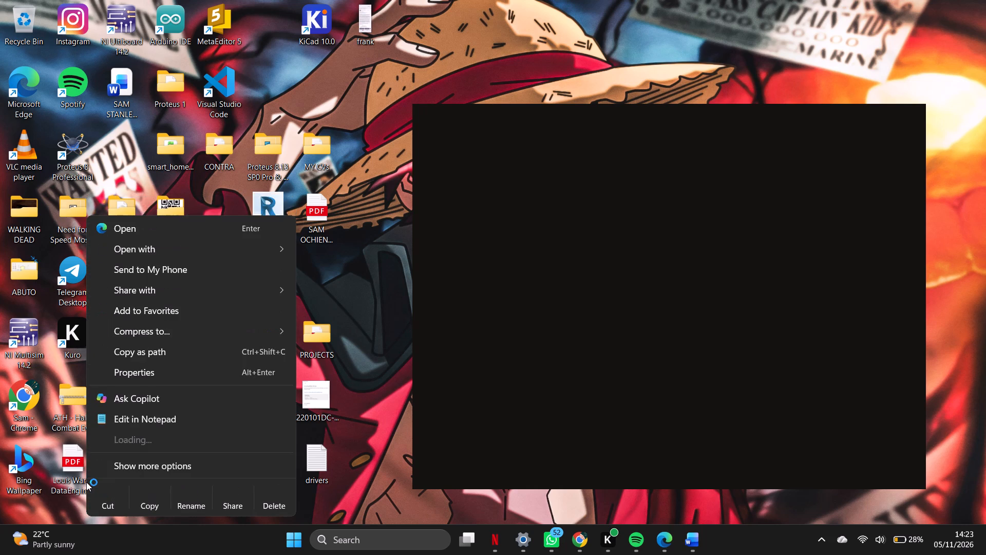
Open the data engineering CV PDF's name on the Desktop for renaming, placing the text cursor just before "CV".
click(188, 505)
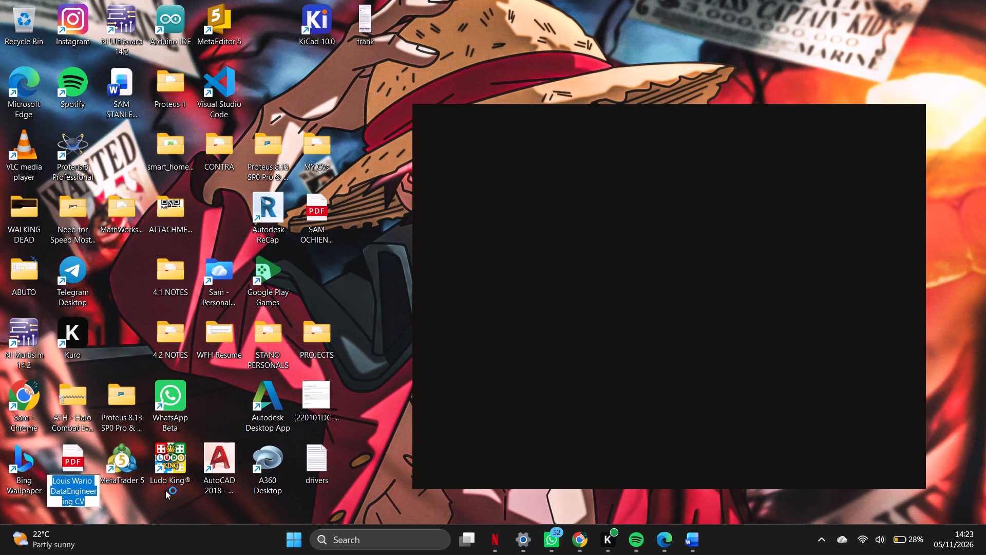
click(72, 502)
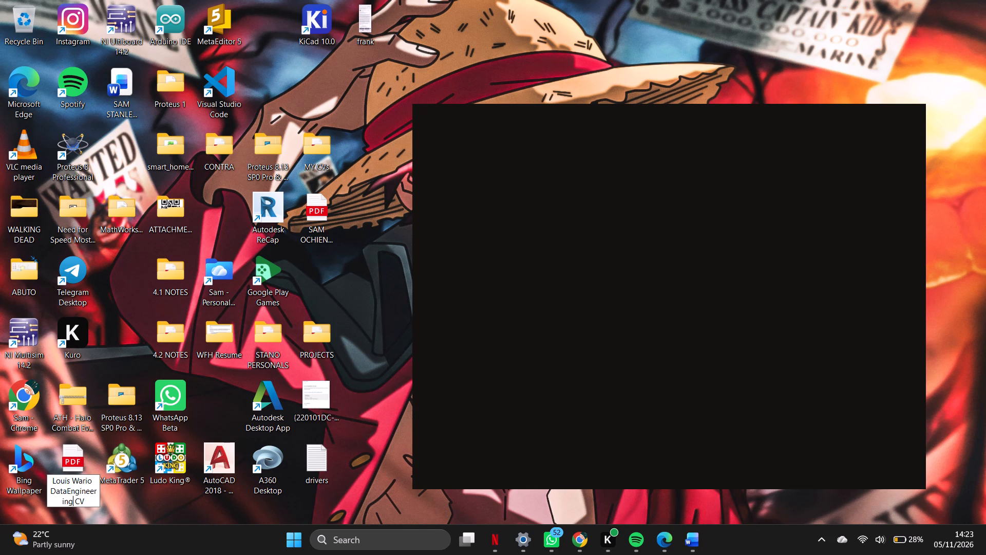
Rename the CV PDF on the Desktop by removing "DataEngineering", leaving only the candidate's name followed by "CV".
key(BackSpace)
key(BackSpace)
key(BackSpace)
key(BackSpace)
key(BackSpace)
key(BackSpace)
key(BackSpace)
key(BackSpace)
key(BackSpace)
key(BackSpace)
key(BackSpace)
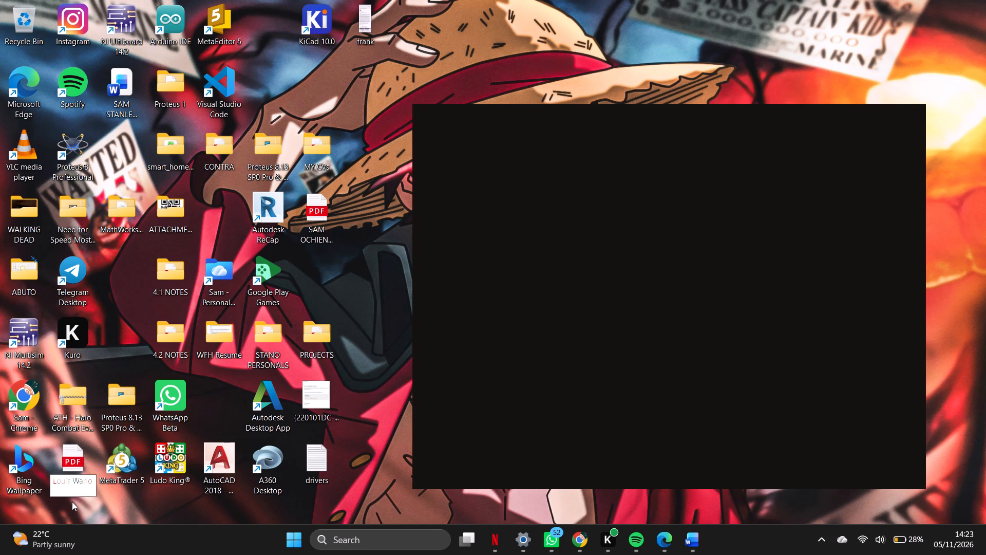
key(BackSpace)
key(BackSpace)
key(BackSpace)
key(BackSpace)
click(362, 469)
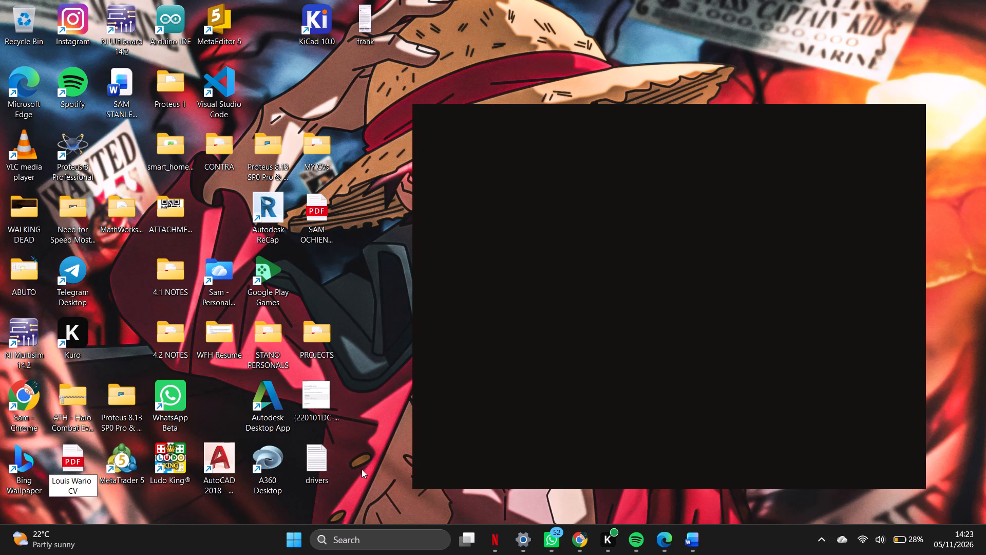
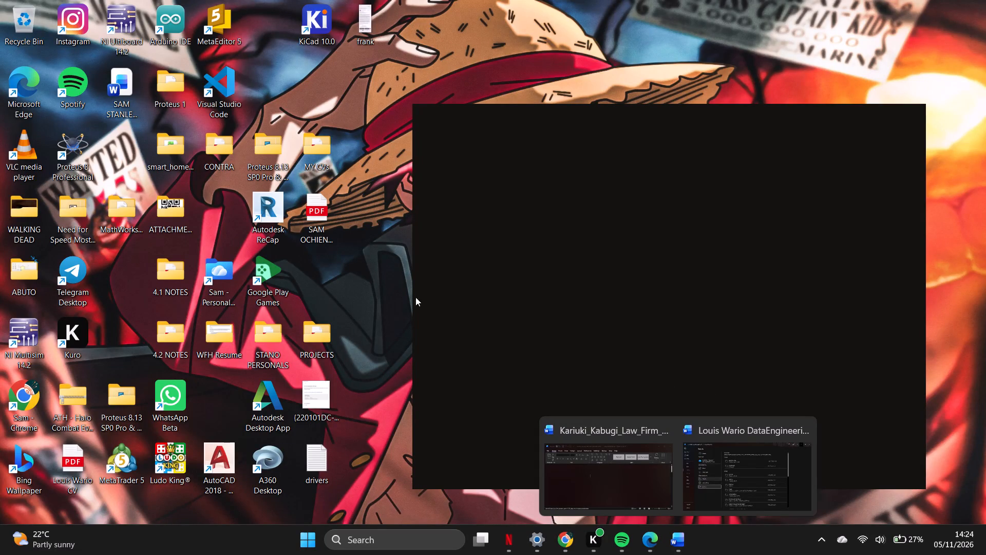
Switch back to the data engineering CV open in Word.
click(718, 473)
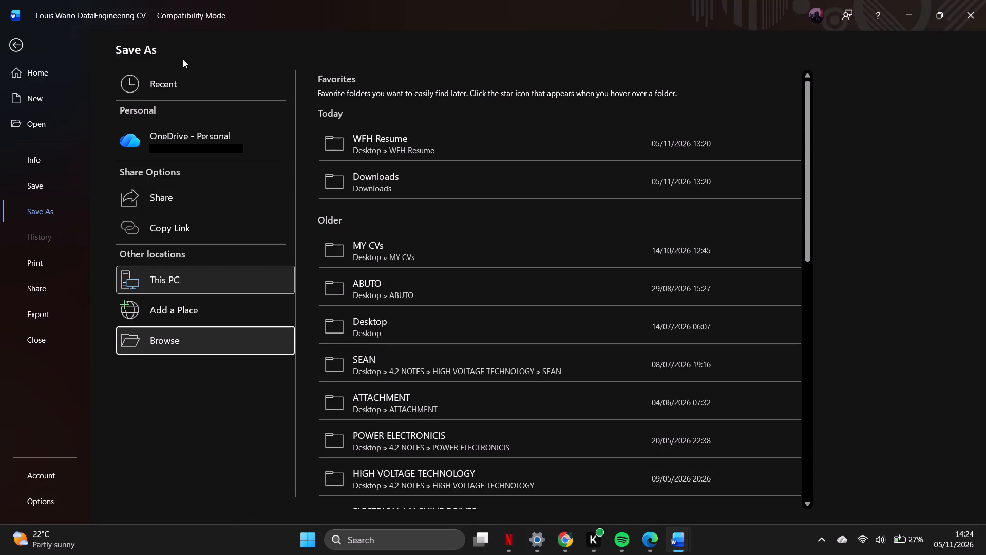
Leave the Save As view and look through the CV document to the end of its third page.
click(16, 43)
scroll(368, 250, down, 2)
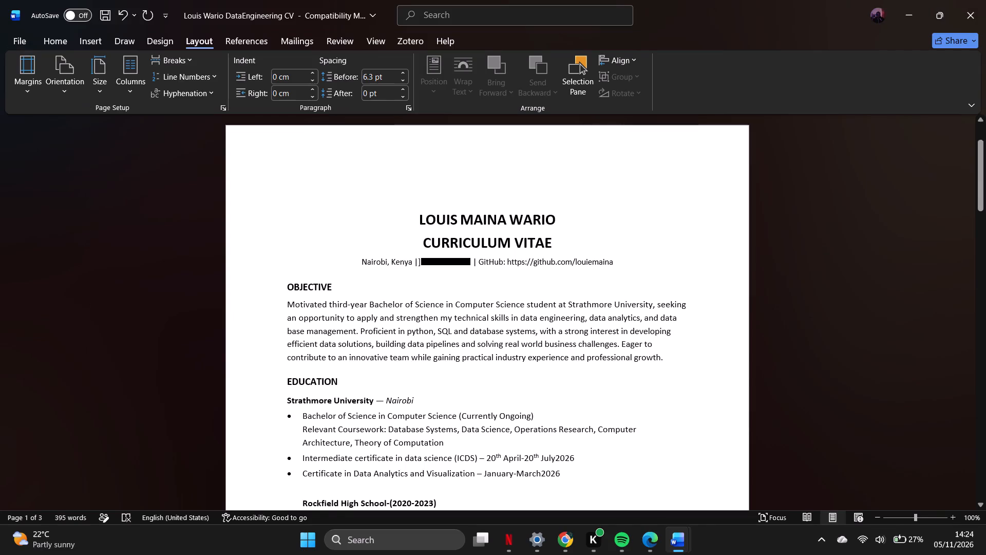
scroll(368, 250, down, 9)
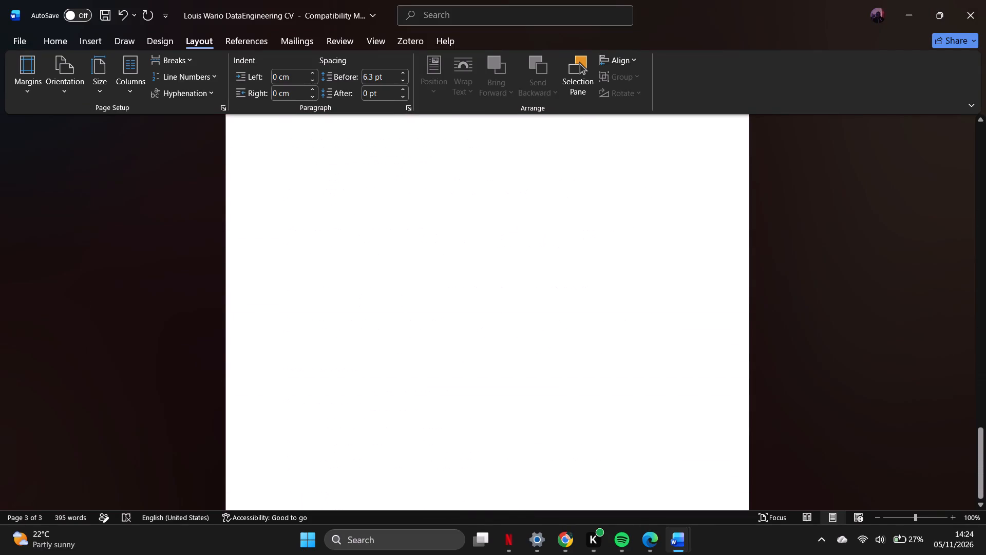
scroll(368, 250, down, 1)
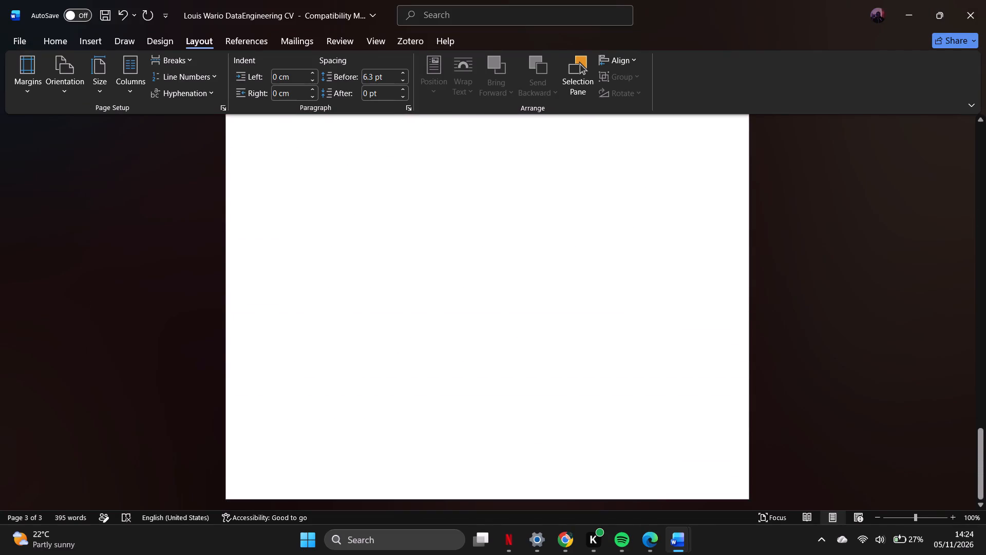
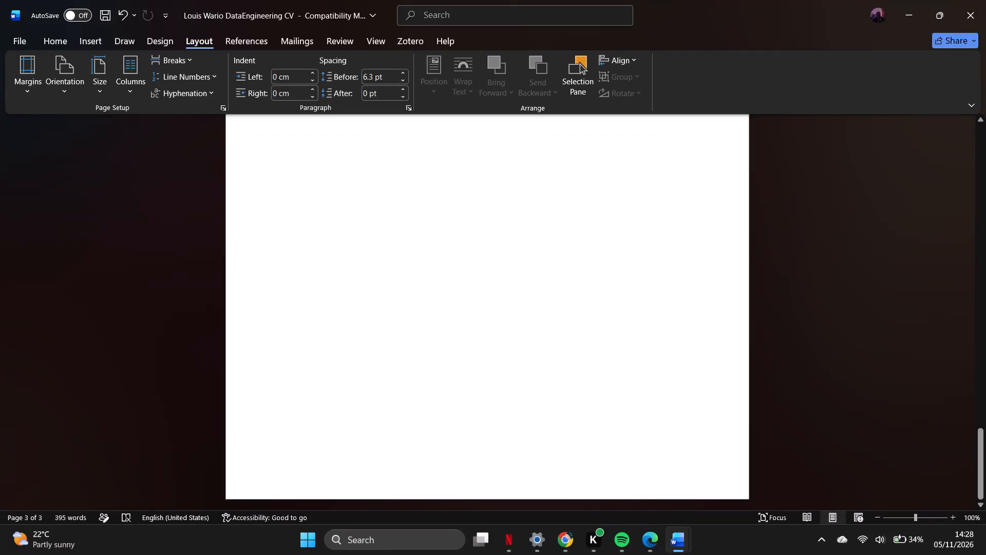
Review the end of the CV again, from the project entries through technical skills and certifications to the referee section.
scroll(395, 292, up, 6)
scroll(395, 292, down, 1)
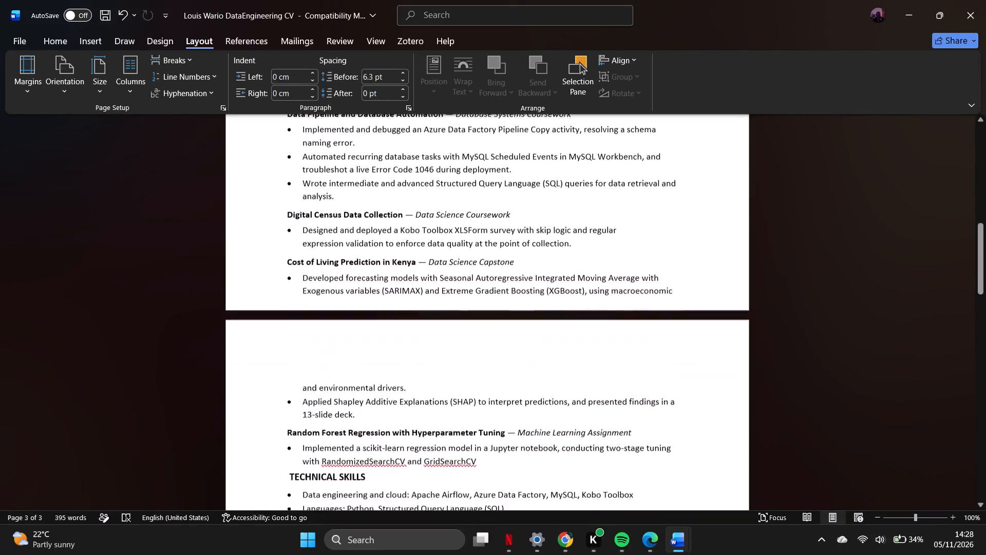
scroll(395, 292, down, 5)
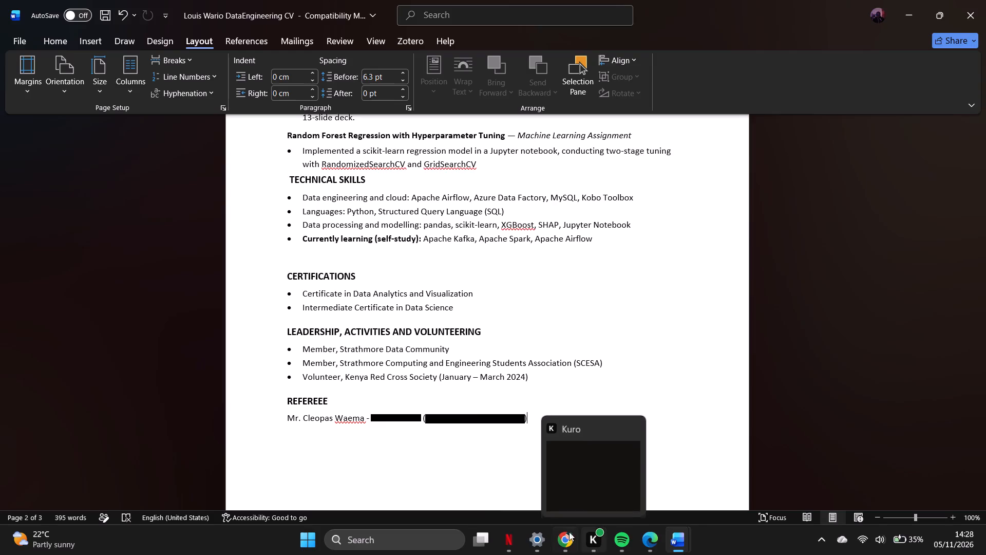
Search Windows for "wh" to find the WhatsApp app.
click(404, 538)
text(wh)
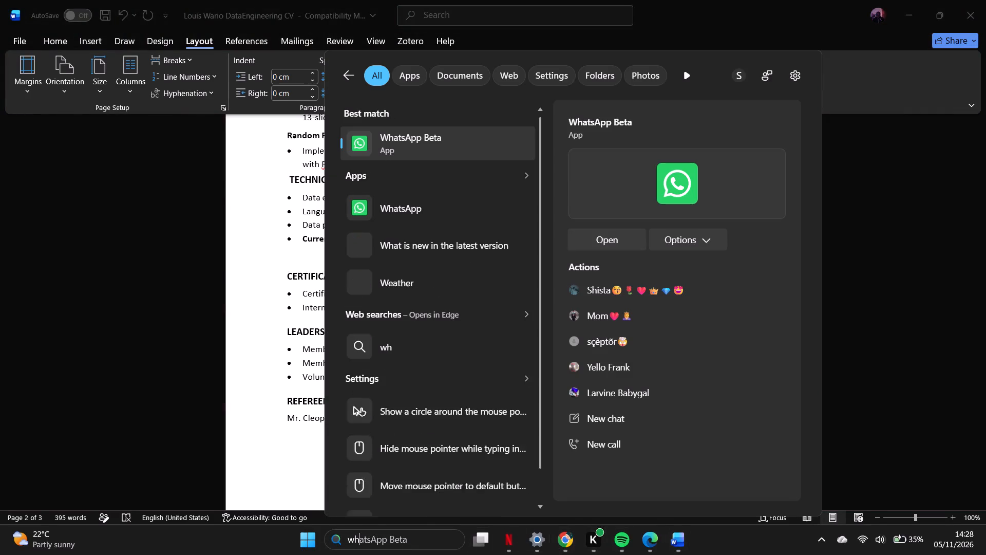
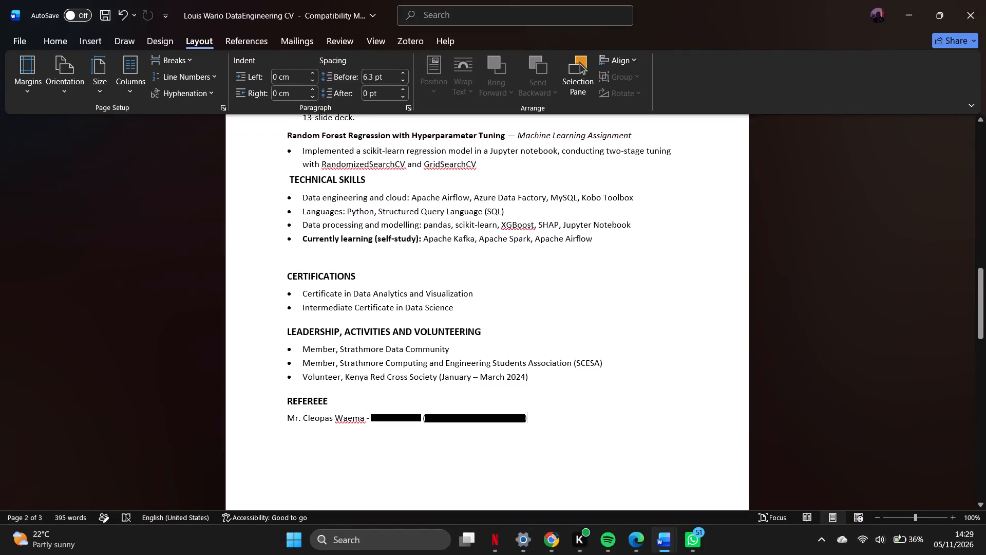
Paste the copied PERSONAL ATTRIBUTES section with its bulleted list on a new unbulleted line between the Kenya Red Cross volunteering entry and REFEREEE.
click(534, 378)
key(Return)
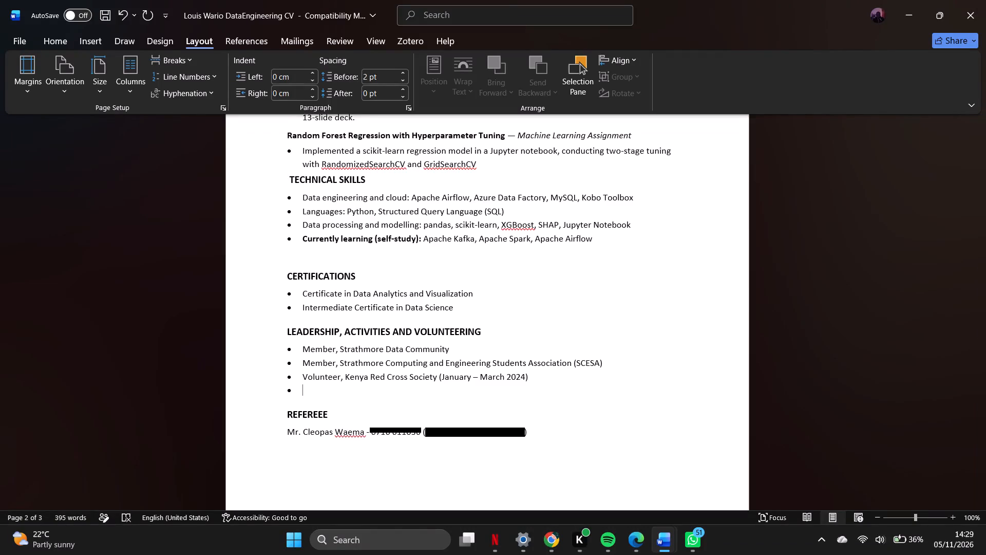
key(BackSpace)
key(BackSpace)
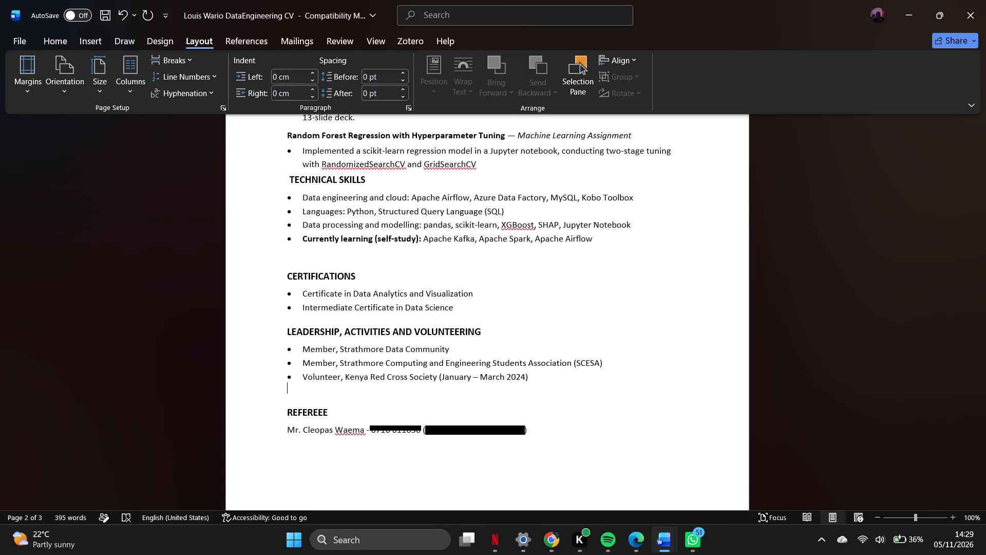
key(ctrl+v)
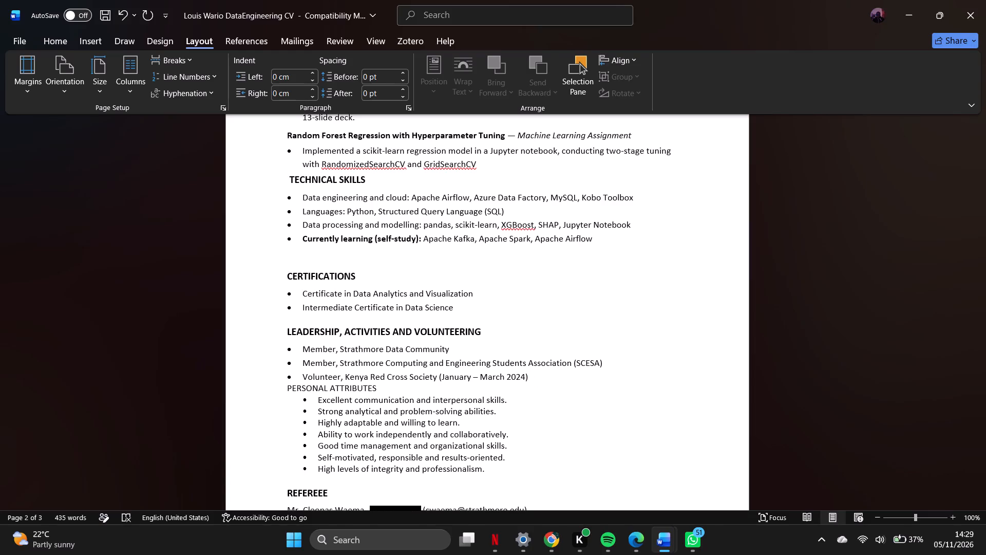
Make the PERSONAL ATTRIBUTES heading bold.
triple_click(376, 390)
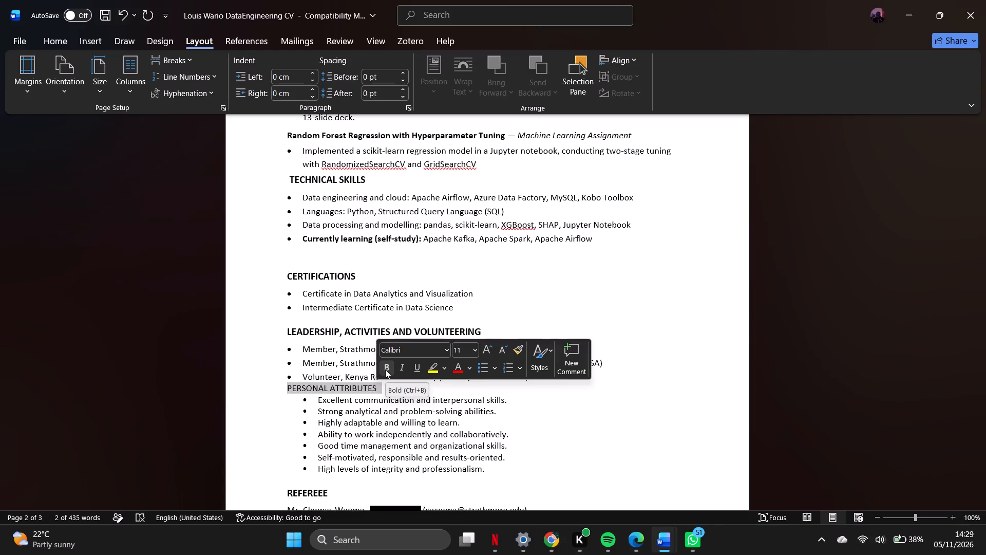
click(385, 369)
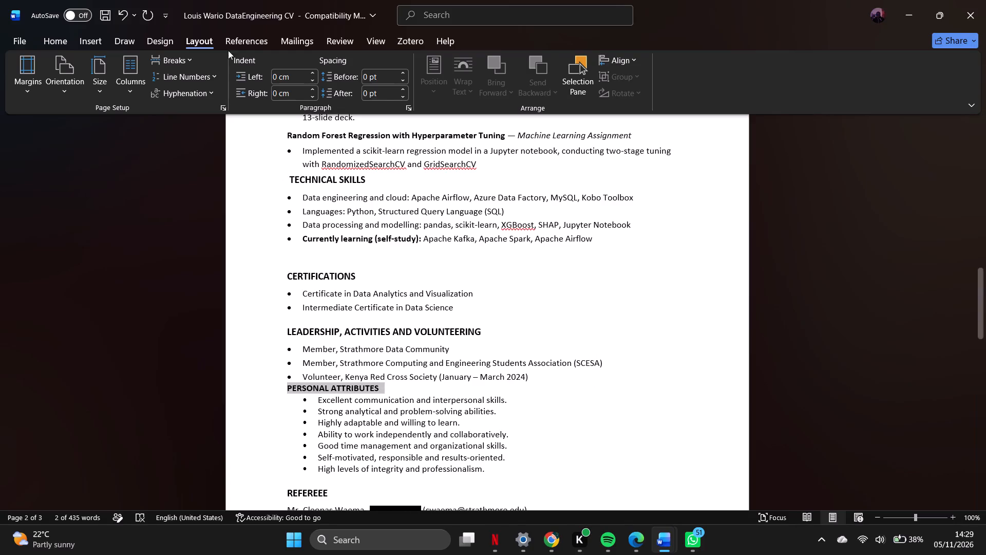
Set the font size of the PERSONAL ATTRIBUTES heading and its whole bullet list to 12.
click(50, 36)
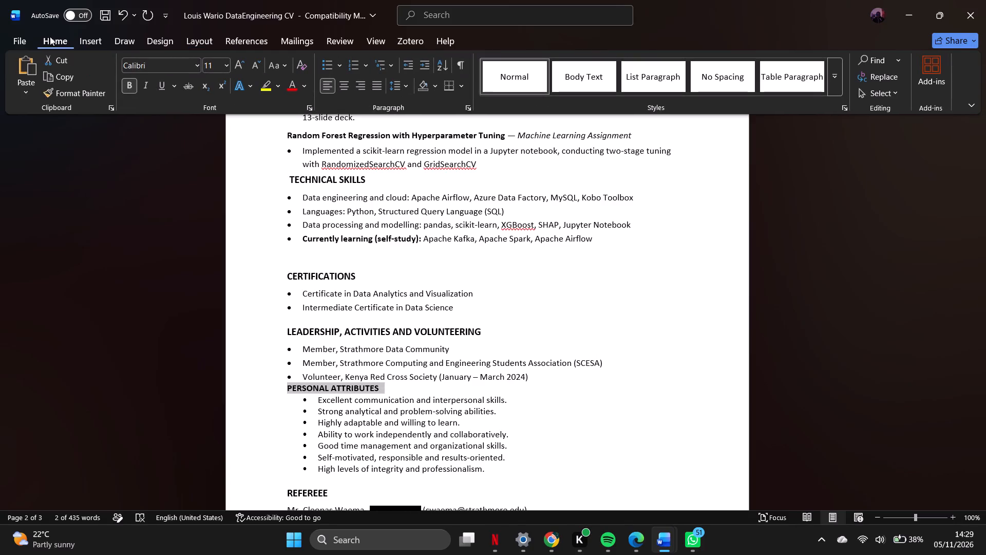
click(479, 334)
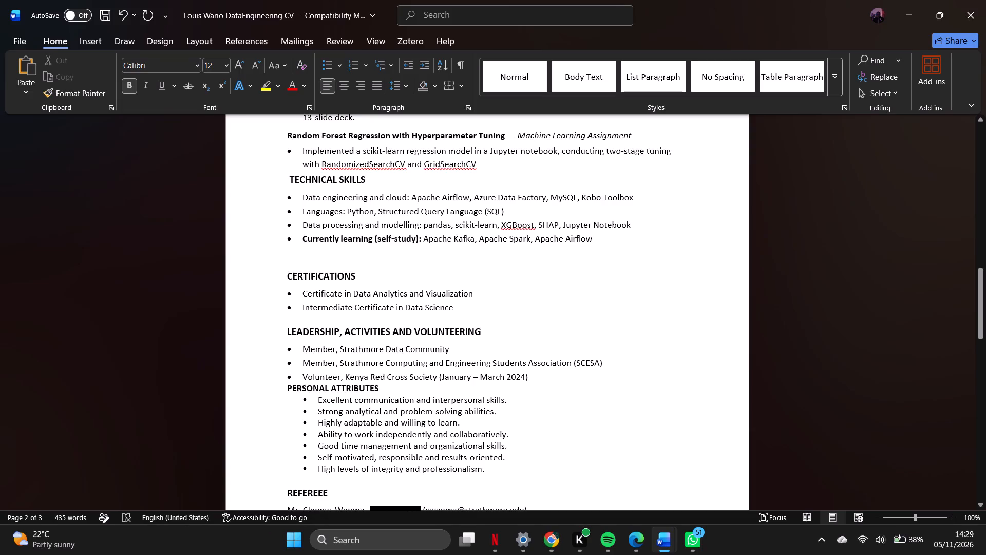
drag(284, 386, 401, 483)
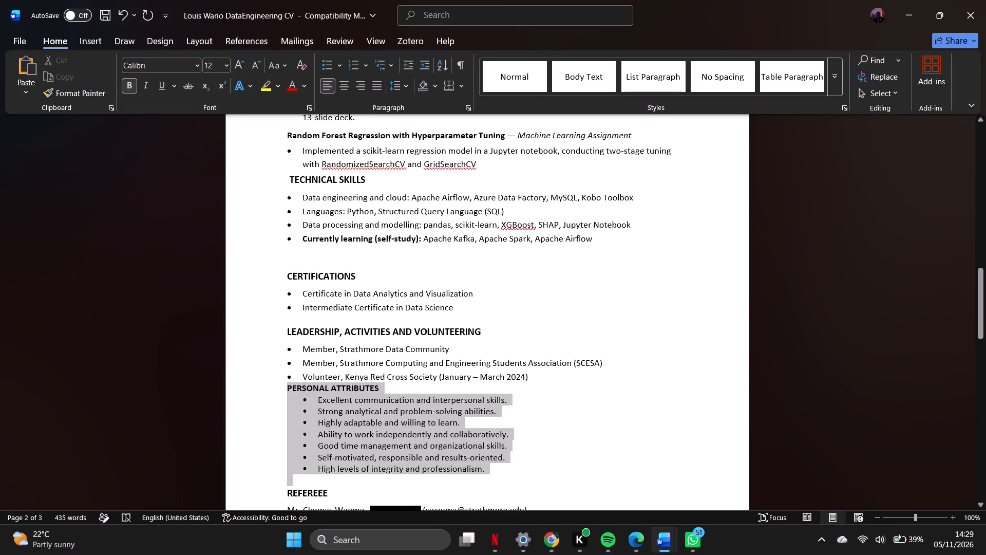
drag(401, 483, 410, 485)
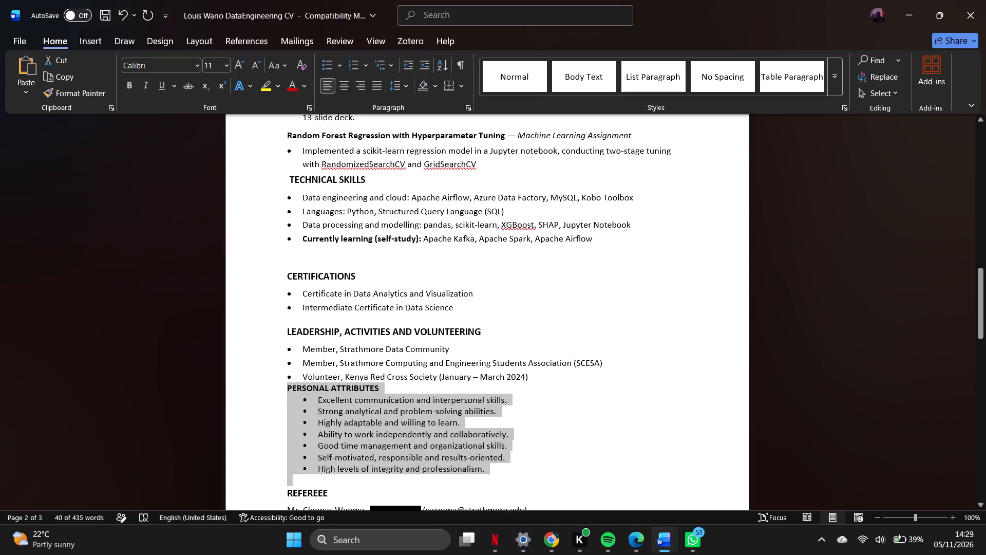
click(220, 70)
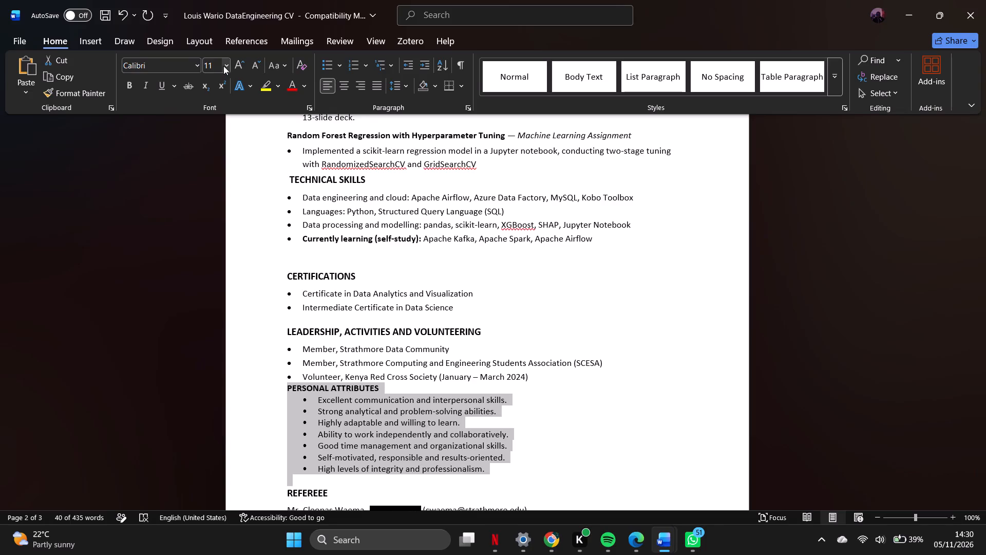
click(224, 66)
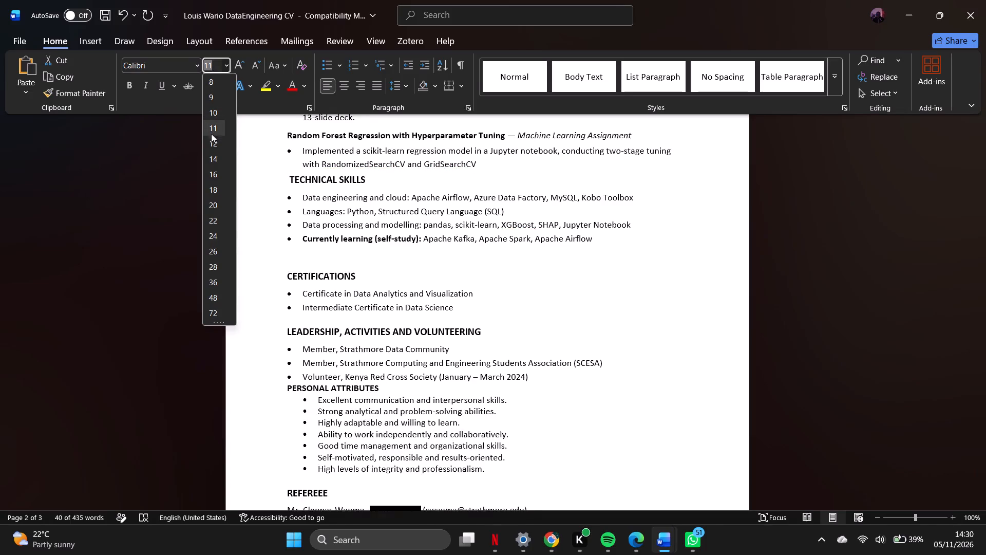
click(214, 137)
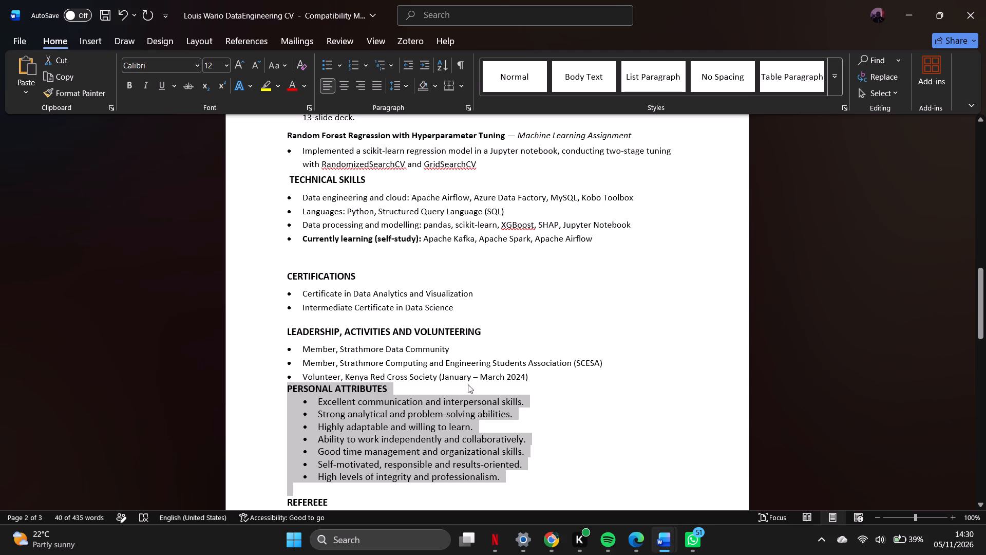
Insert one blank line without a bullet between the Kenya Red Cross Society volunteer entry and the PERSONAL ATTRIBUTES heading.
click(537, 374)
key(Return)
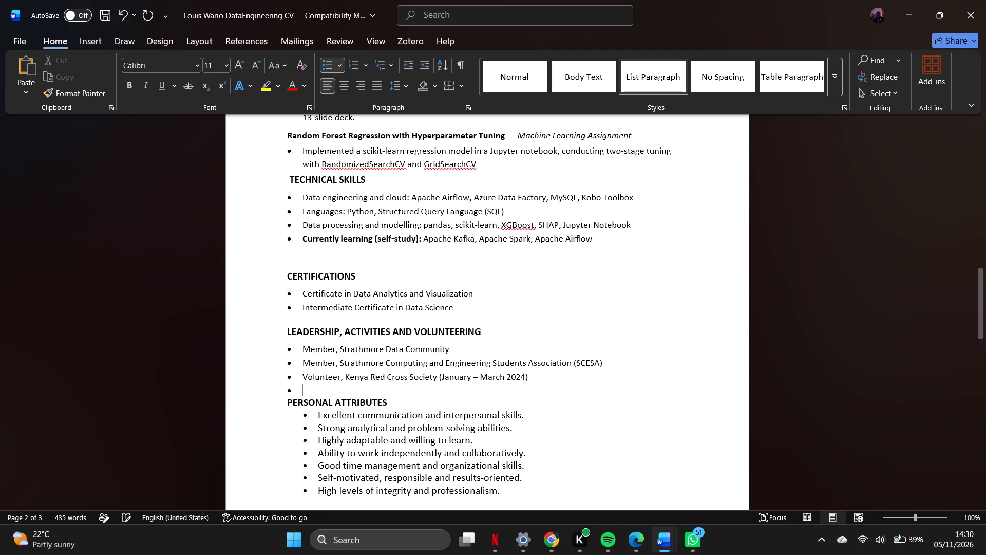
key(BackSpace)
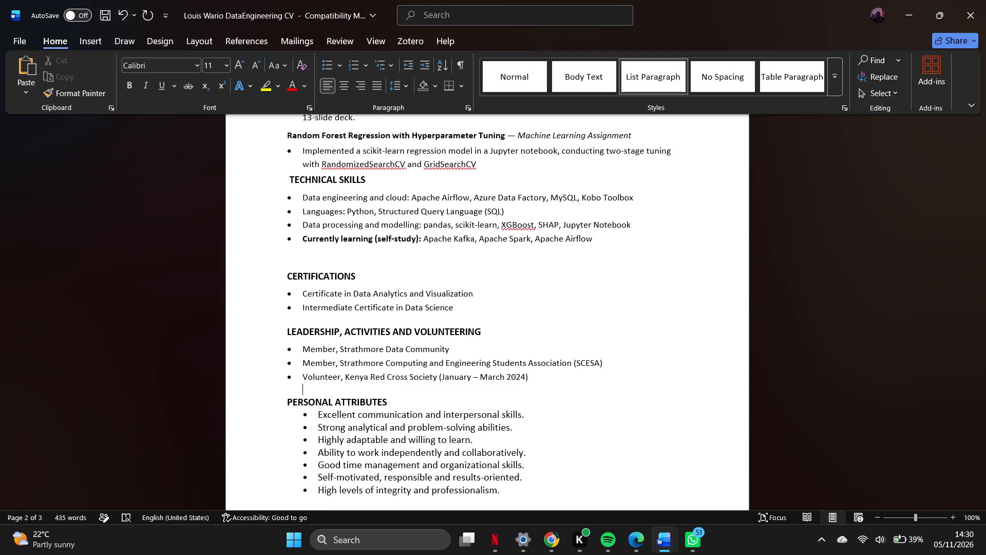
key(Return)
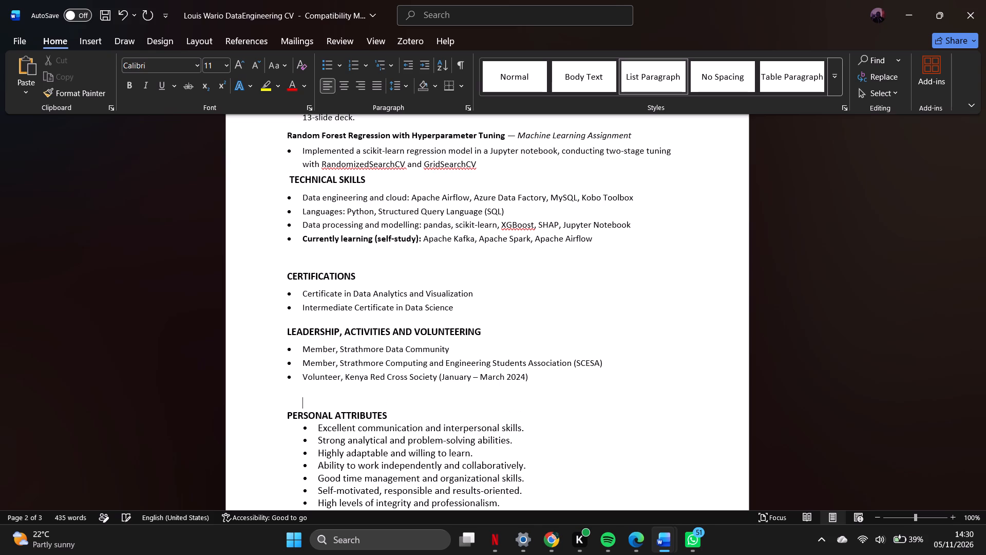
key(BackSpace)
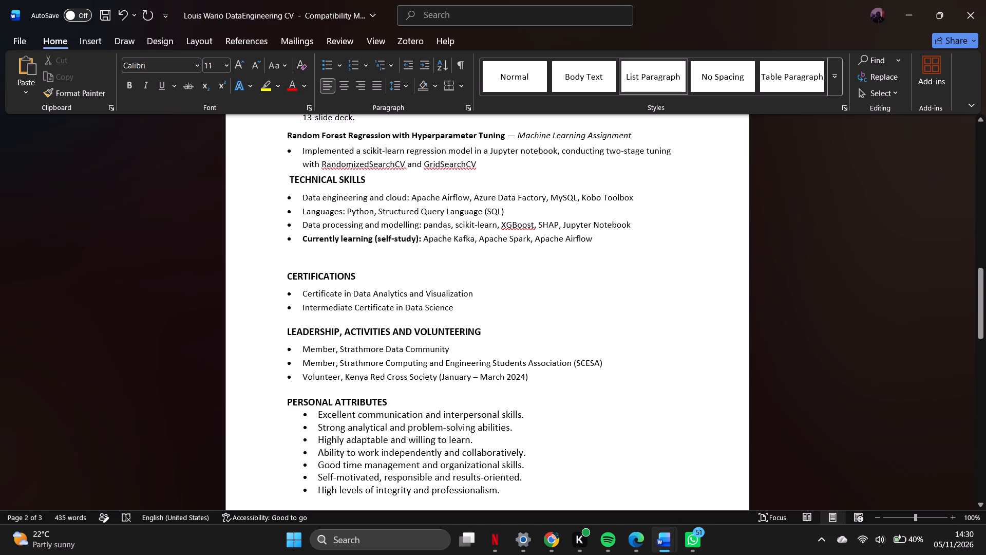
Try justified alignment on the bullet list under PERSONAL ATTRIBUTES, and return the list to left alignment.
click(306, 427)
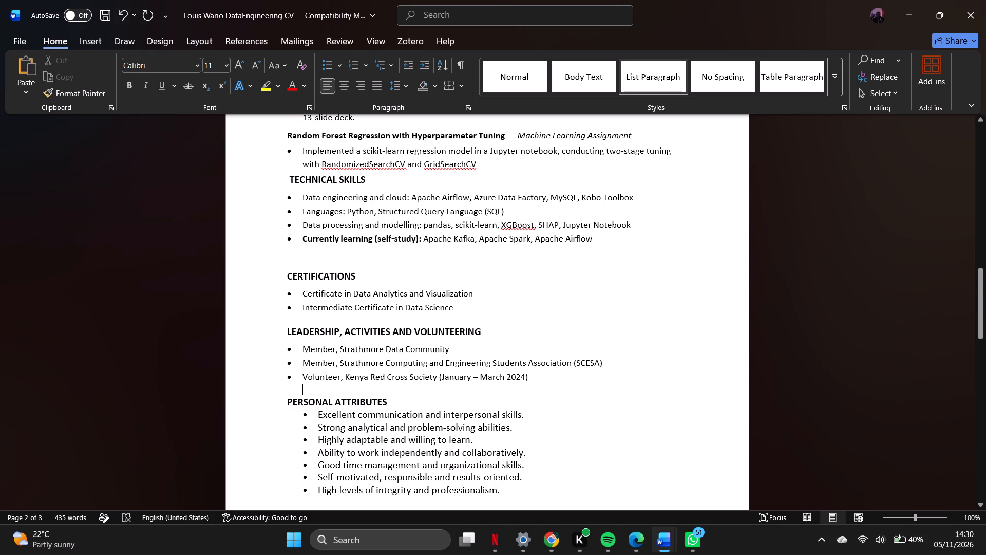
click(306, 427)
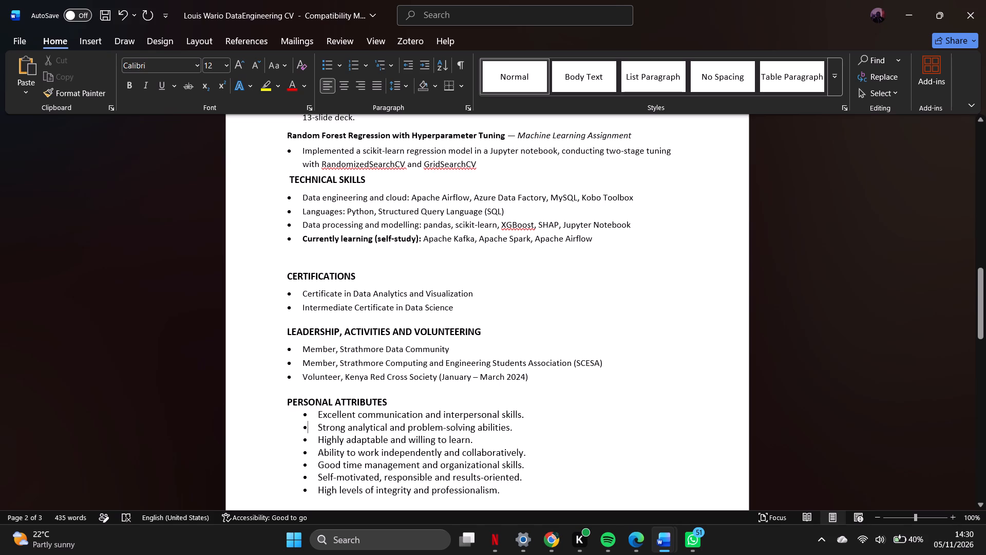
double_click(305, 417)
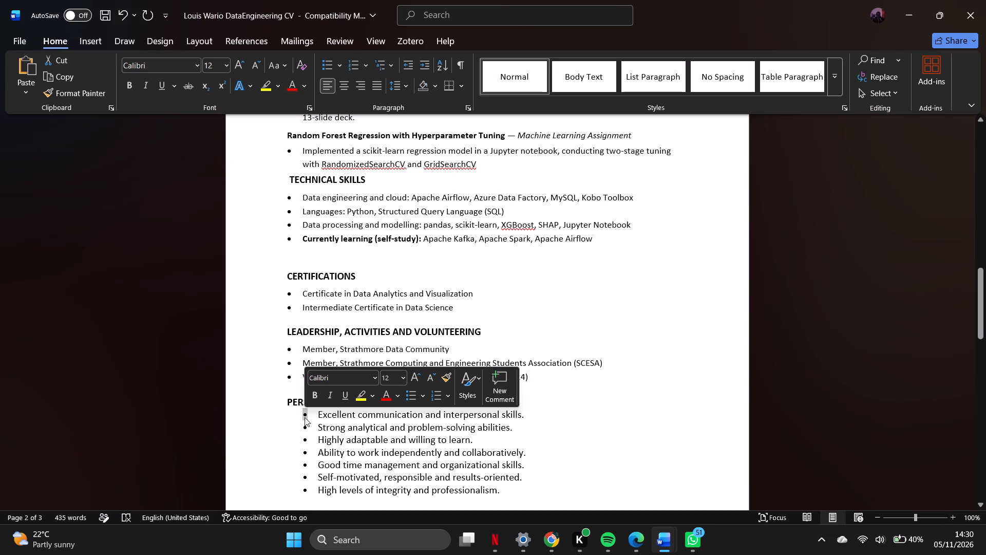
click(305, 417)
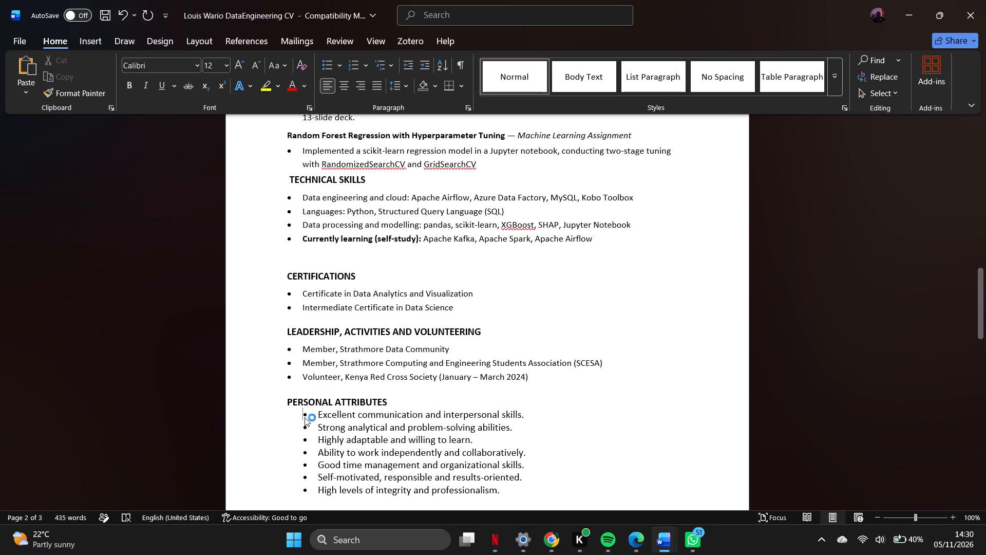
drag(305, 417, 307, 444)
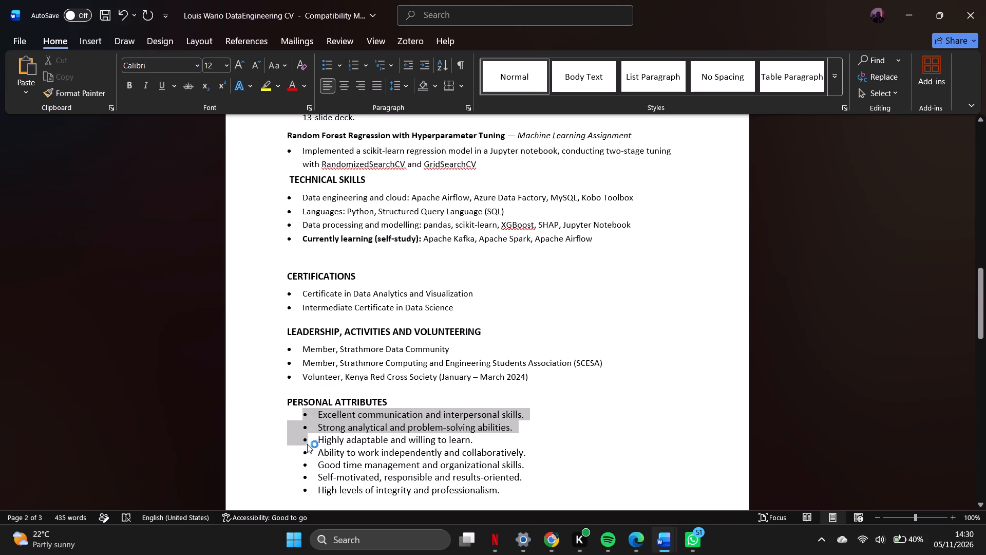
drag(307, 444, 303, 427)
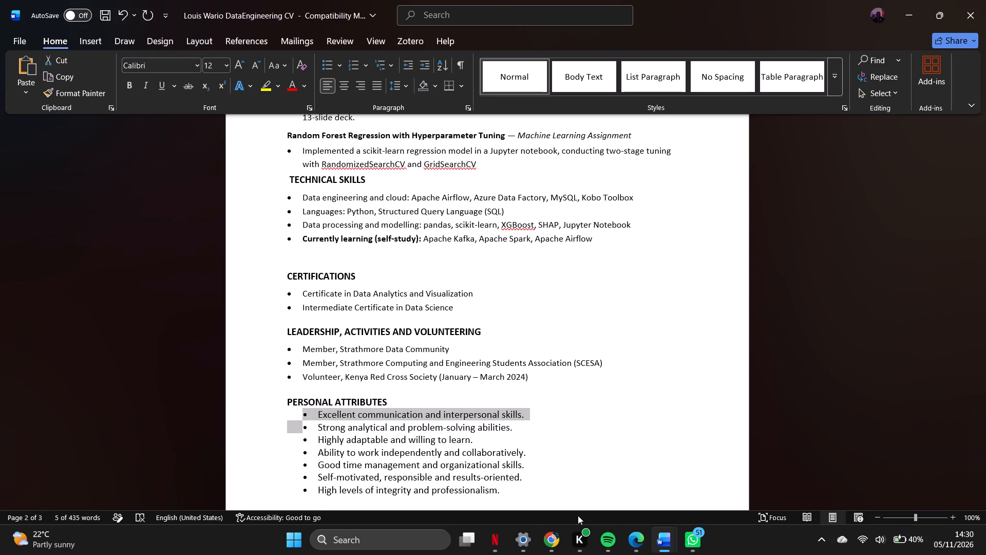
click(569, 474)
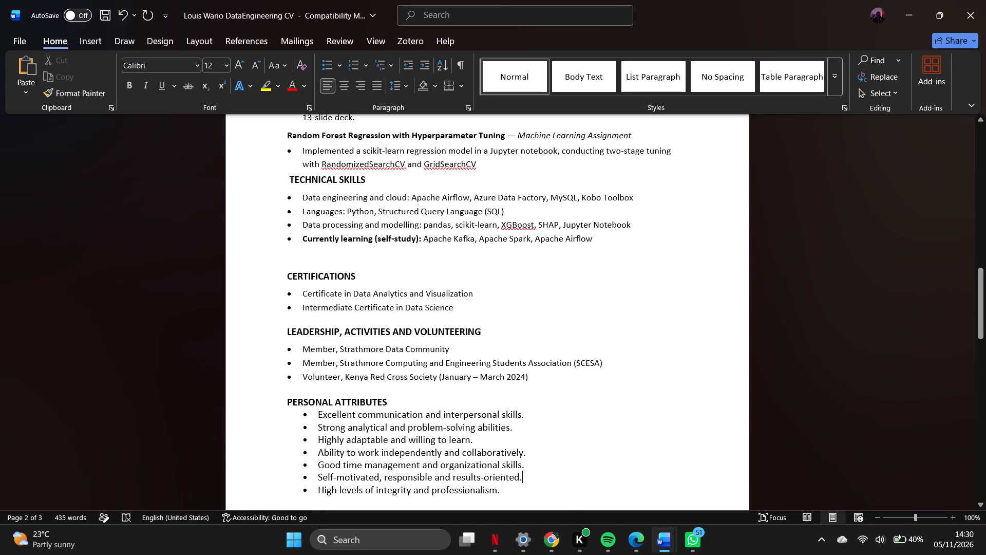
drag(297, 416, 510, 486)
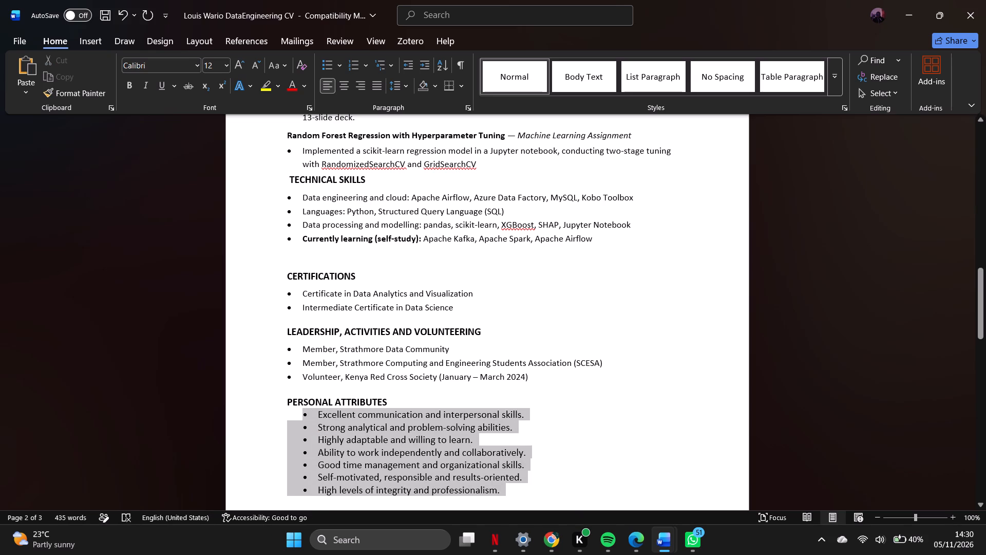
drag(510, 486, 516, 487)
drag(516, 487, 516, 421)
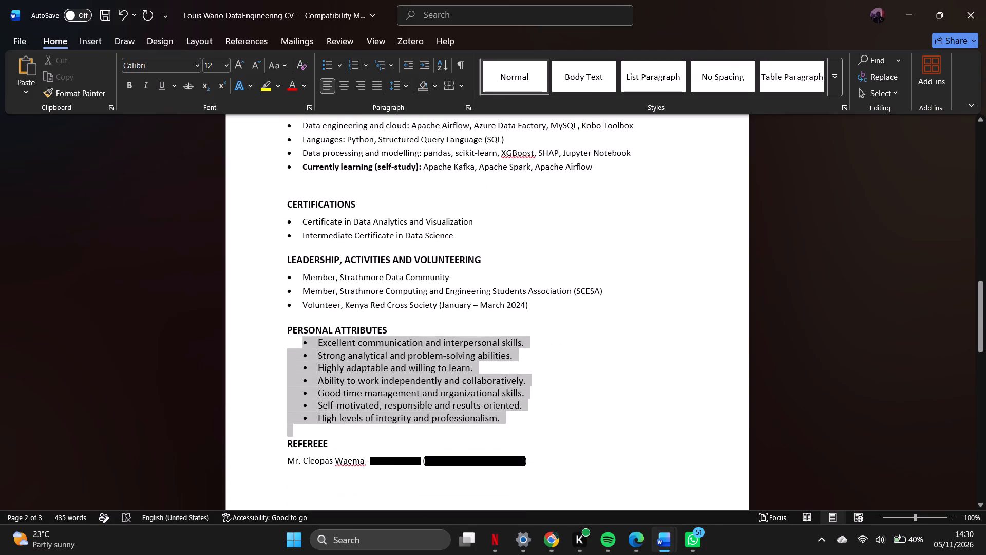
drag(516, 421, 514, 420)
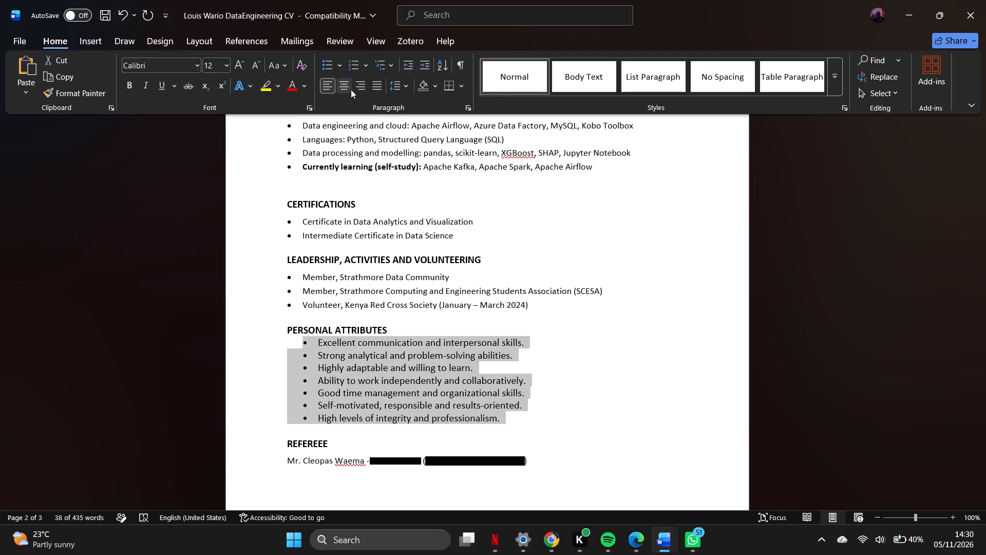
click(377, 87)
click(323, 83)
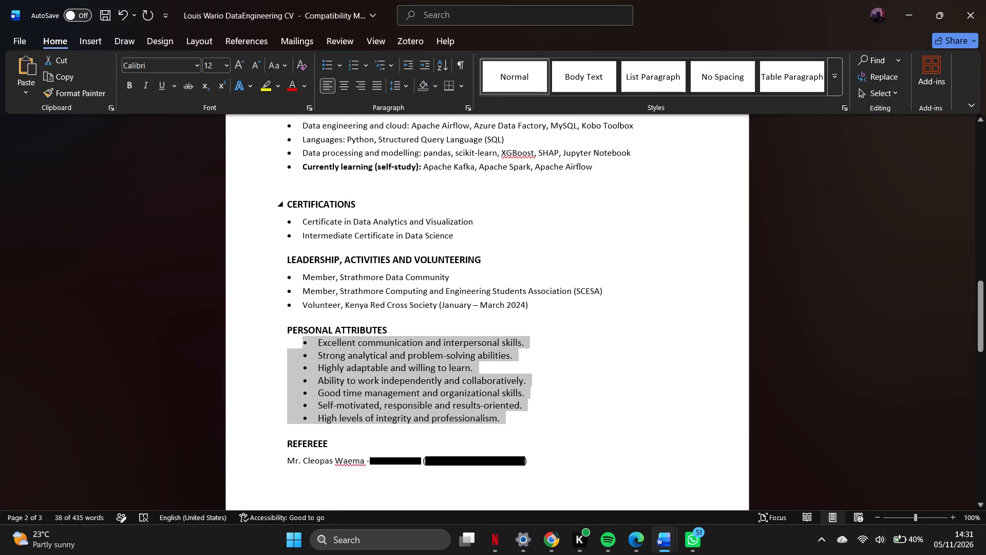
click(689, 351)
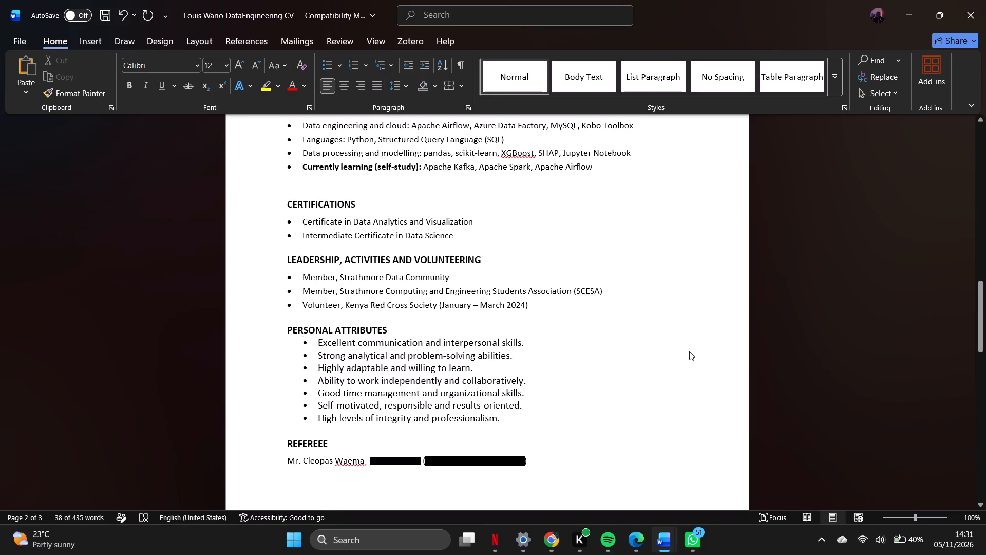
Move the bullet character of "Excellent communication and interpersonal skills." to the start of its line at the page's text margin.
click(303, 339)
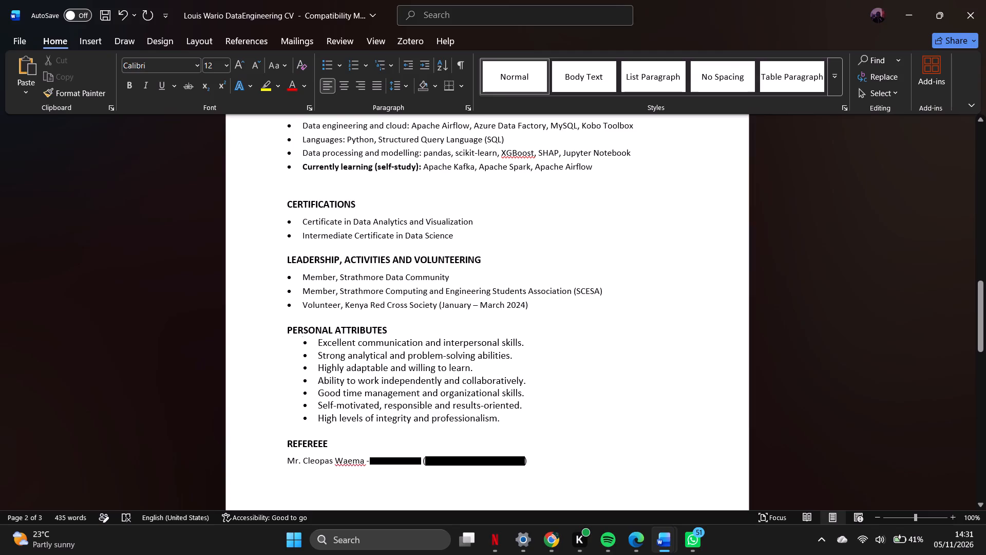
double_click(305, 340)
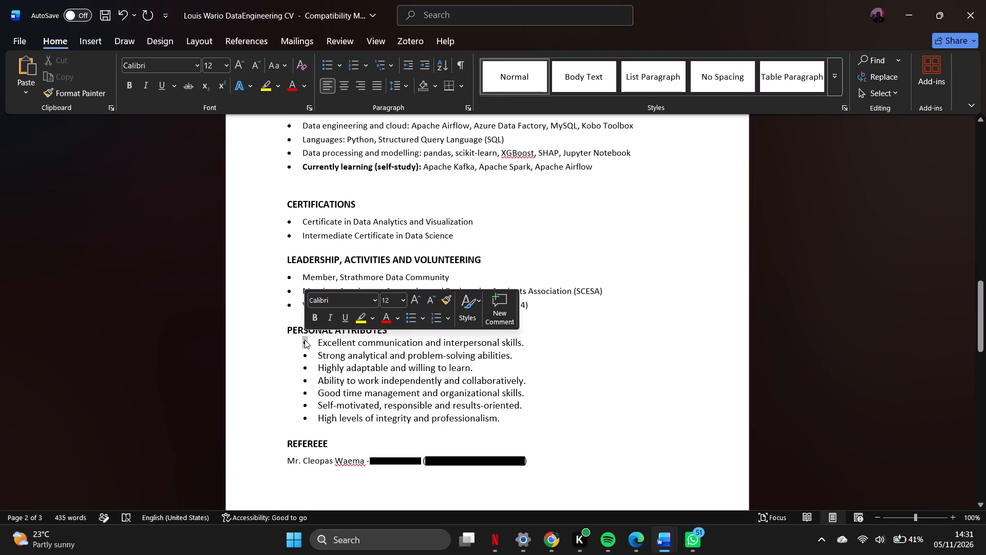
drag(305, 340, 280, 341)
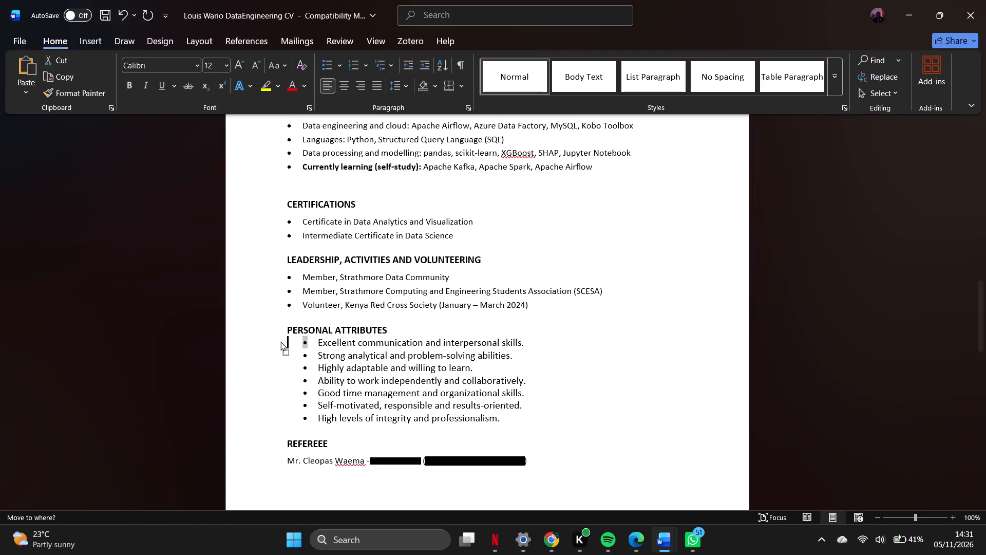
drag(280, 341, 285, 342)
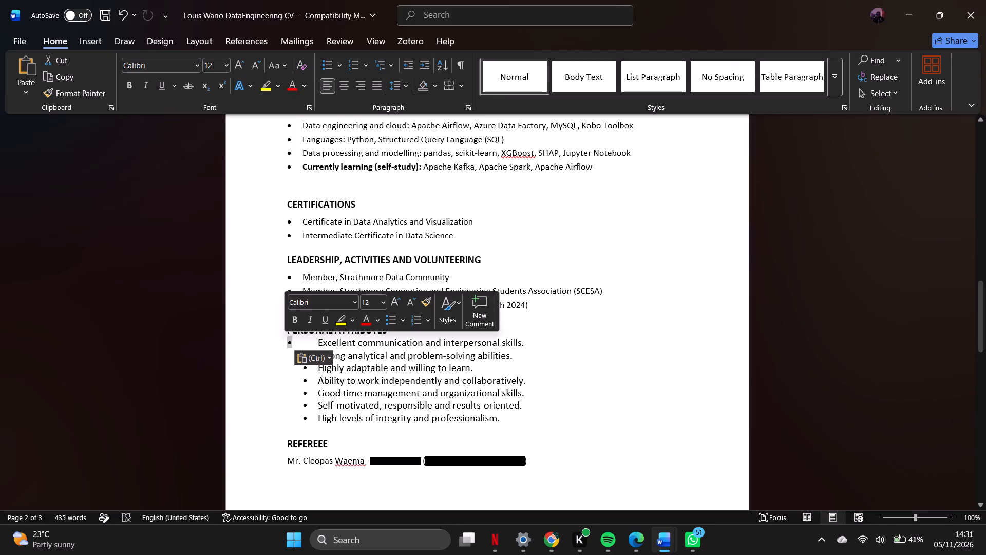
click(634, 344)
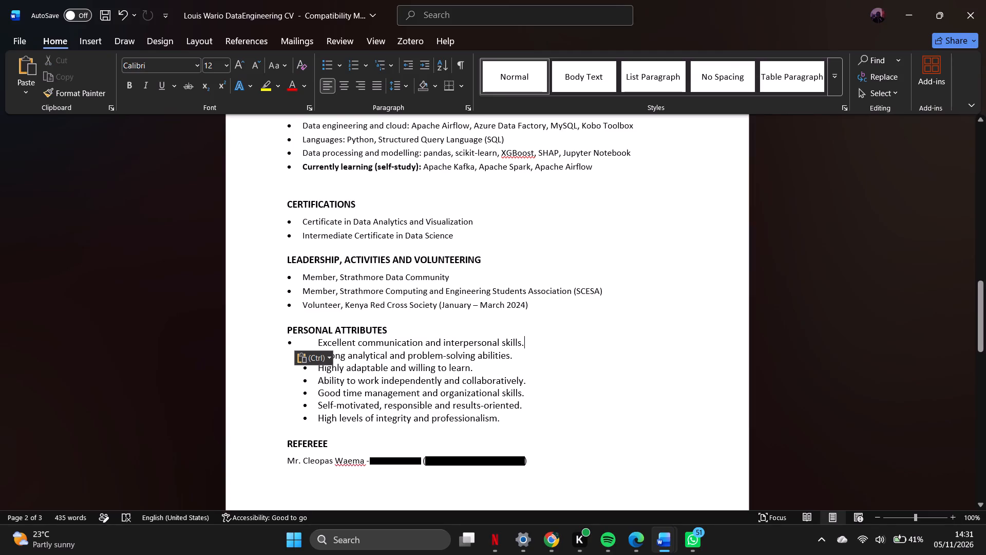
click(516, 363)
triple_click(432, 347)
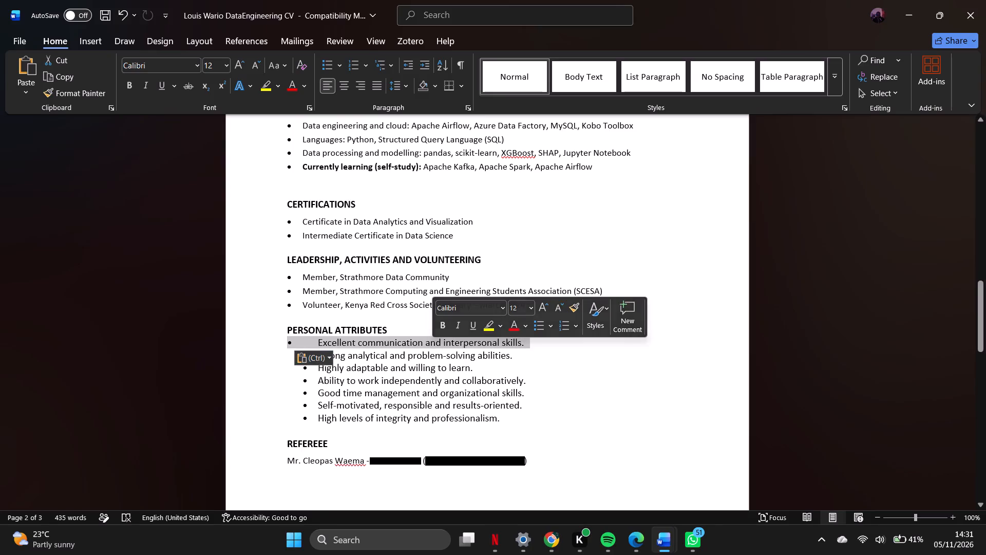
click(538, 366)
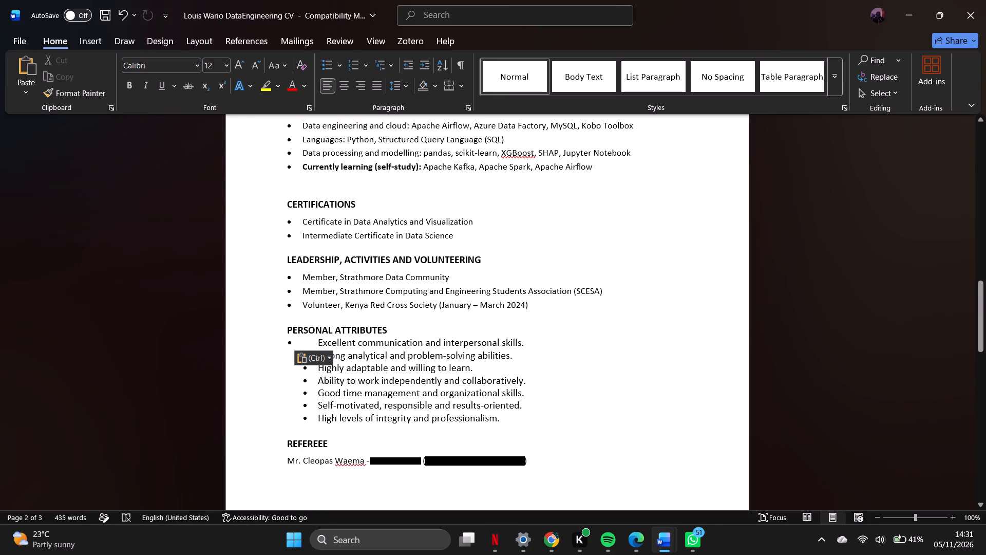
Remove the gap between the bullet character and the text "Excellent communication and interpersonal skills." under PERSONAL ATTRIBUTES.
click(317, 340)
key(BackSpace)
key(BackSpace)
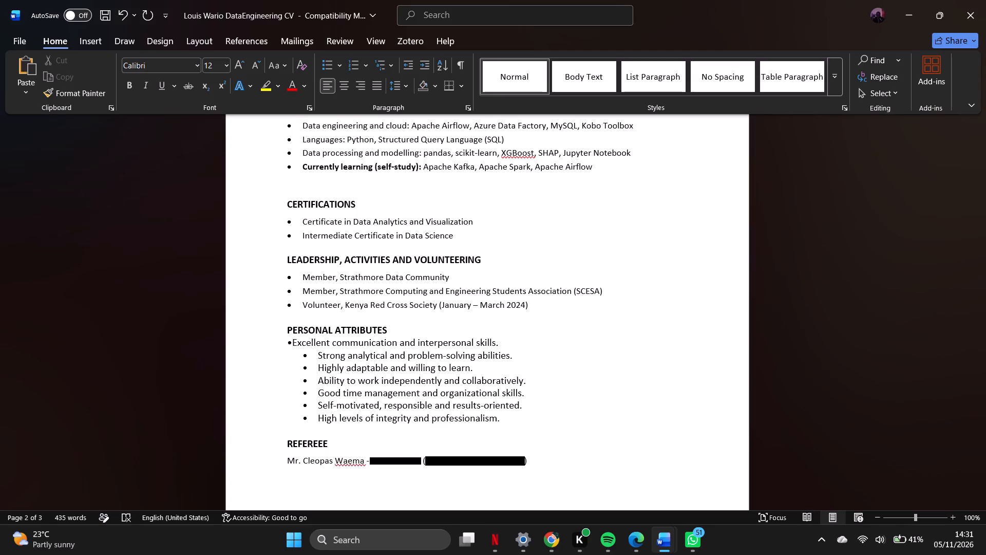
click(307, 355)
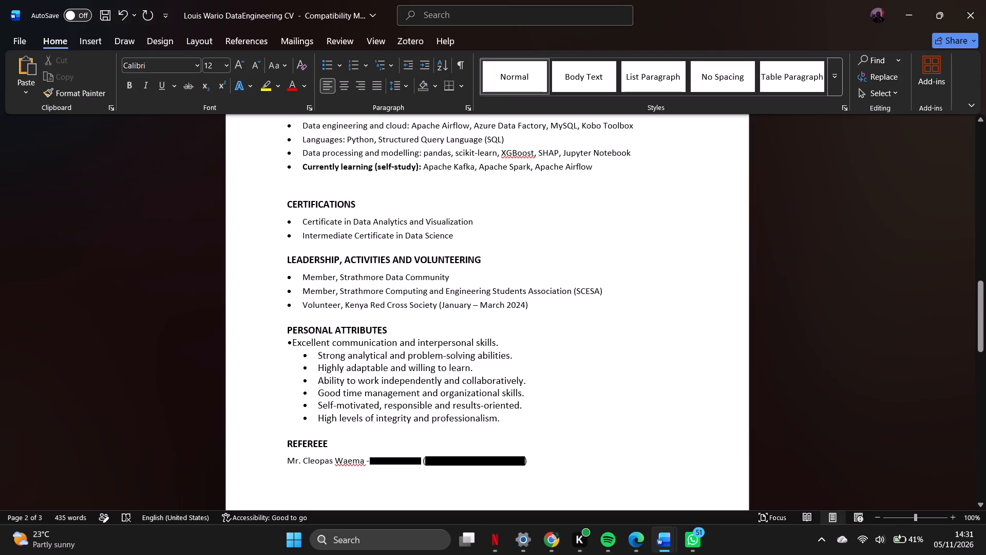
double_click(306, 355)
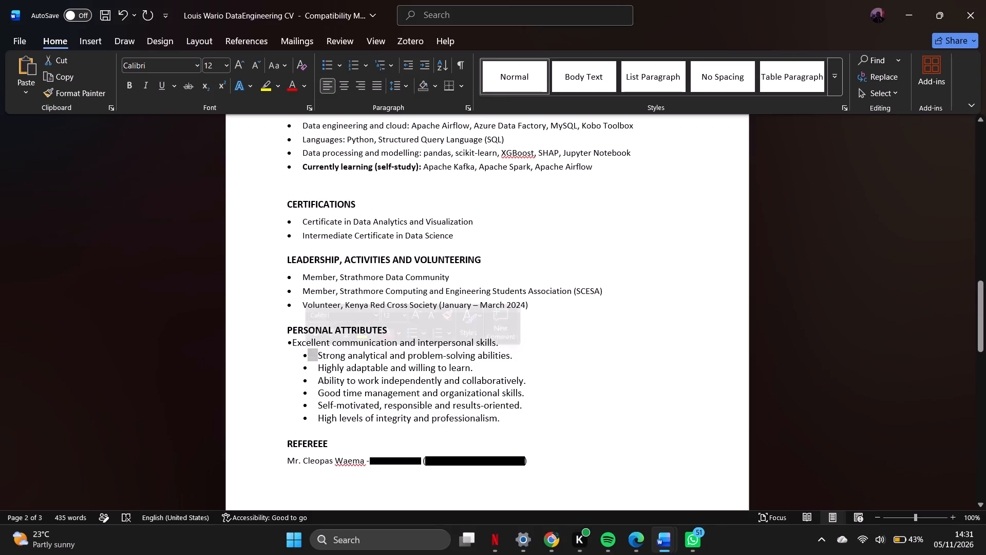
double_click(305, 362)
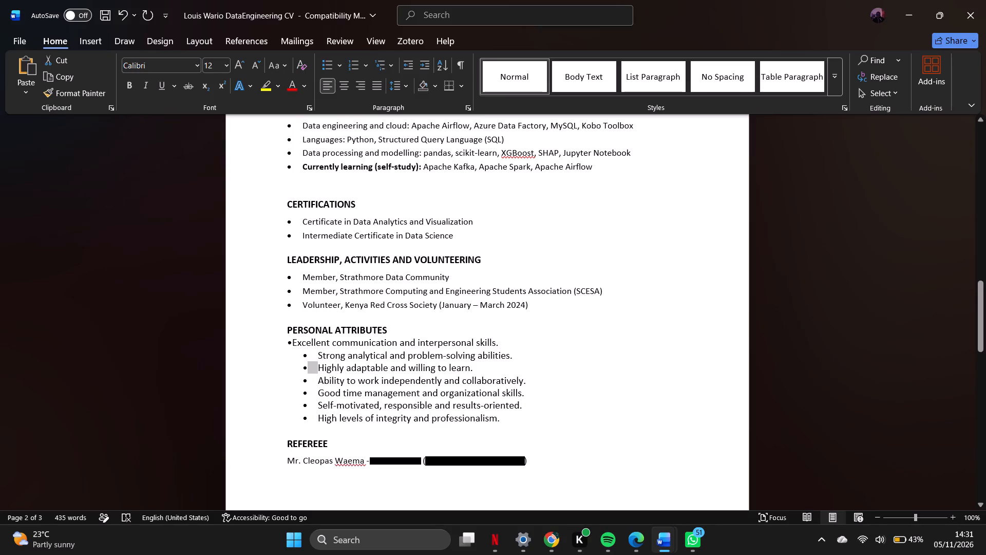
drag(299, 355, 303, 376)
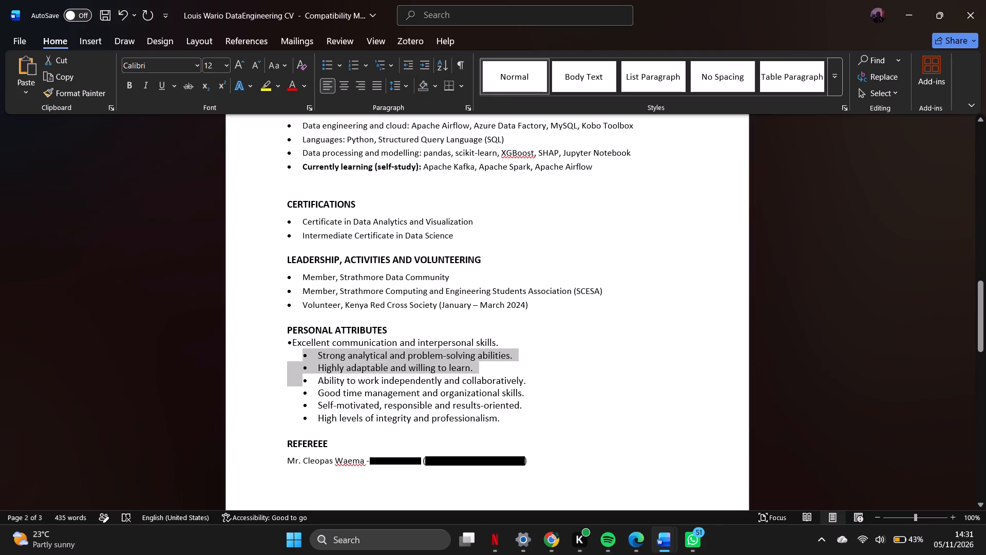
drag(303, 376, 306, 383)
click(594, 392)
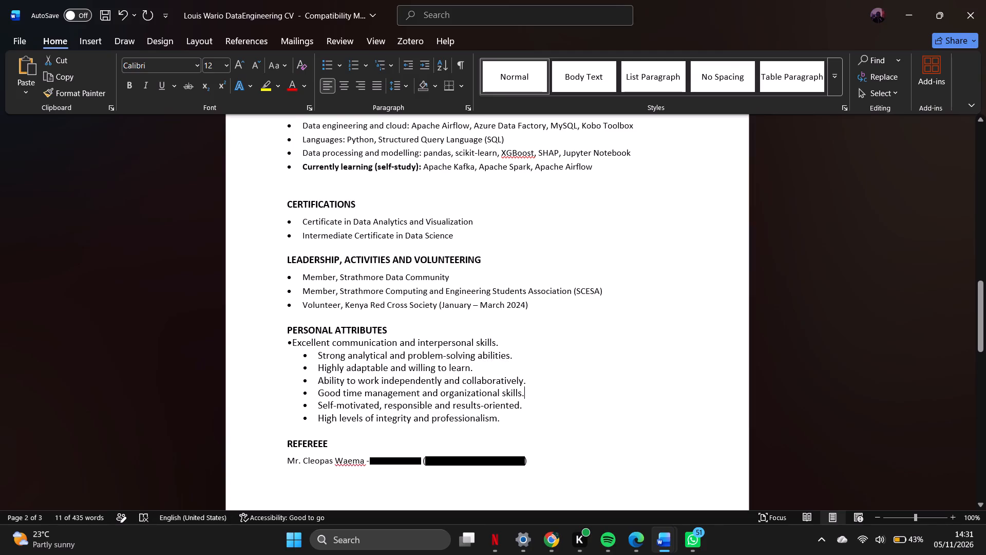
Remove the bullet and indentation from "Strong analytical and problem-solving abilities." so the text starts at the page's text margin.
click(303, 354)
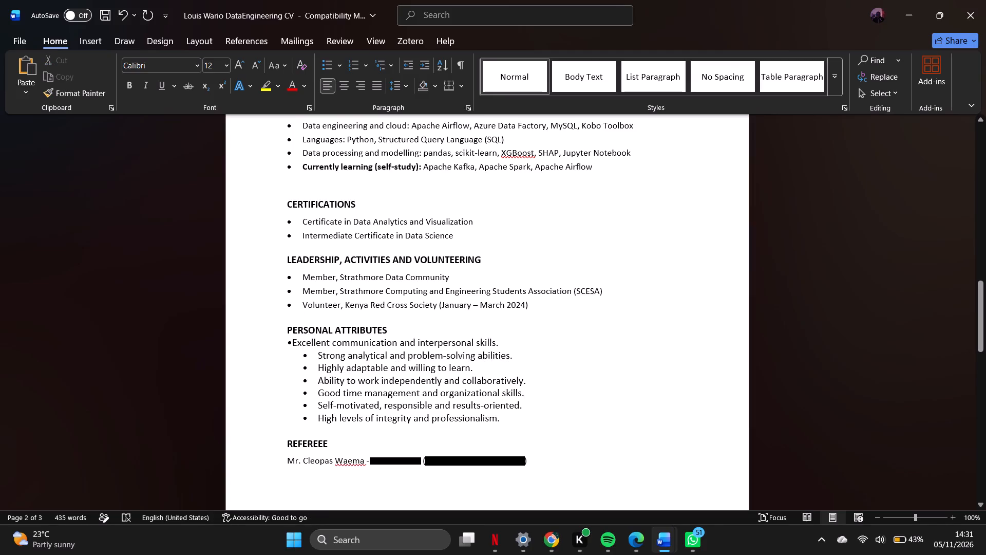
click(307, 356)
key(BackSpace)
key(BackSpace)
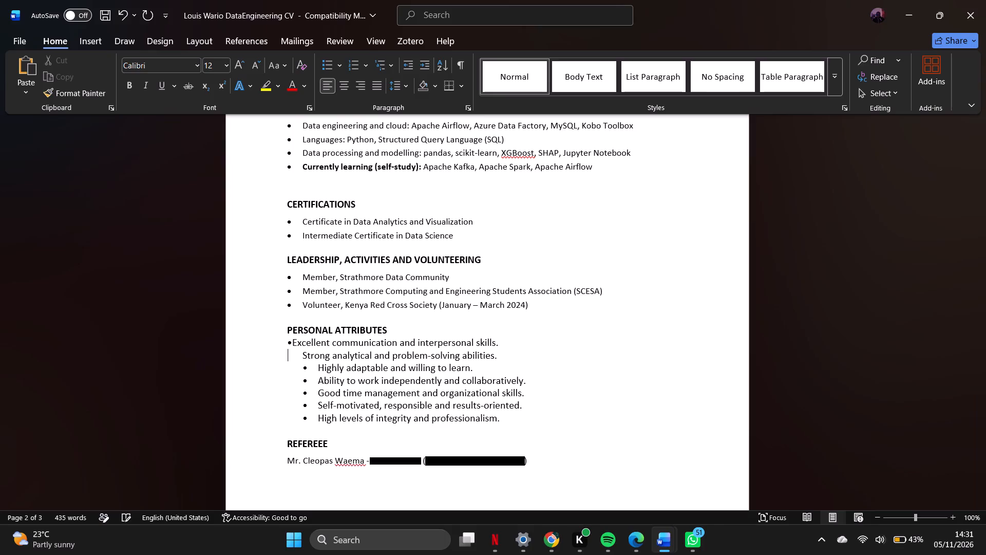
click(301, 355)
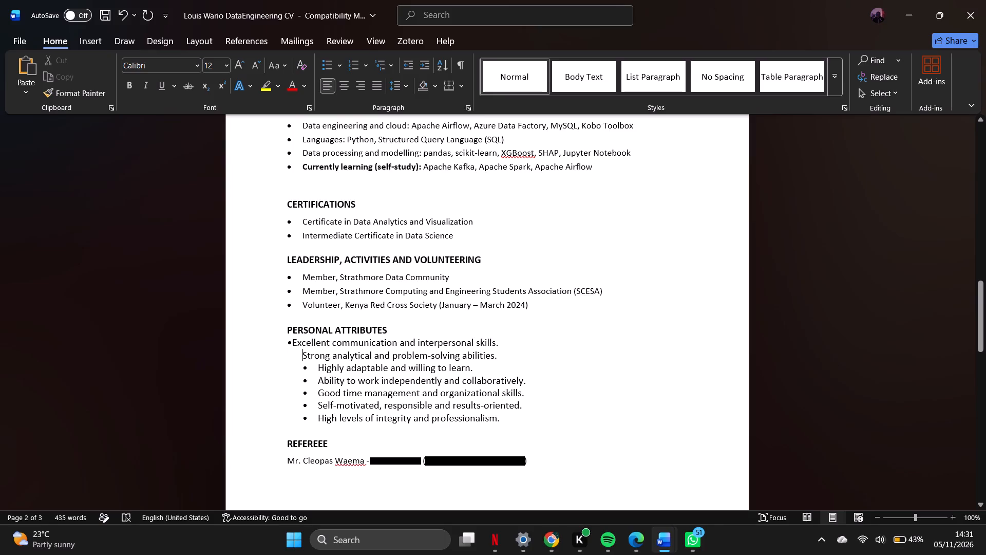
key(BackSpace)
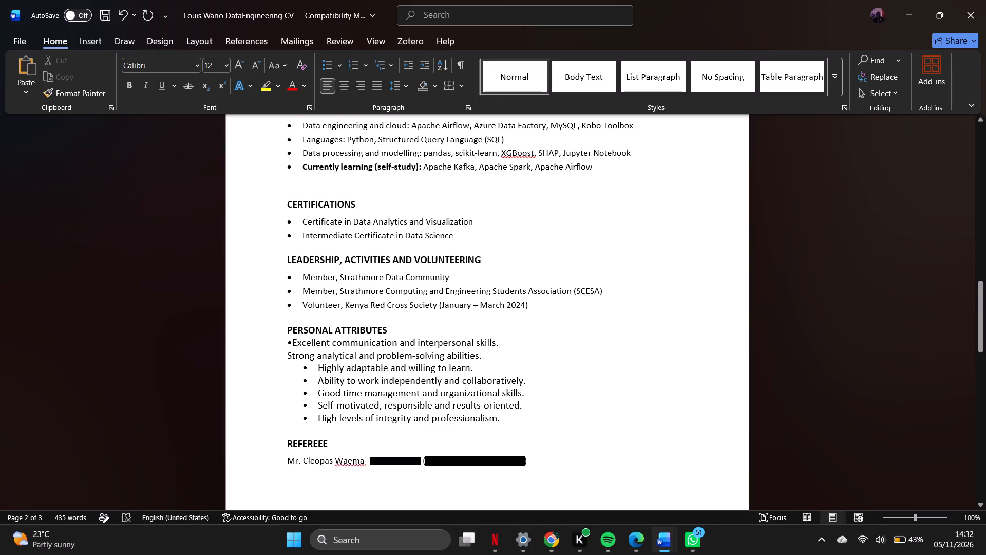
Strip the bullets and indentation from the "Highly adaptable and willing to learn." and "Ability to work independently and collaboratively." lines.
click(317, 369)
key(BackSpace)
key(BackSpace)
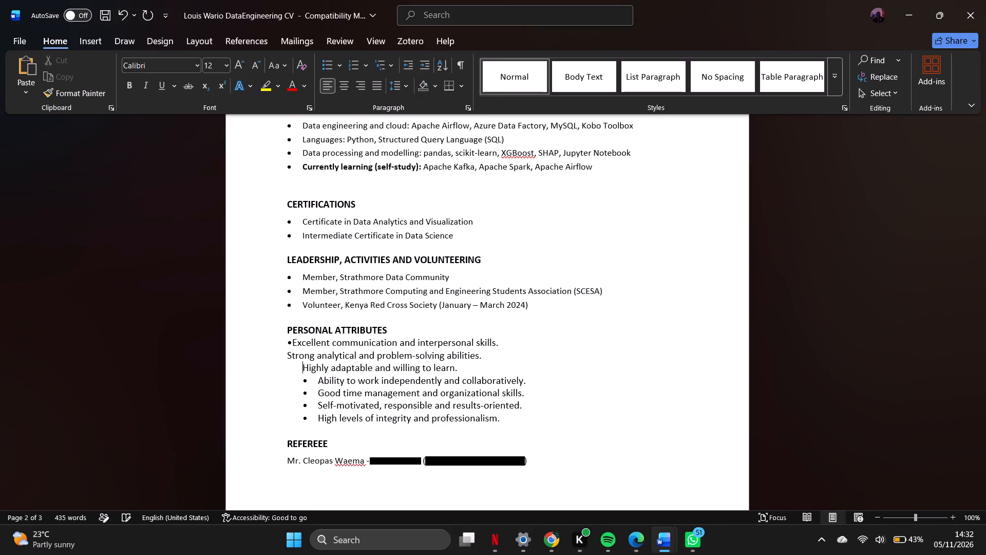
key(BackSpace)
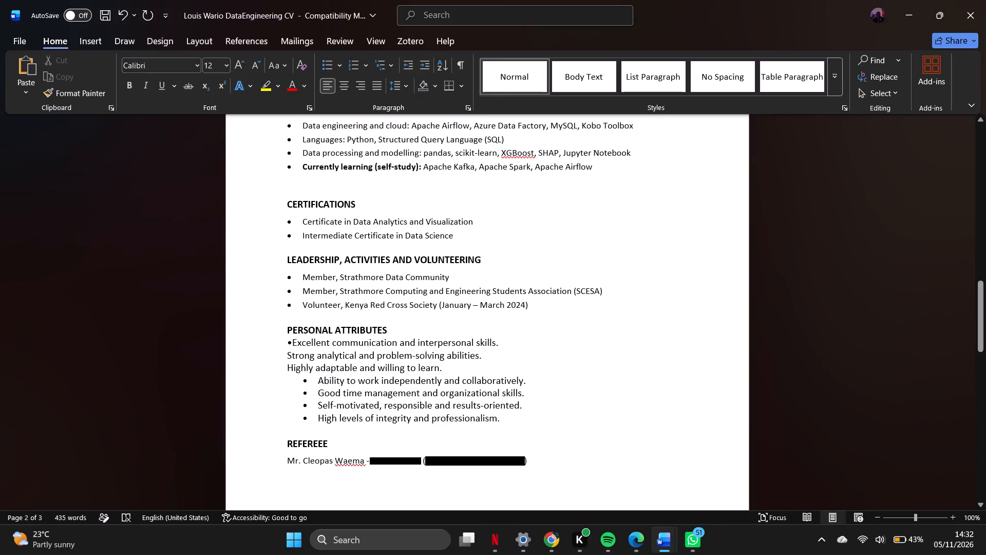
click(317, 383)
key(BackSpace)
key(BackSpace)
key(BackSpace)
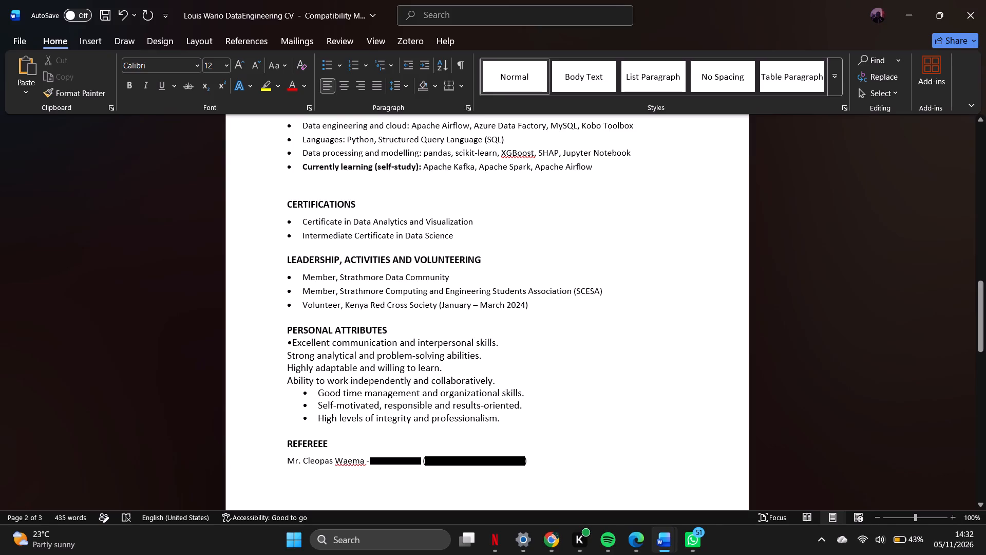
Strip the bullets and indentation from the last three PERSONAL ATTRIBUTES lines, "Good time management" through "High levels of integrity and professionalism.".
click(316, 395)
key(BackSpace)
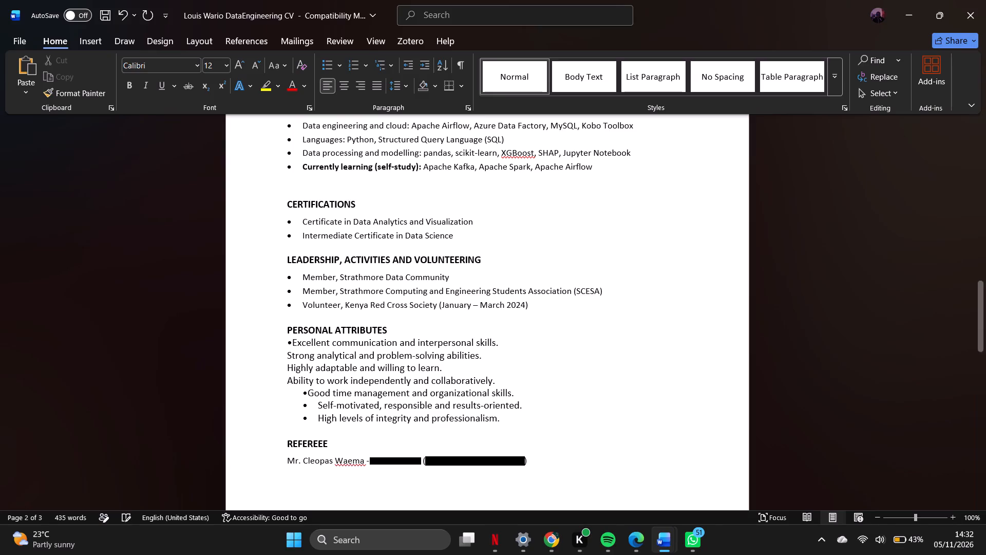
key(BackSpace)
key(BackSpace)
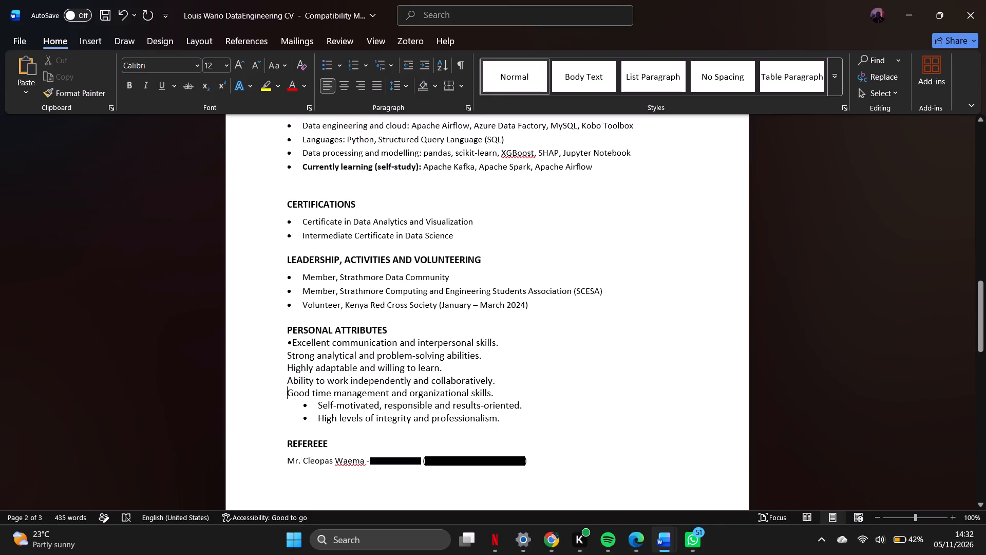
click(317, 406)
key(BackSpace)
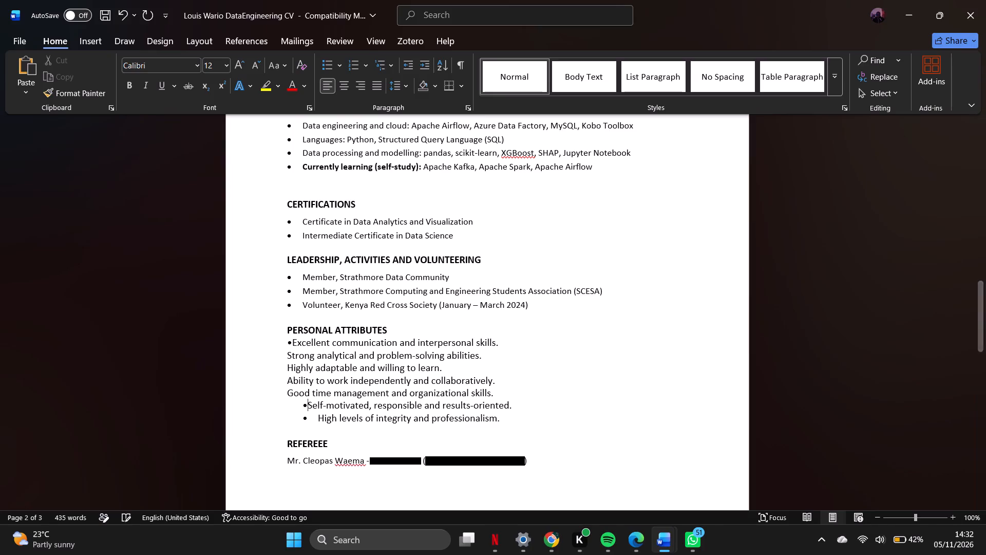
key(BackSpace)
key(BackSpace)
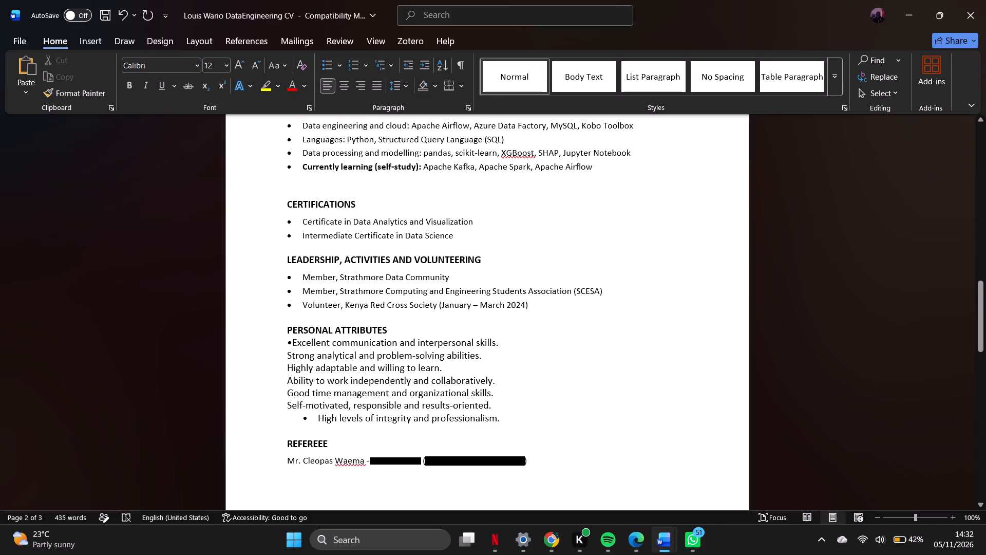
click(317, 422)
key(BackSpace)
key(BackSpace)
key(BackSpace)
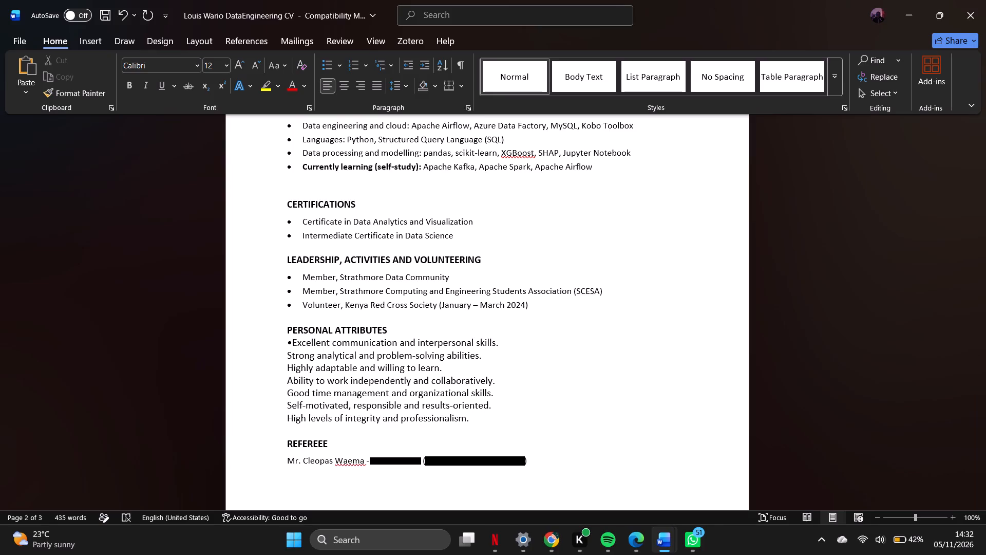
Select the six unbulleted PERSONAL ATTRIBUTES lines from "Strong analytical" through "High levels of integrity and professionalism".
drag(285, 359, 422, 423)
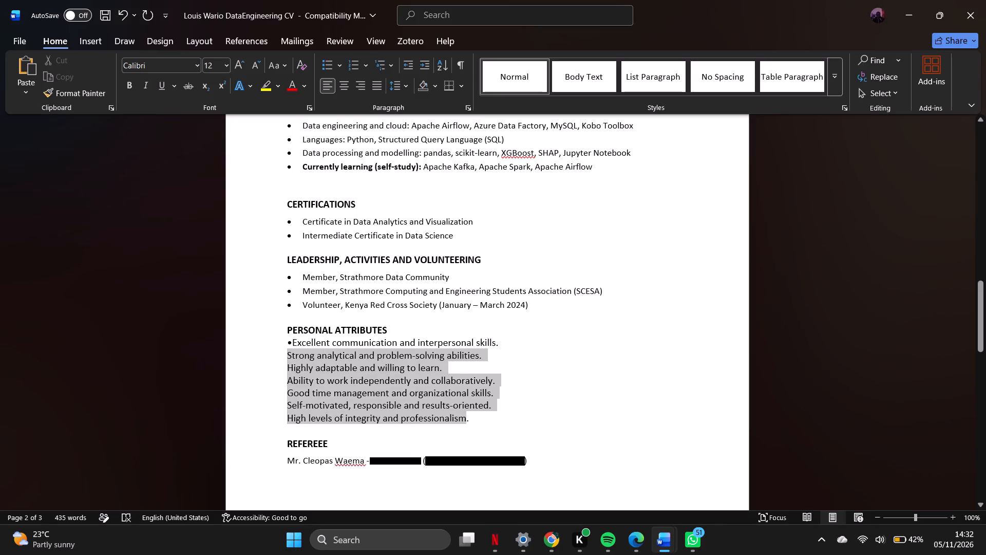
Format the six PERSONAL ATTRIBUTES lines from "Strong analytical" through "High levels of integrity and professionalism." as a bulleted list.
drag(422, 423, 473, 422)
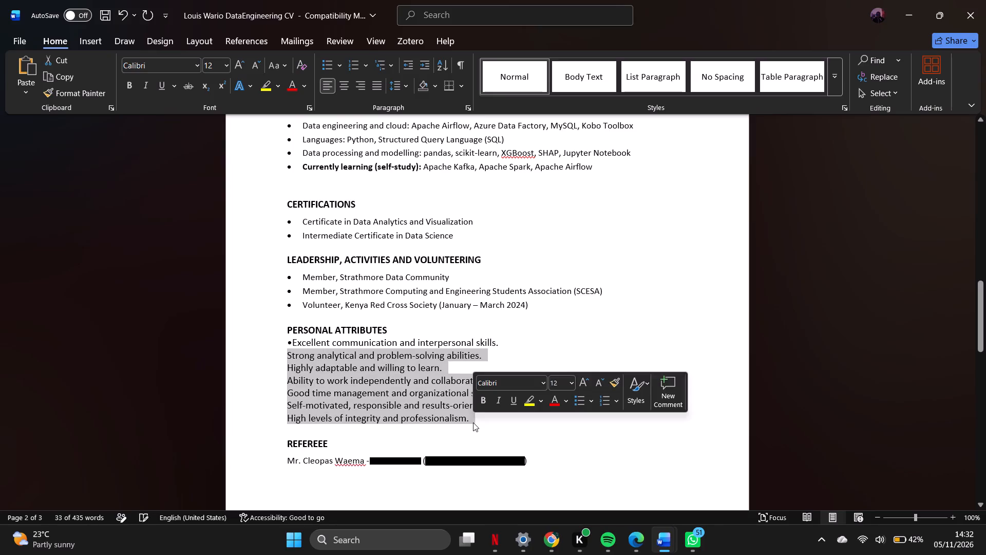
click(329, 68)
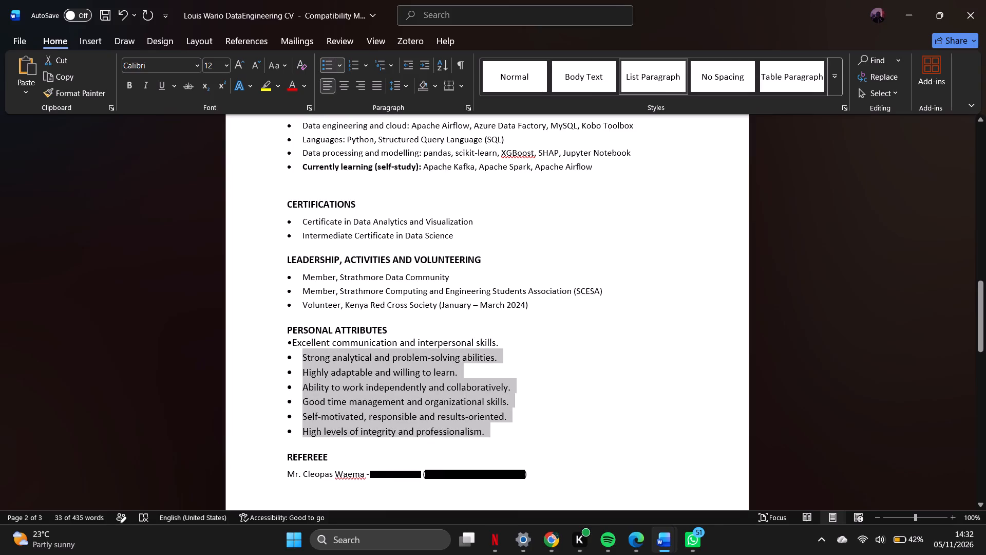
click(563, 397)
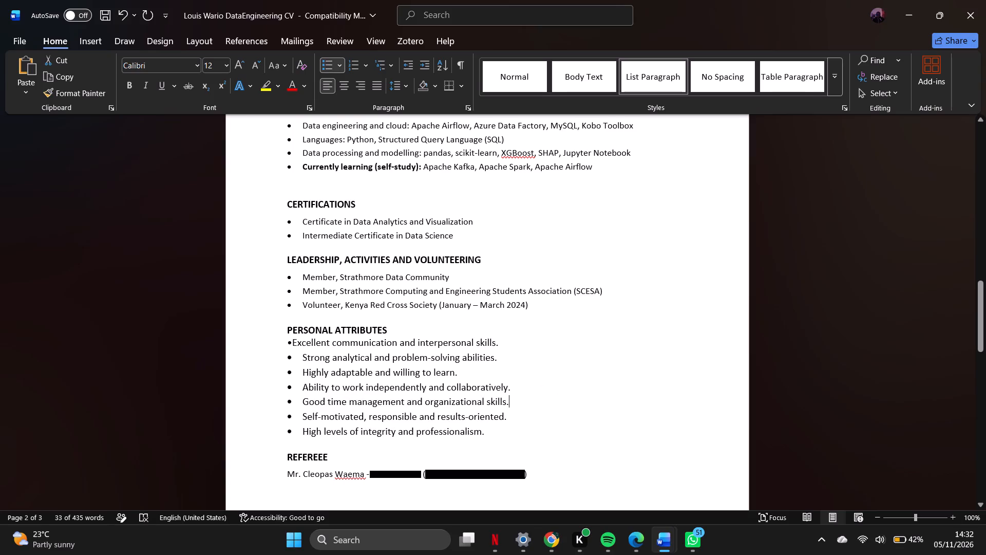
Replace the manual bullet character before "Excellent communication and interpersonal skills." with list bullet formatting matching the lines below.
click(293, 343)
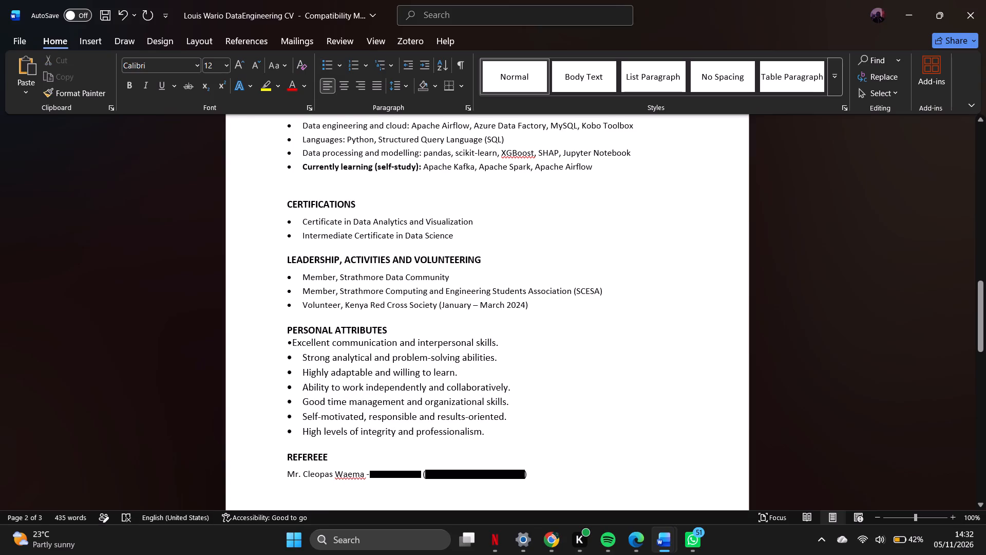
key(BackSpace)
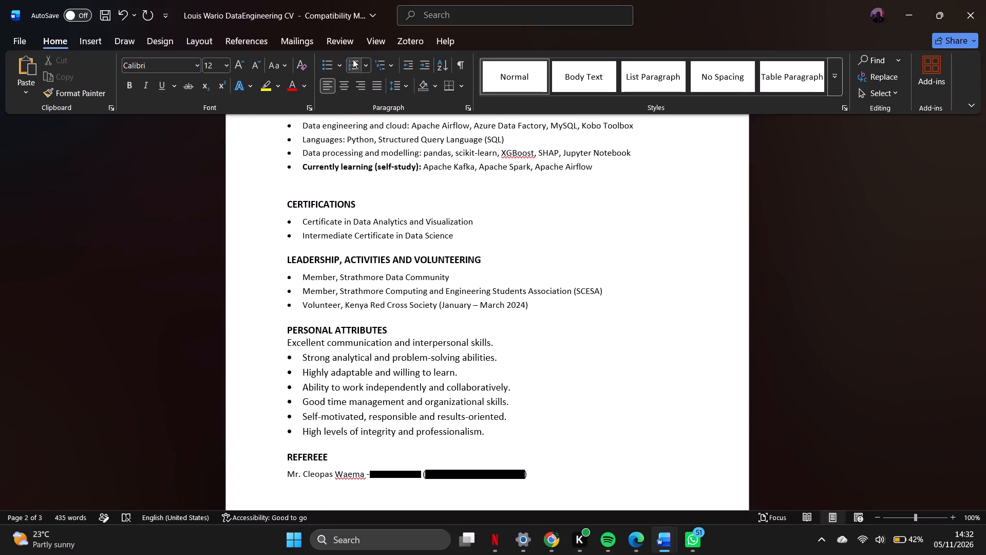
click(327, 65)
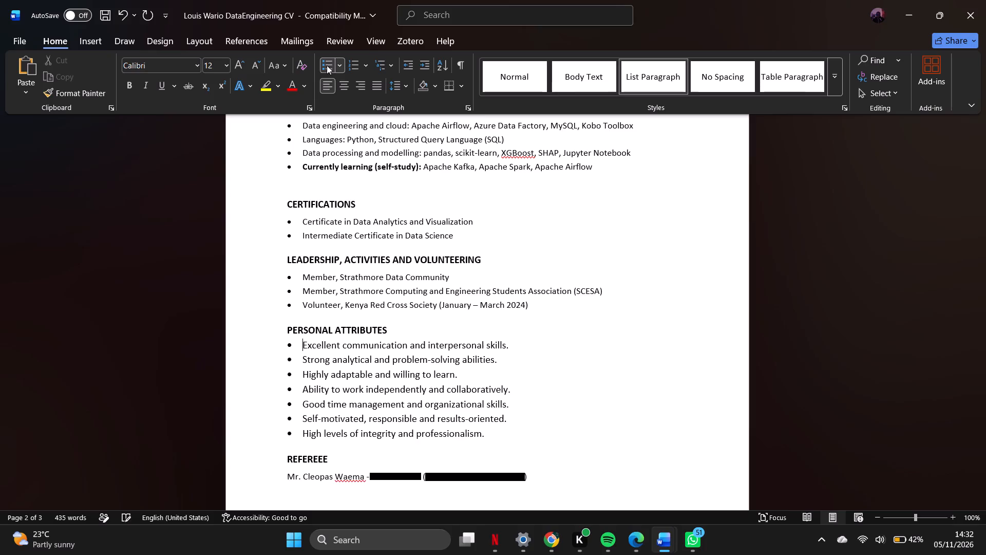
Insert an empty unbulleted line between "High levels of integrity and professionalism." and the REFEREEE heading.
scroll(513, 384, down, 1)
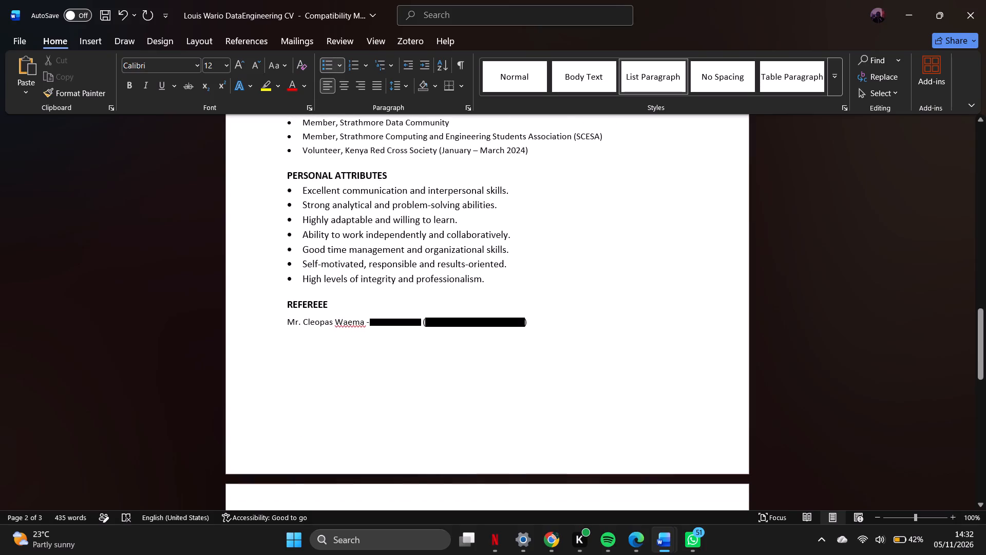
click(499, 284)
key(Return)
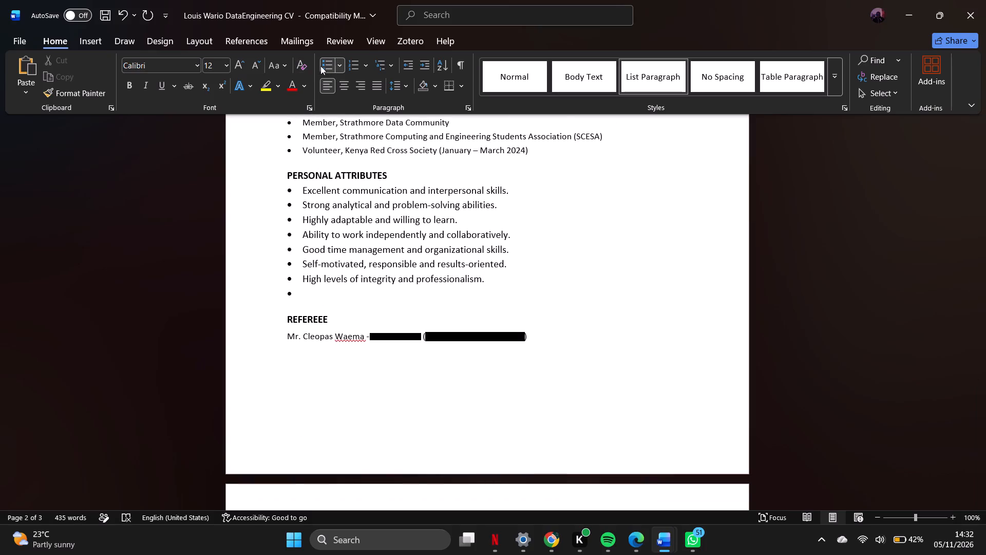
click(320, 66)
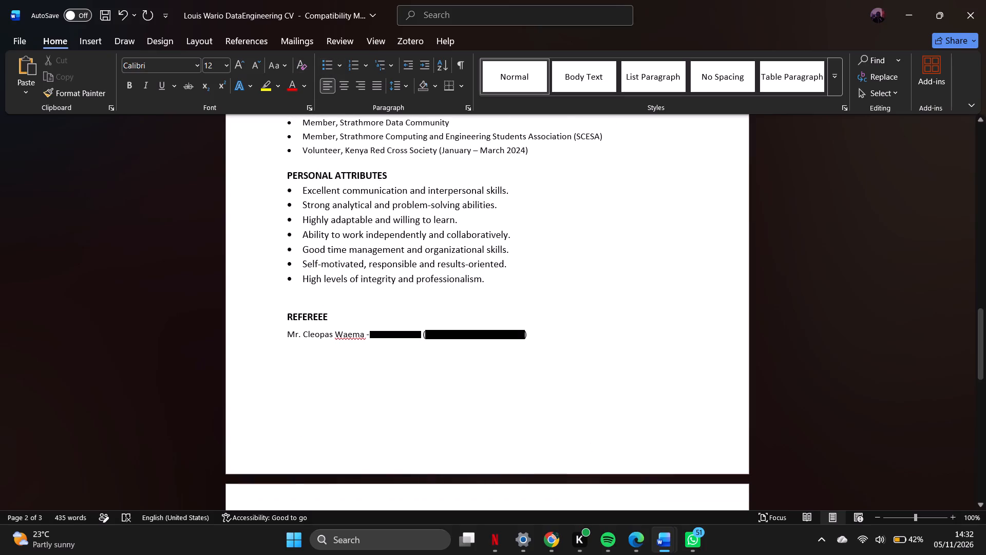
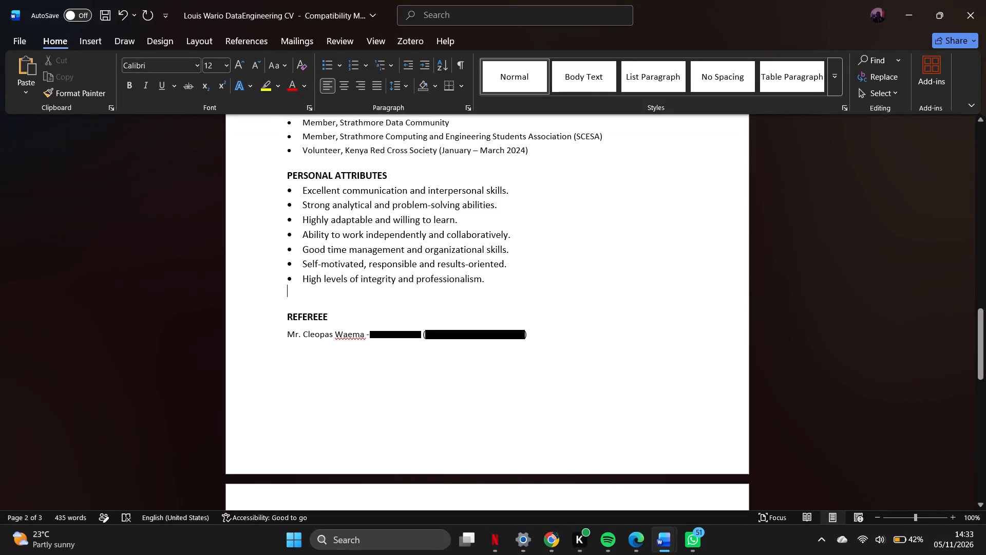
Paste the copied LANGUAGES section, with its English and Kiswahili (Swahili) entries, below the PERSONAL ATTRIBUTES list.
key(ctrl+v)
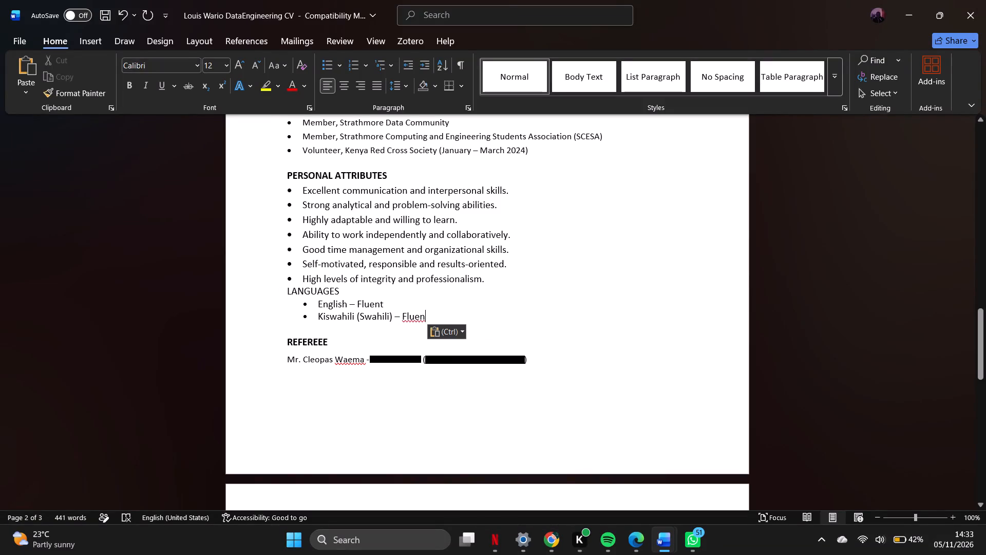
Insert an empty line between "High levels of integrity and professionalism." and the LANGUAGES heading.
drag(346, 291, 363, 295)
click(500, 283)
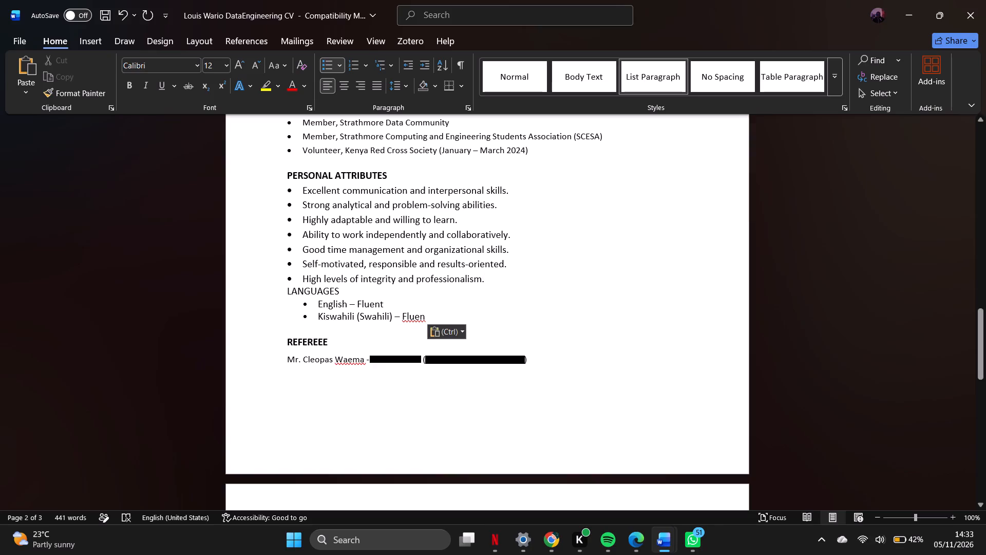
key(Return)
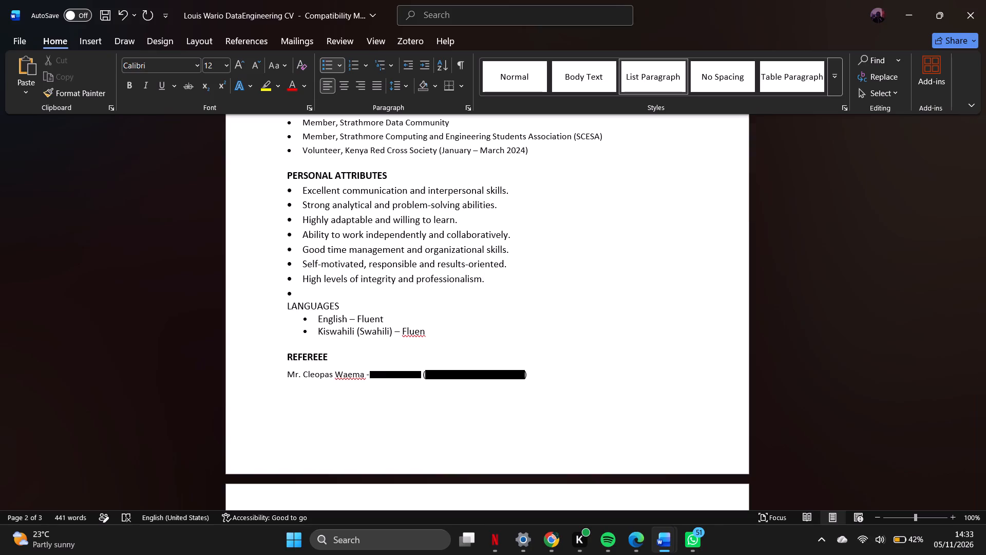
Remove the empty bullet and its indentation from the blank line between the PERSONAL ATTRIBUTES list and the LANGUAGES heading.
key(BackSpace)
key(BackSpace)
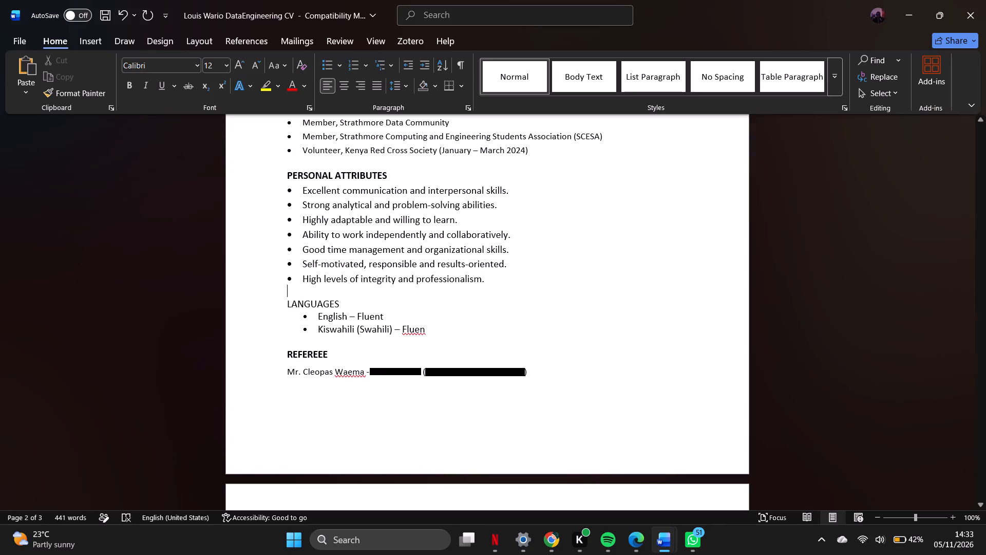
Make the LANGUAGES heading bold.
drag(341, 302, 295, 312)
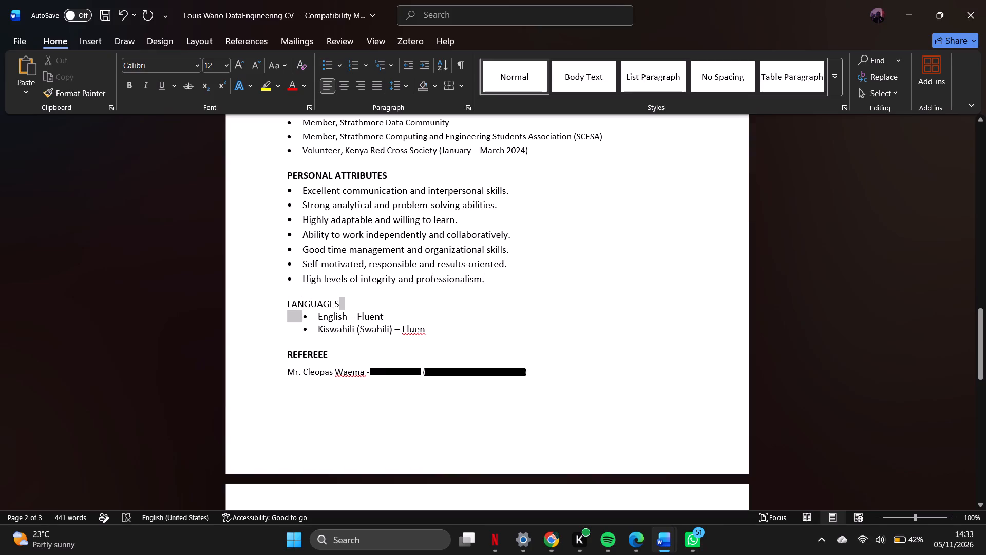
drag(295, 312, 285, 302)
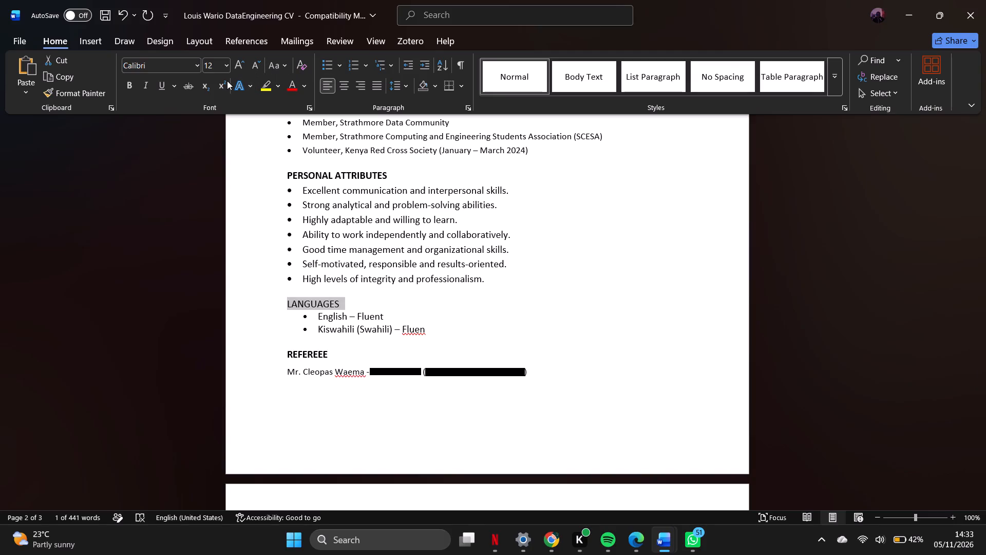
click(125, 89)
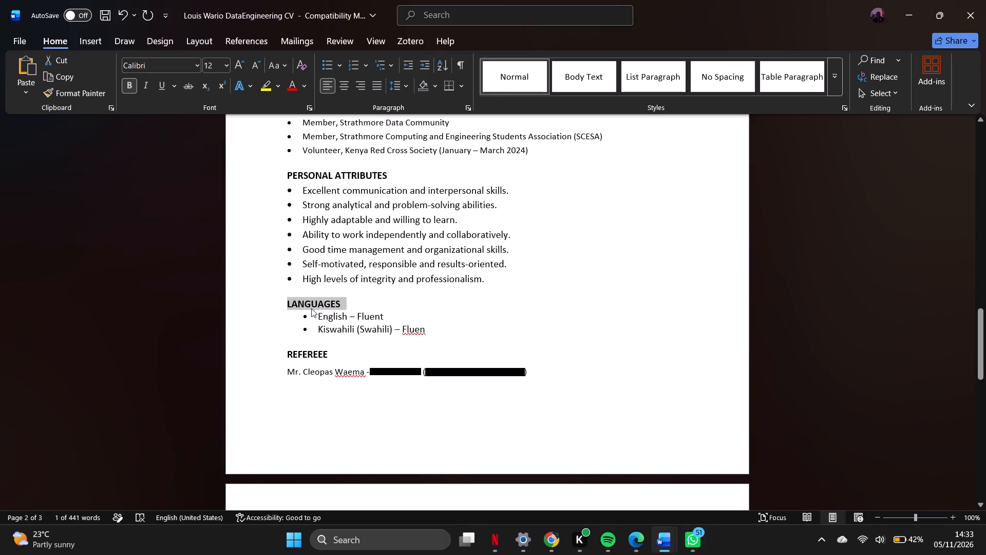
Strip the bullets and indentation from the English and Kiswahili lines under LANGUAGES so both start at the text margin.
click(314, 318)
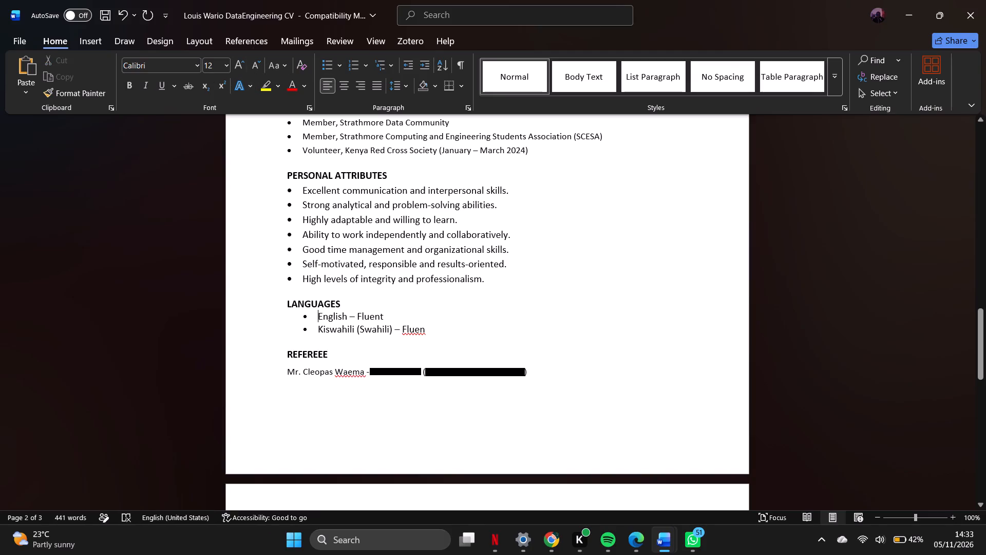
key(BackSpace)
key(BackSpace)
key(BackSpace)
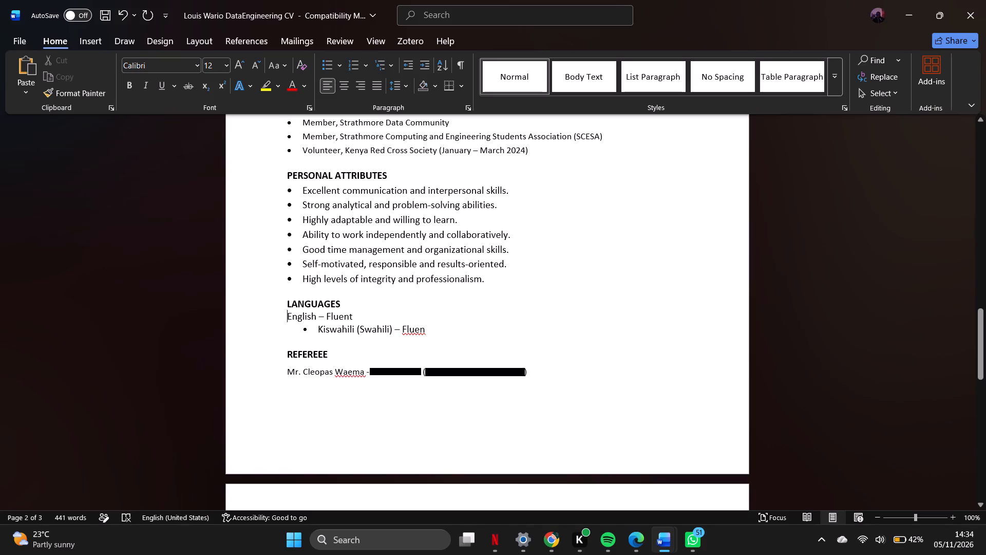
click(321, 329)
click(316, 331)
key(BackSpace)
key(BackSpace)
key(BackSpace)
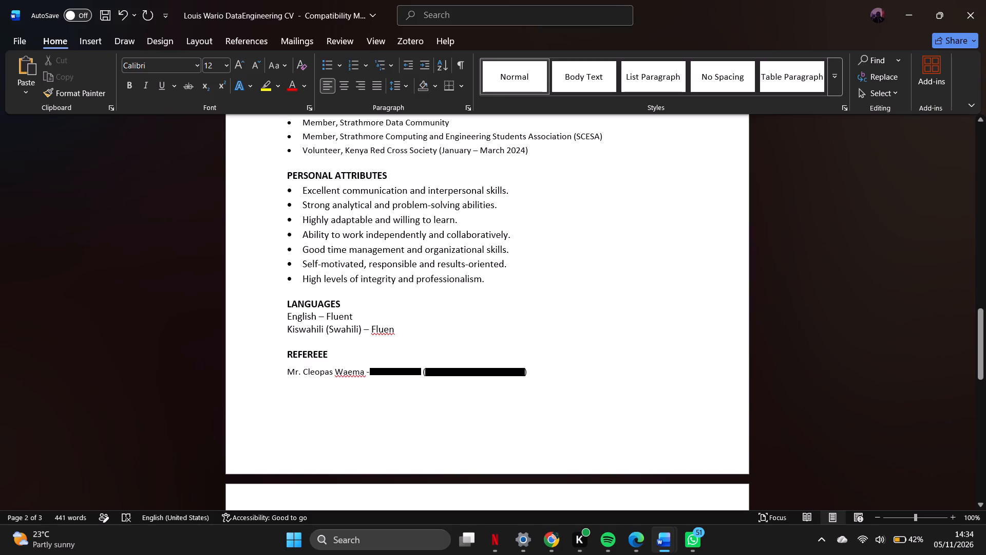
Apply standard bullets to the English and Kiswahili lines under LANGUAGES.
drag(288, 316, 387, 328)
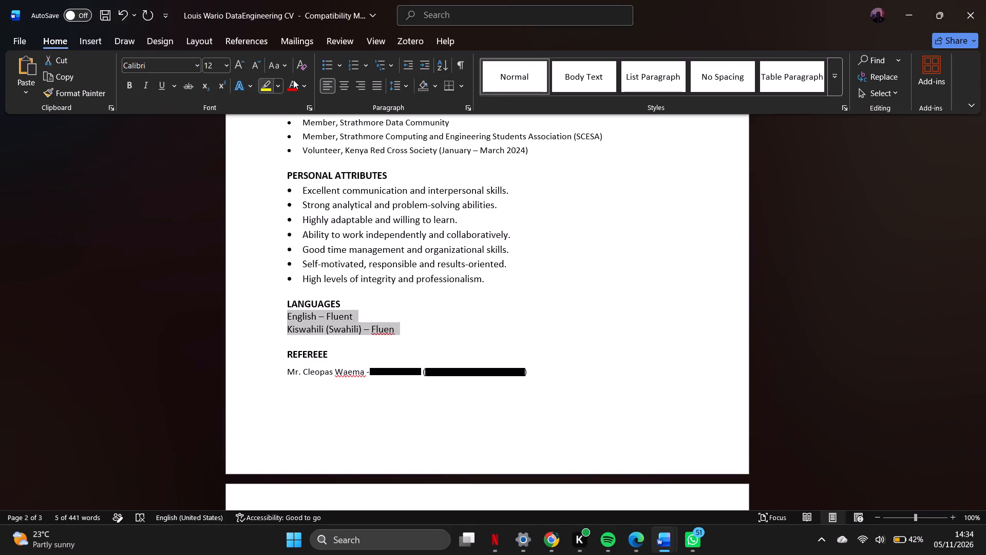
click(326, 62)
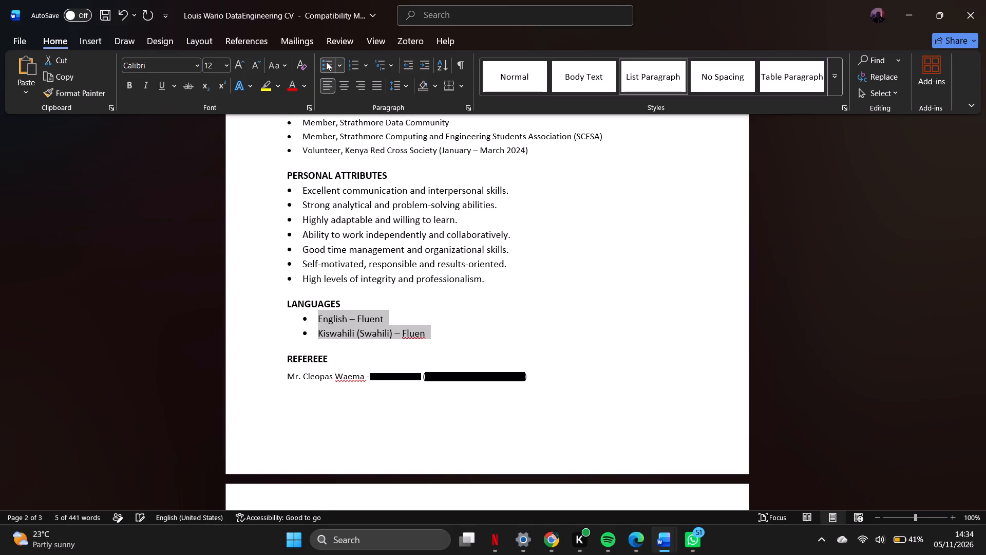
click(483, 345)
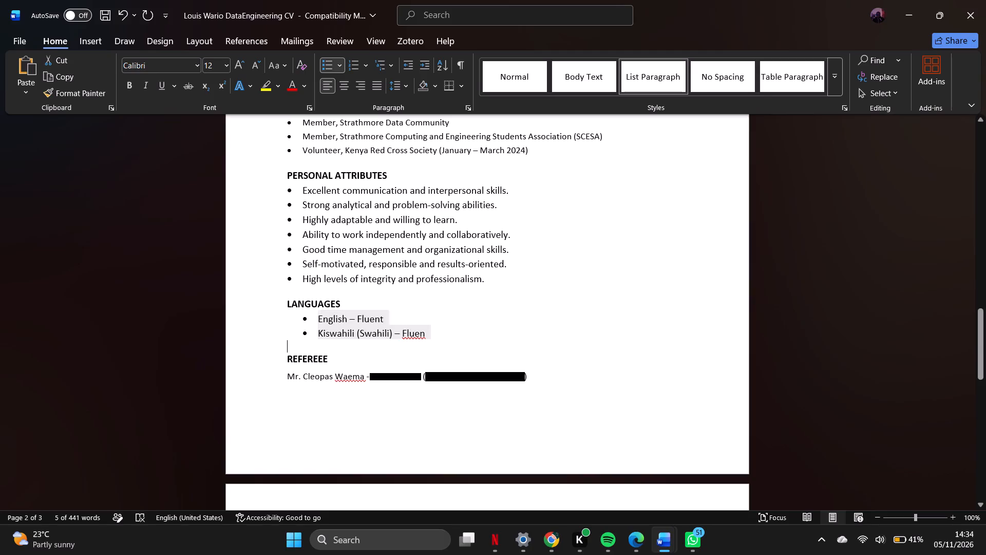
Correct "Fluen" to "Fluent" in the Kiswahili (Swahili) line.
click(424, 335)
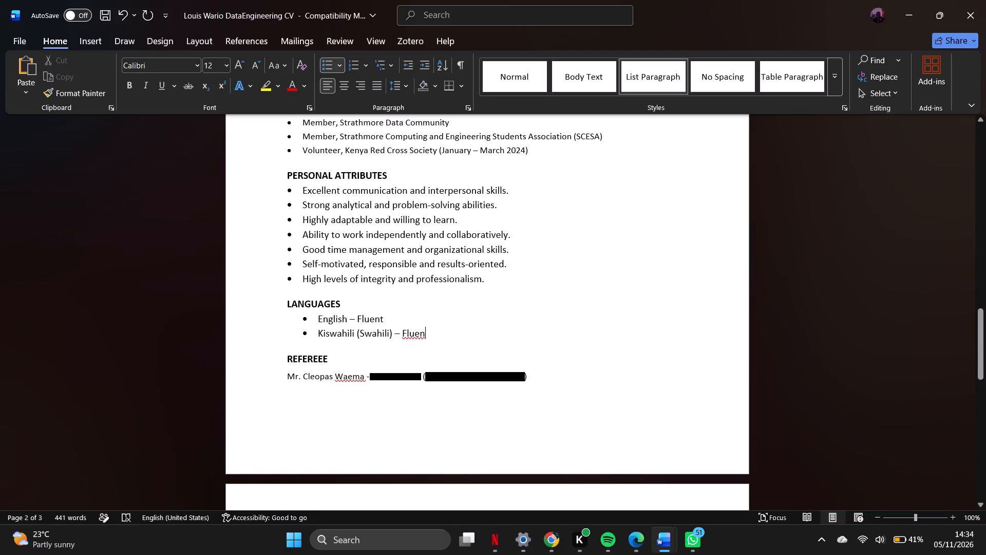
key(t)
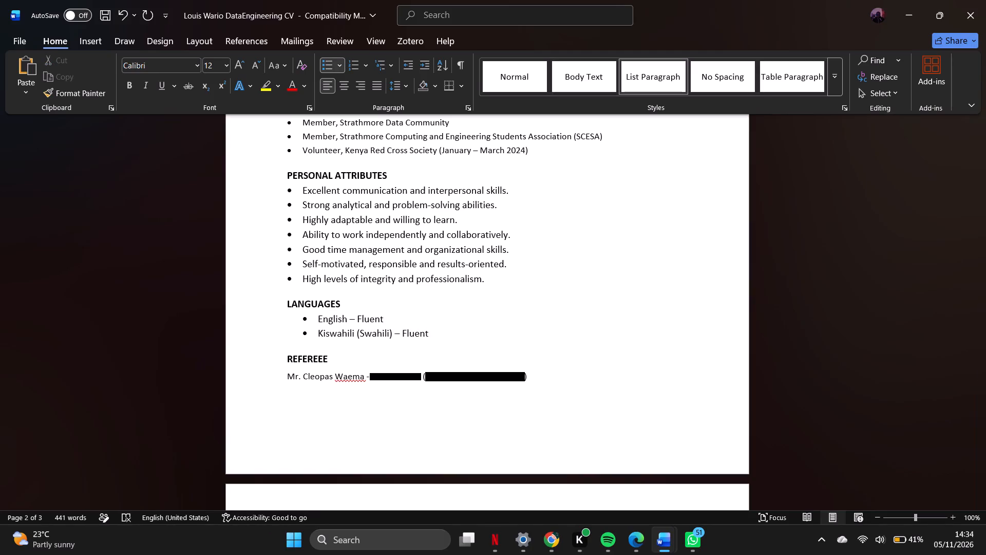
Move the two LANGUAGES bullets out to the text margin so they align with the PERSONAL ATTRIBUTES bullets.
click(302, 315)
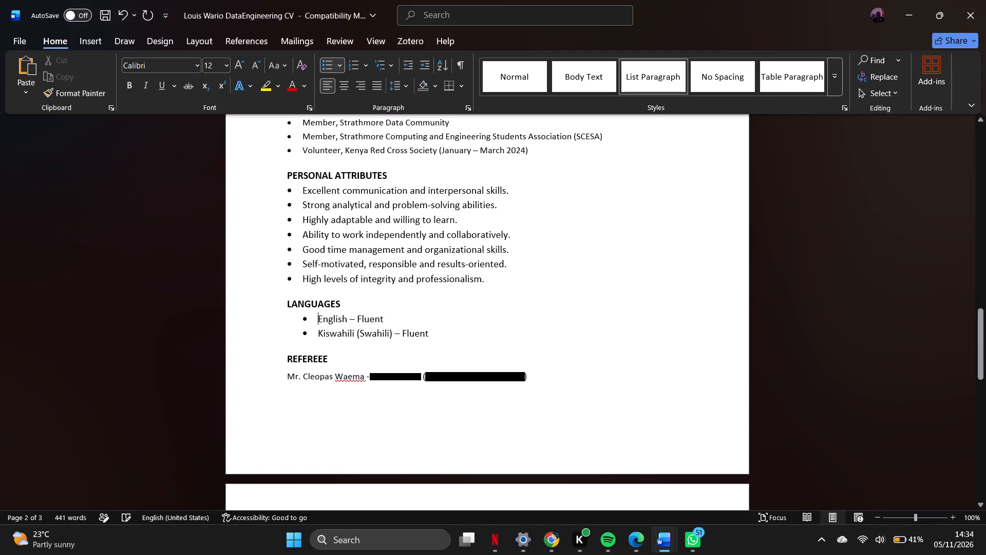
double_click(305, 320)
drag(305, 320, 288, 329)
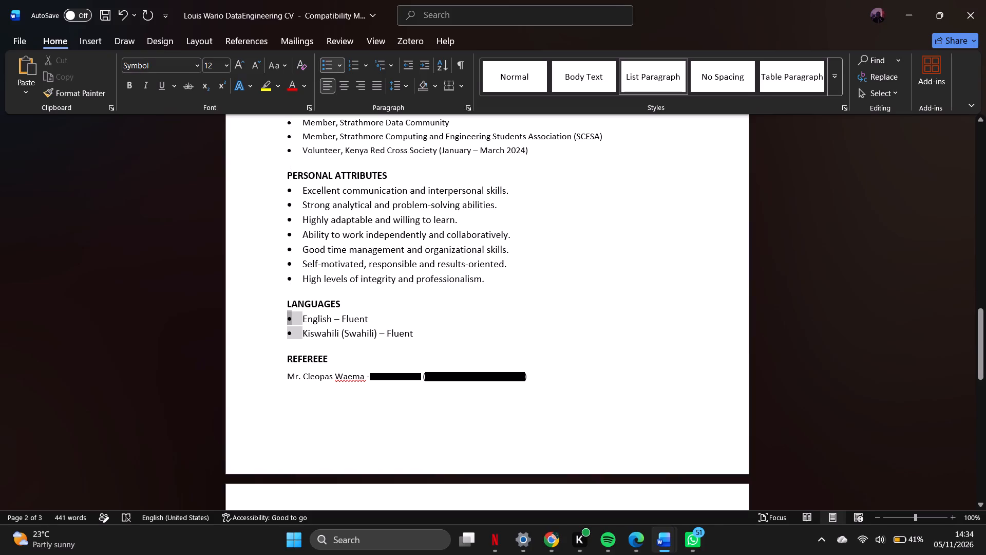
click(502, 324)
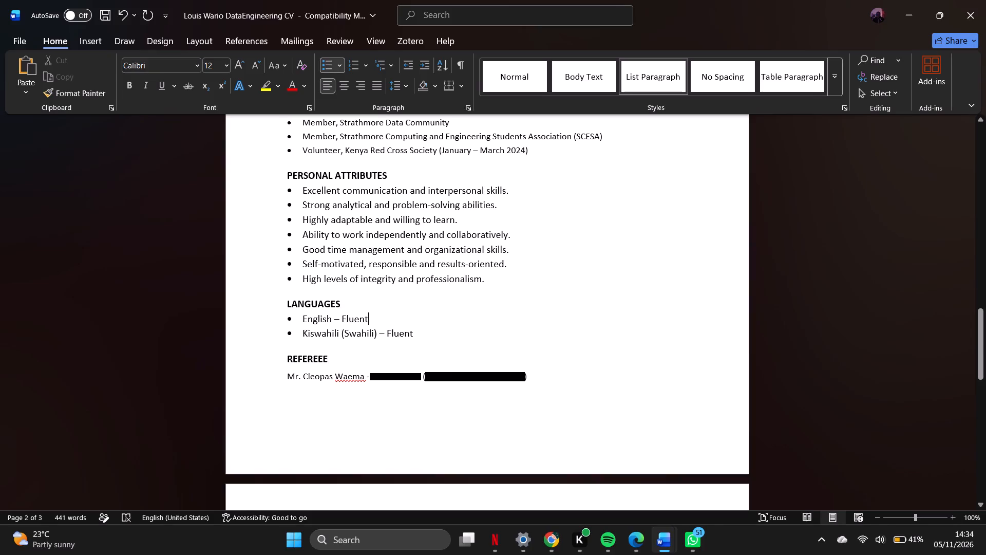
Start saving a copy of the CV under a new name and choose the Desktop as the destination folder.
scroll(401, 350, down, 2)
scroll(401, 350, up, 9)
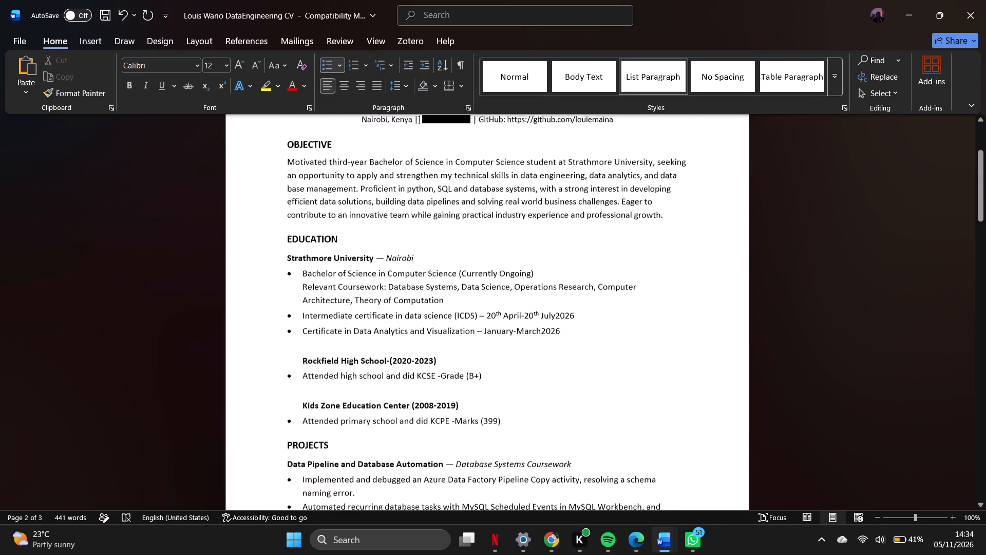
scroll(401, 350, up, 5)
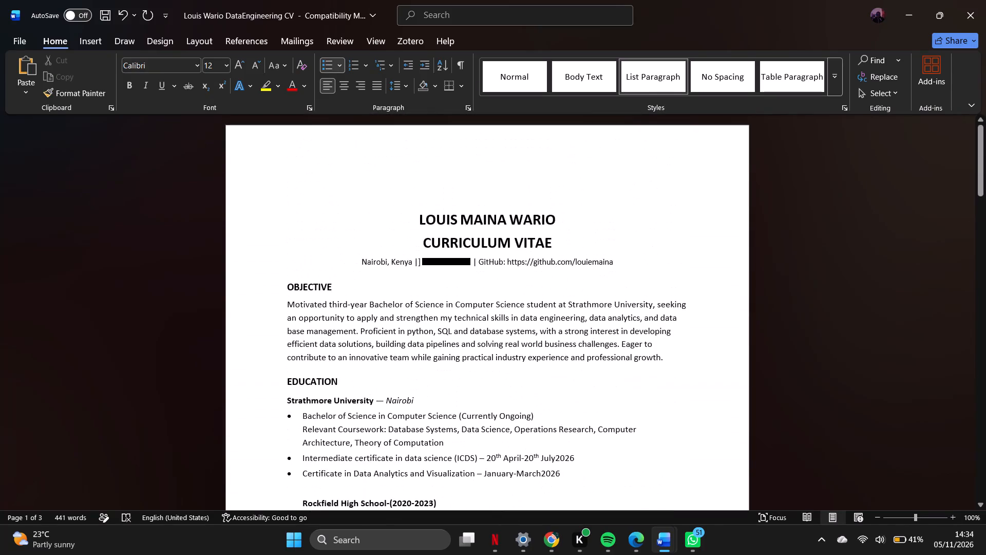
click(21, 39)
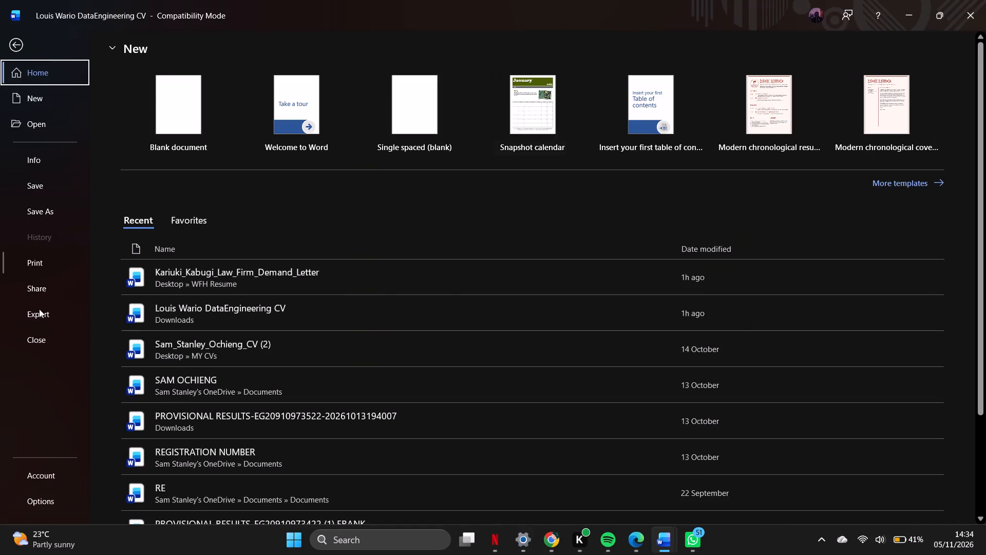
click(47, 205)
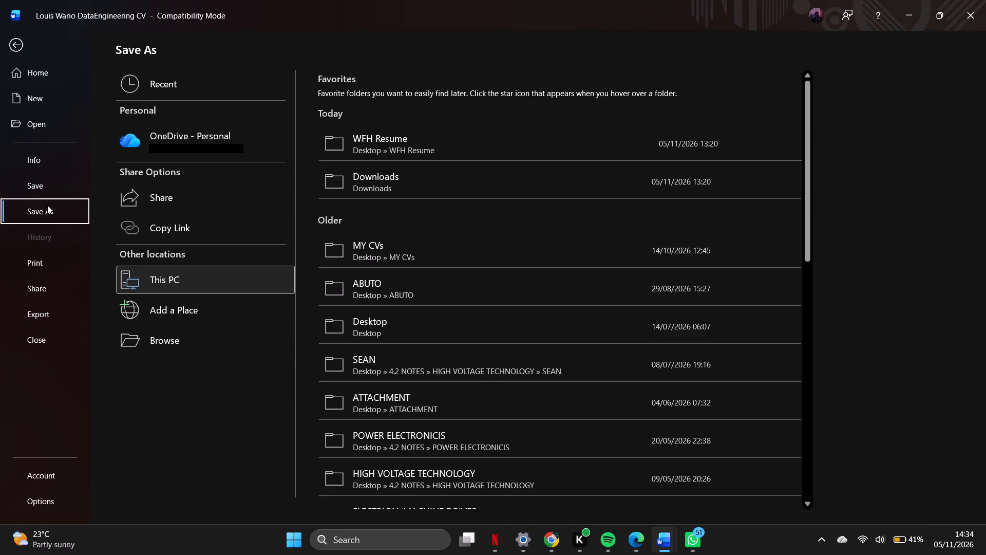
click(172, 342)
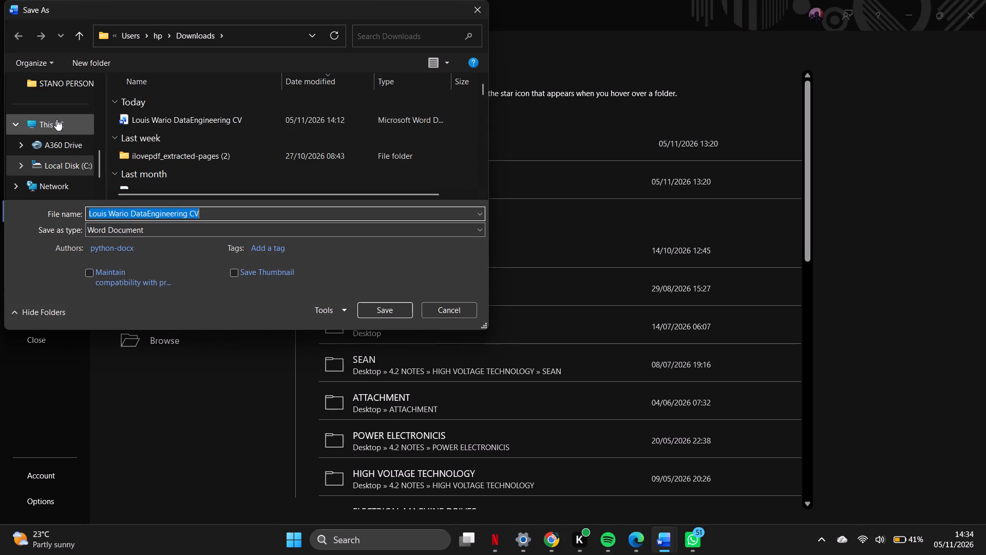
scroll(61, 184, down, 3)
scroll(61, 184, up, 3)
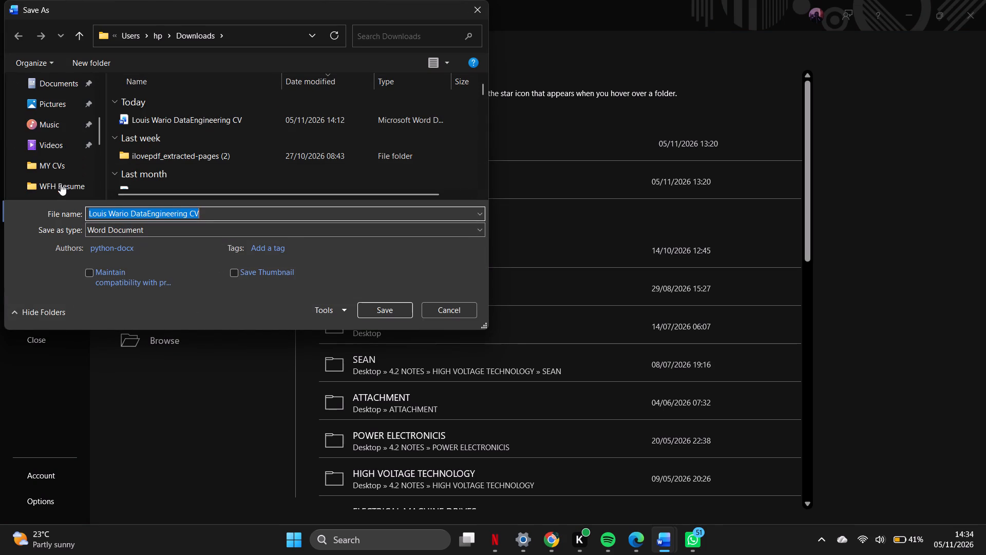
double_click(42, 100)
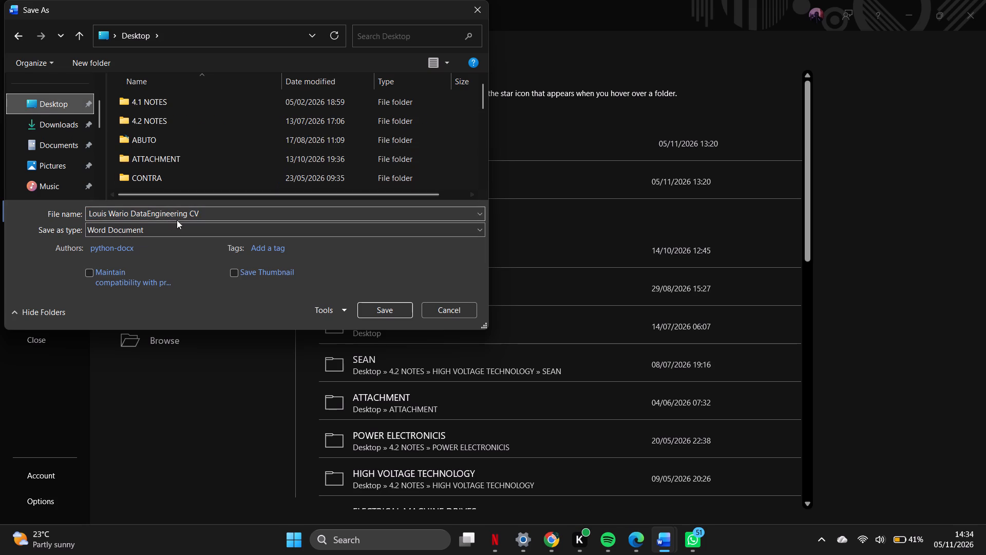
Shorten the file name by removing "DataEngineering", keeping only the owner's name followed by CV.
click(188, 210)
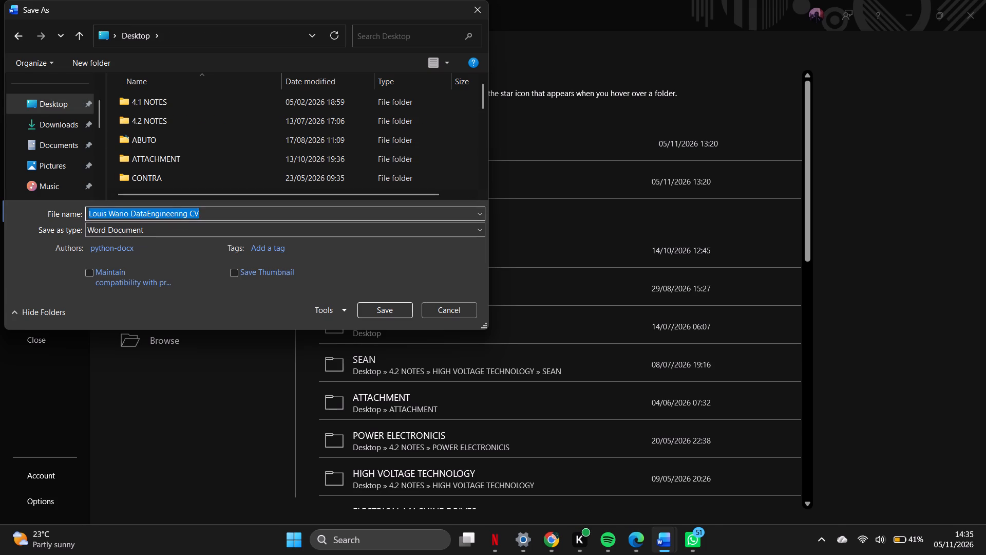
click(189, 212)
key(BackSpace)
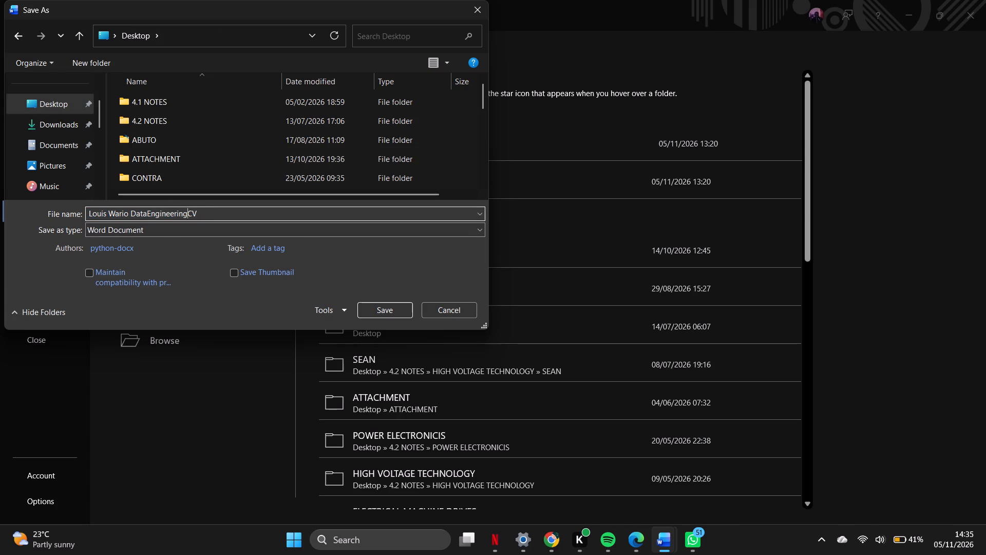
key(BackSpace)
key(BackSpace)
key(BackSpace)
key(BackSpace)
key(BackSpace)
key(BackSpace)
key(BackSpace)
key(BackSpace)
key(BackSpace)
key(BackSpace)
key(BackSpace)
key(BackSpace)
key(BackSpace)
key(BackSpace)
key(BackSpace)
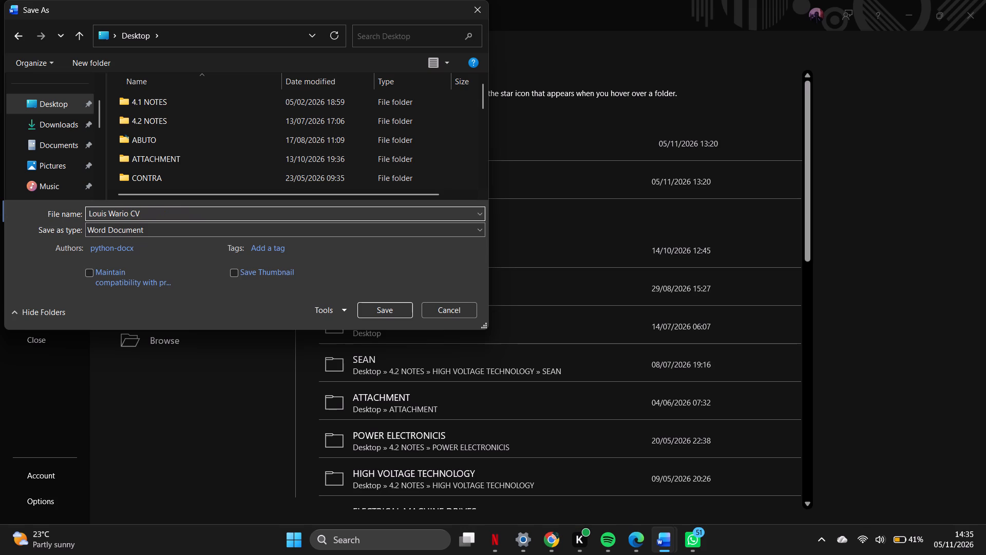
Set the file type to PDF and save the CV on the Desktop.
click(236, 231)
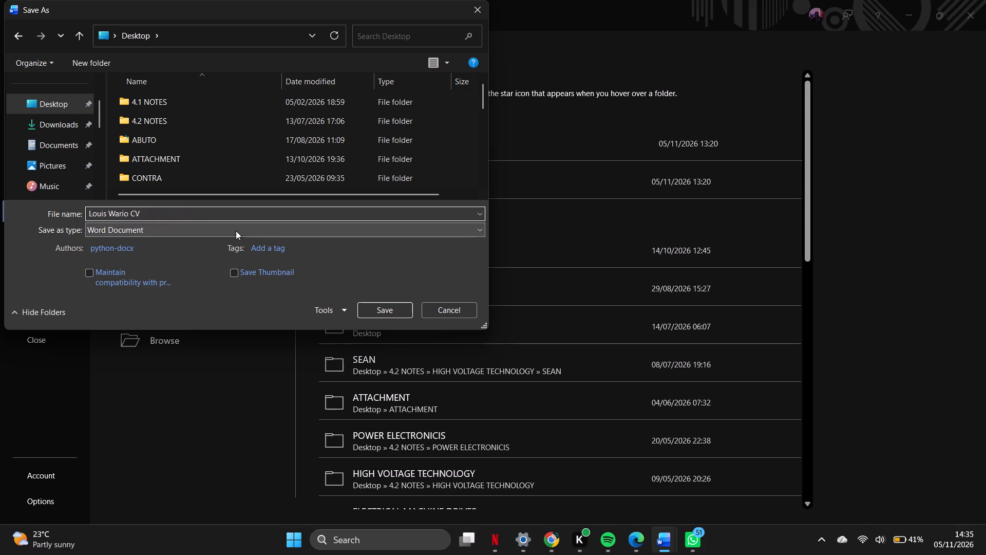
click(211, 303)
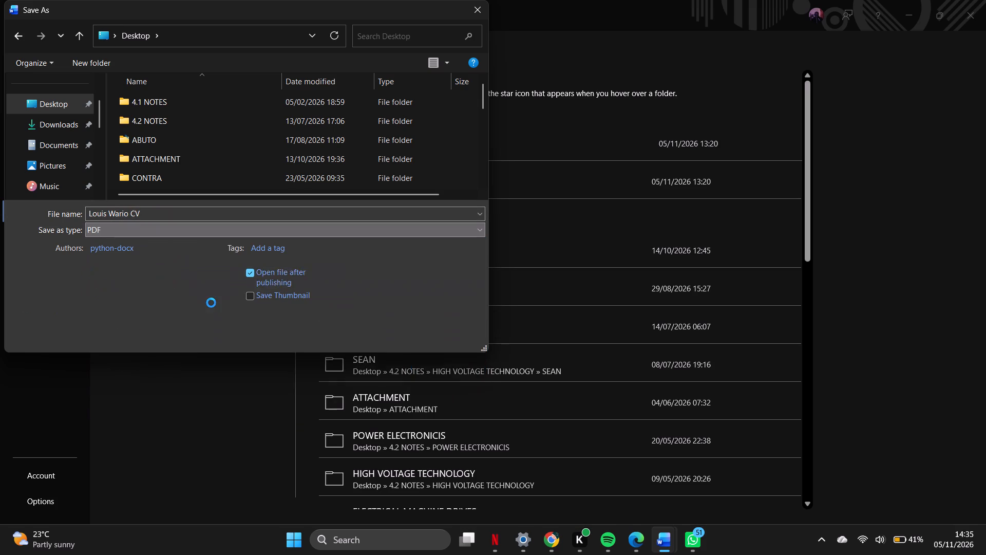
click(378, 329)
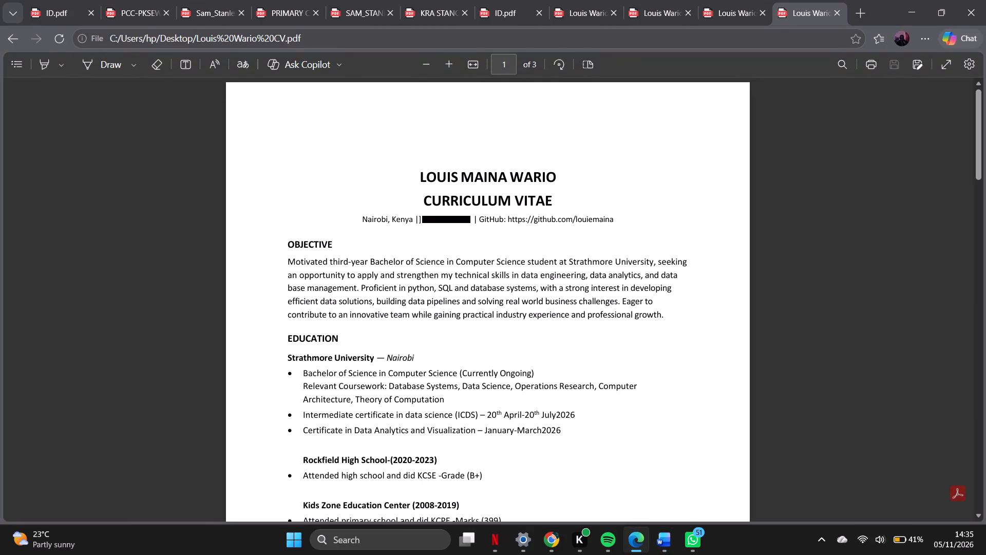
Examine the exported PDF from the first page to the last for layout, list alignment and any blank page.
scroll(444, 318, down, 2)
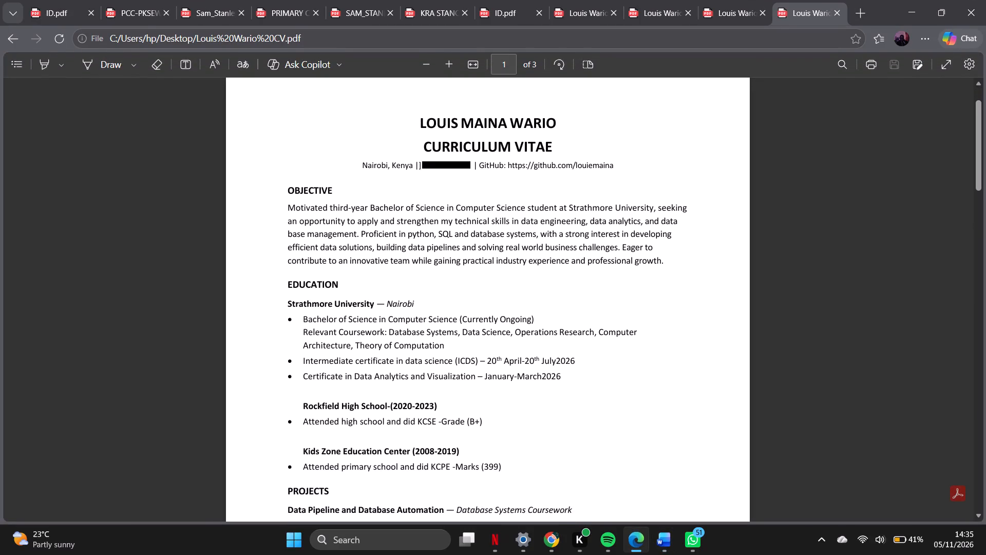
scroll(444, 318, down, 3)
scroll(731, 163, down, 2)
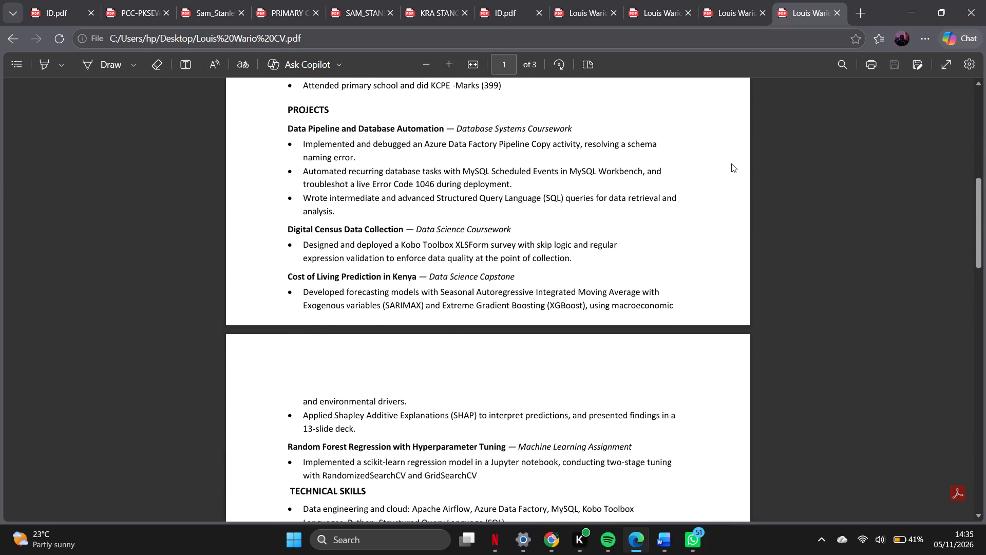
scroll(731, 163, down, 6)
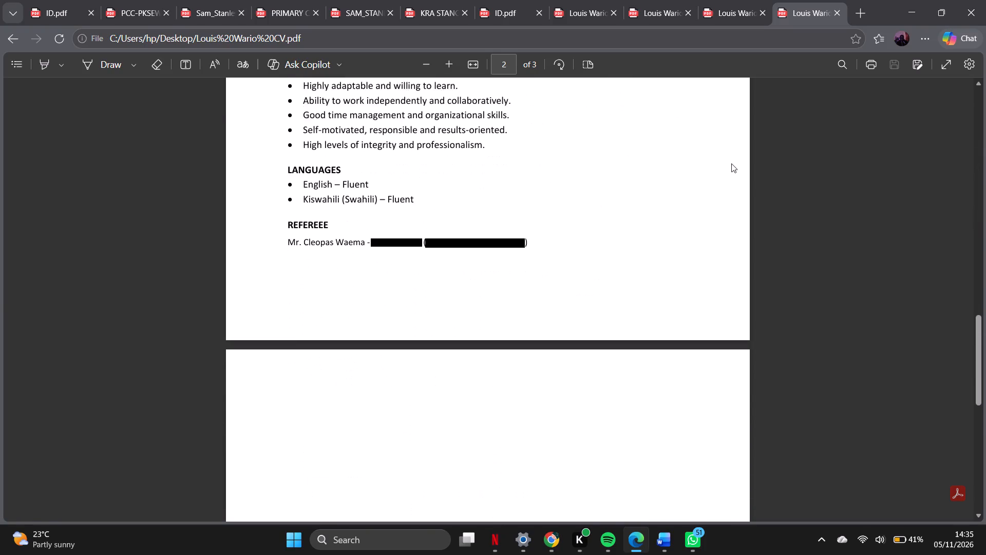
scroll(731, 163, down, 1)
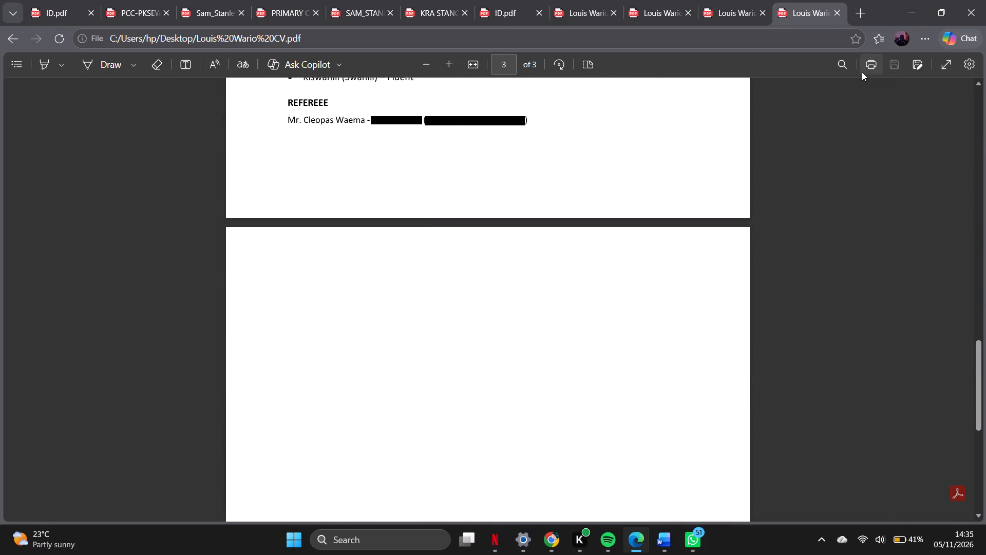
Set up a Microsoft Print to PDF job for the exported CV, limited to pages 1-2.
click(862, 72)
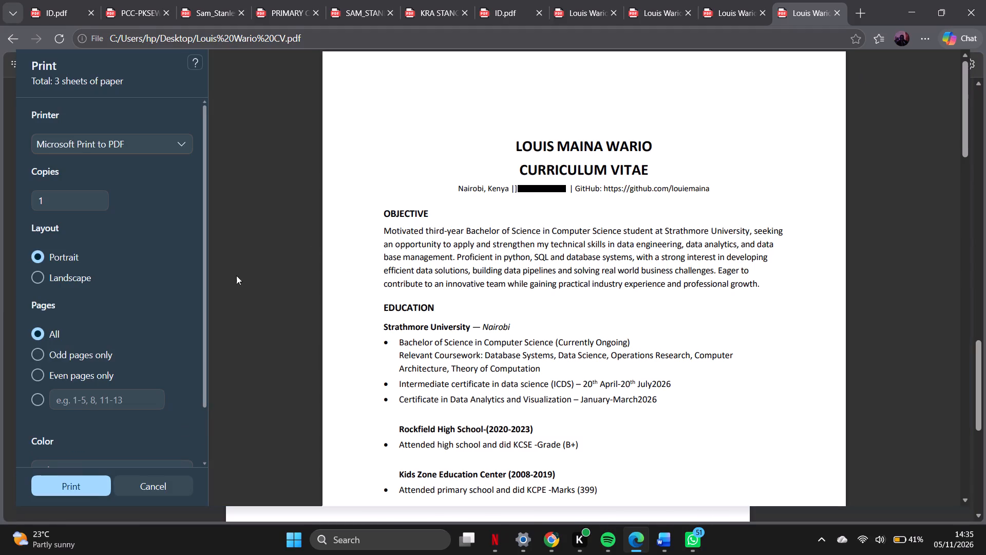
click(76, 402)
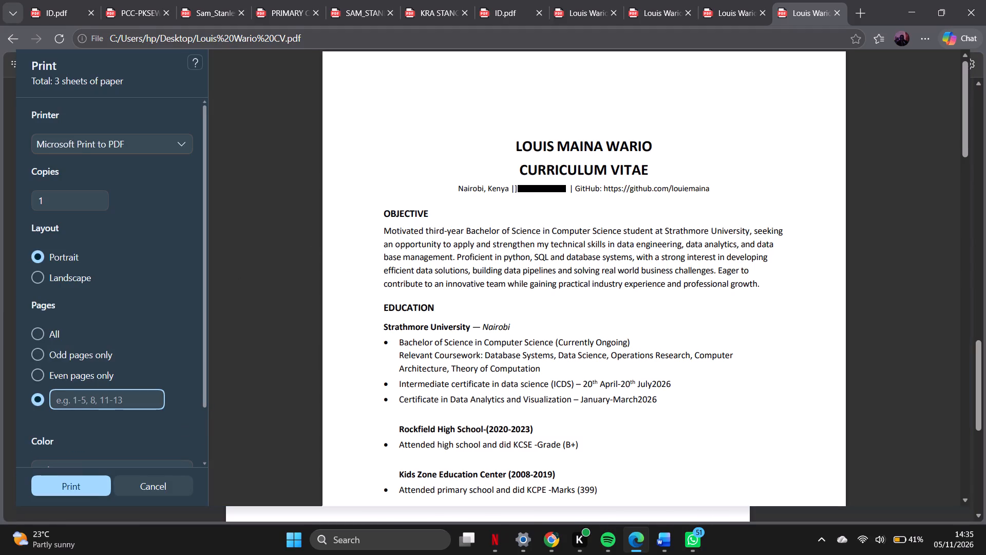
text(1-2)
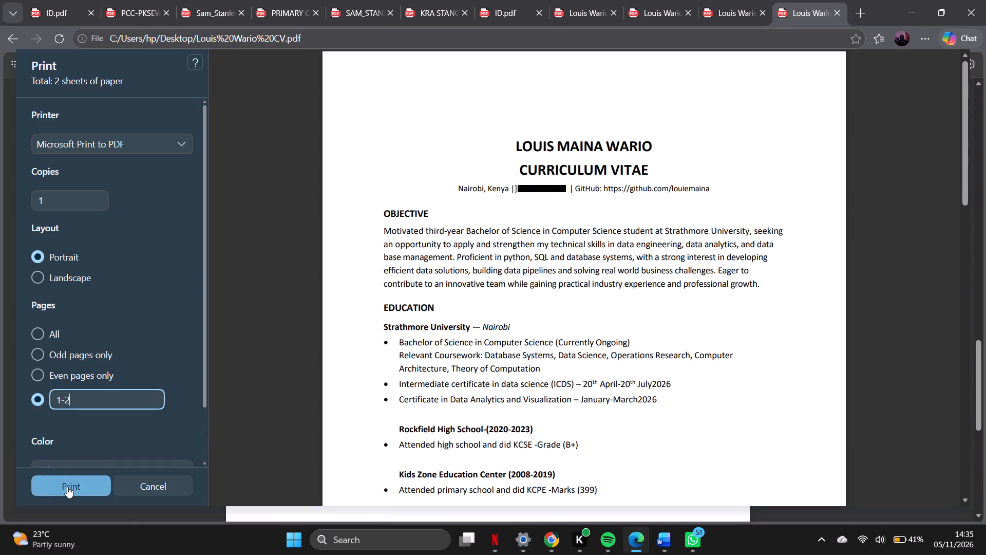
click(67, 489)
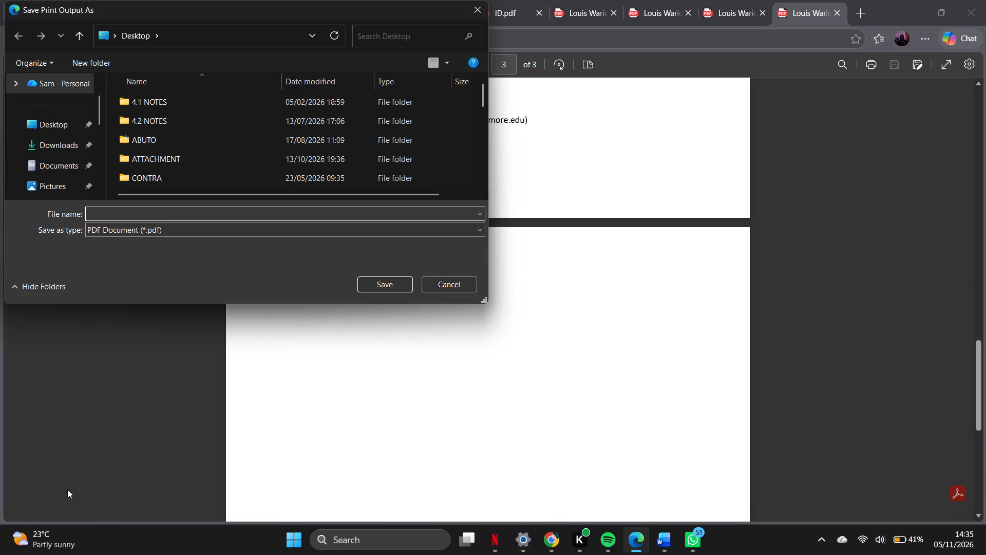
double_click(44, 128)
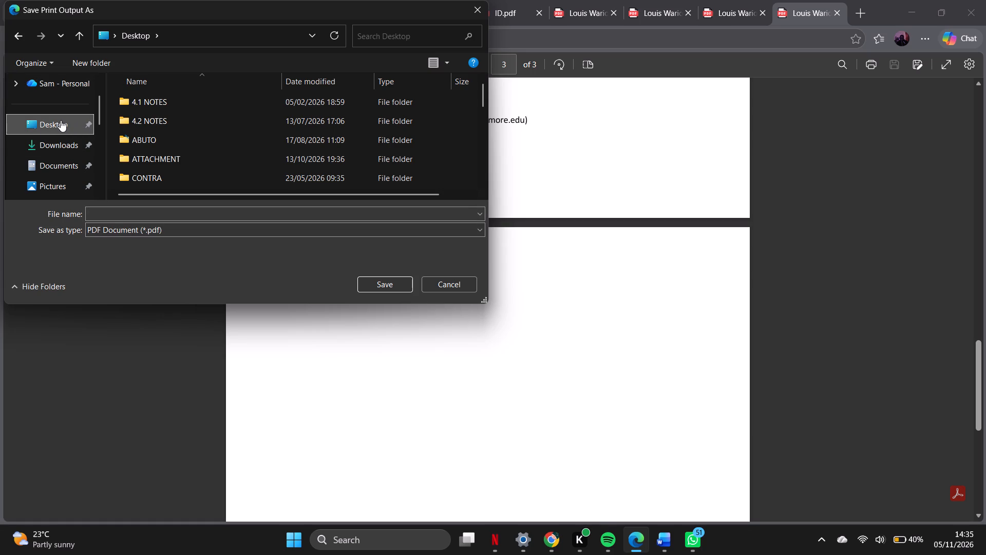
scroll(226, 147, down, 4)
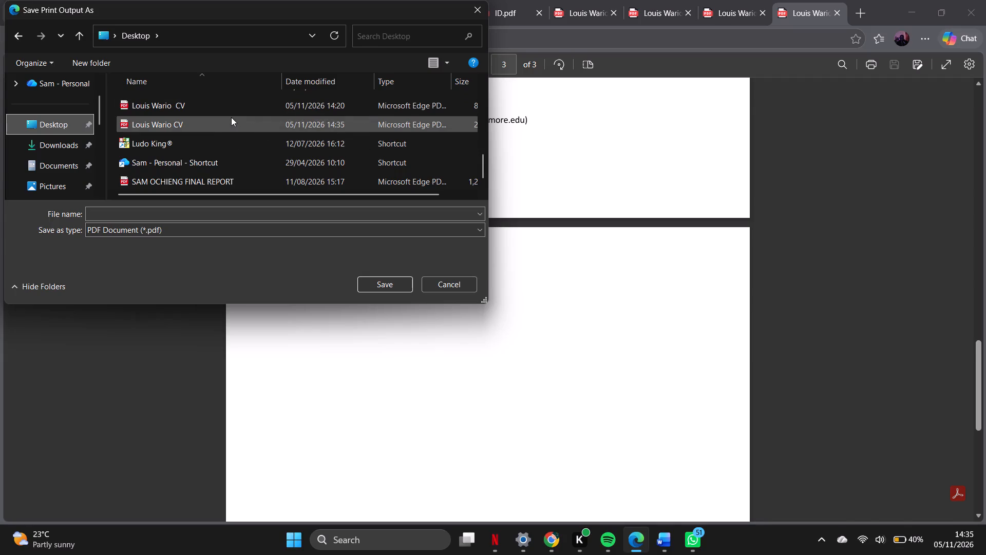